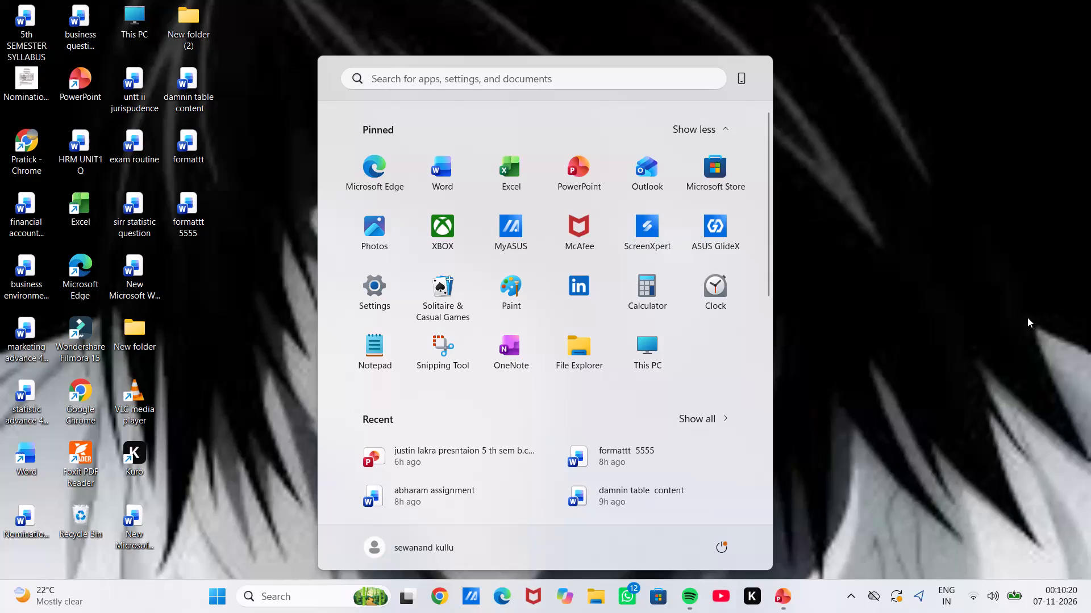
Connect the computer to the iQOO Z7 5G Wi-Fi network, leaving automatic connection off.
click(1036, 313)
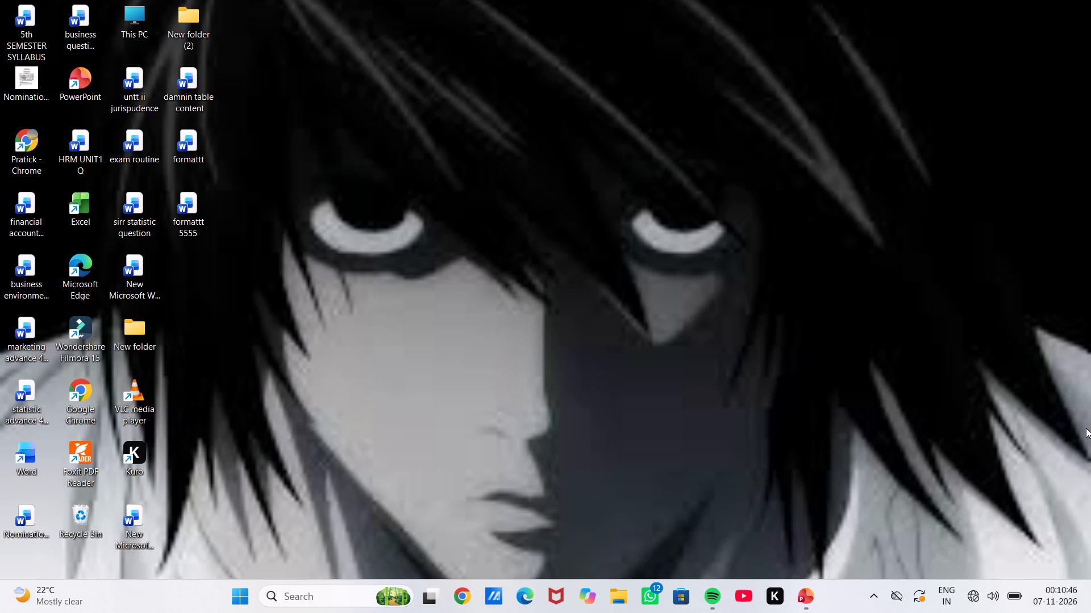
click(973, 598)
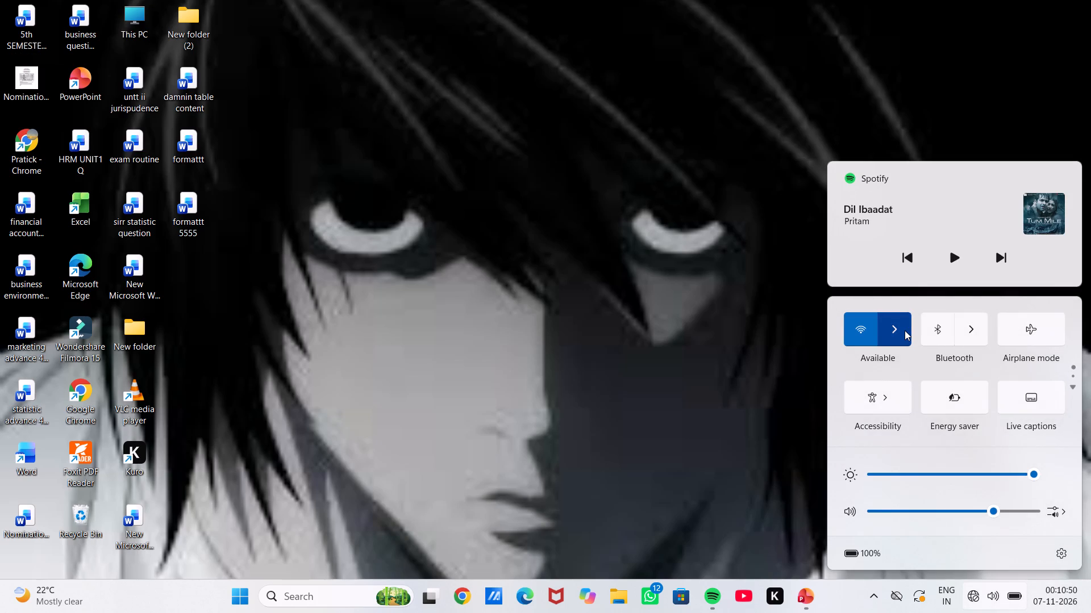
click(905, 330)
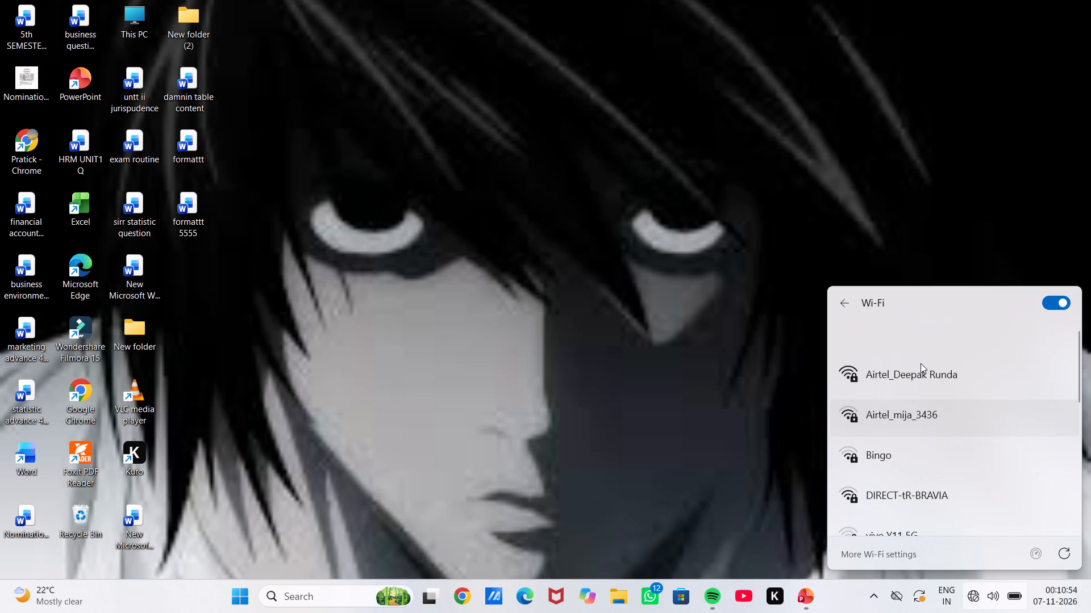
click(919, 339)
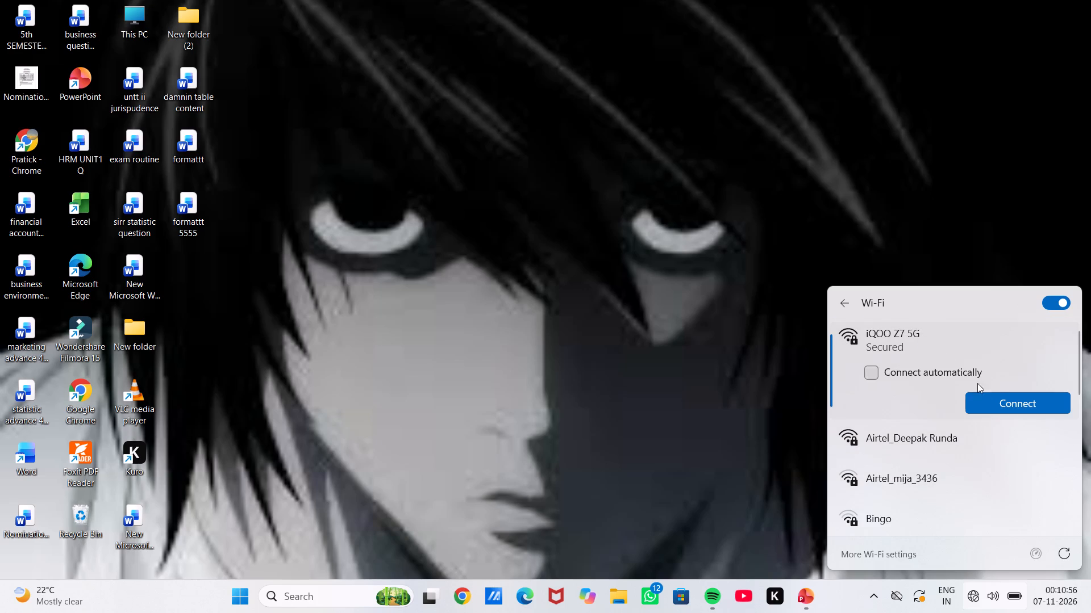
click(993, 400)
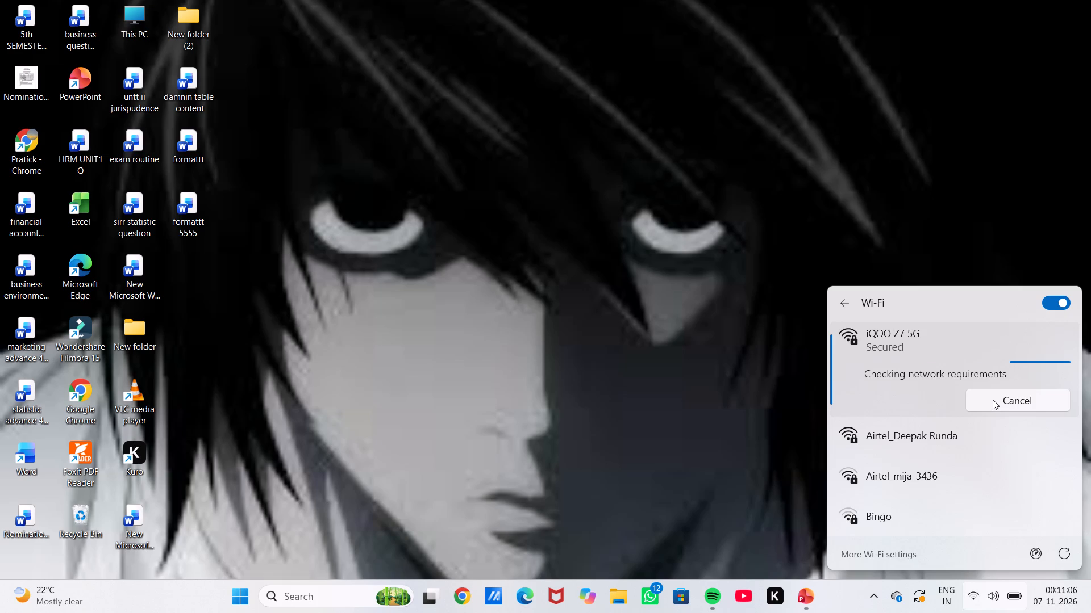
click(781, 533)
Launch the Kuro app.
click(773, 589)
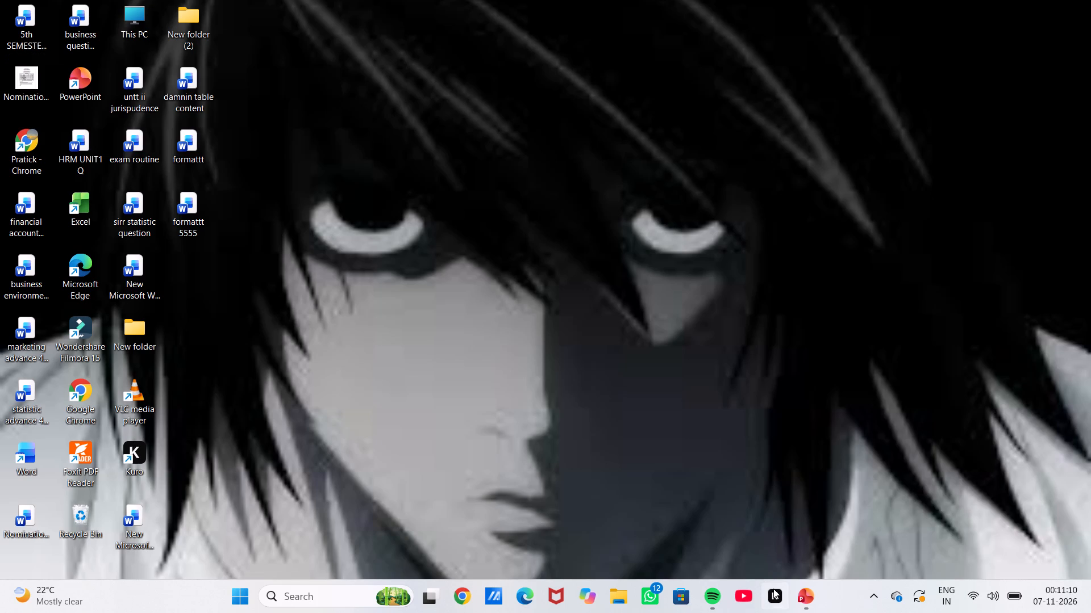
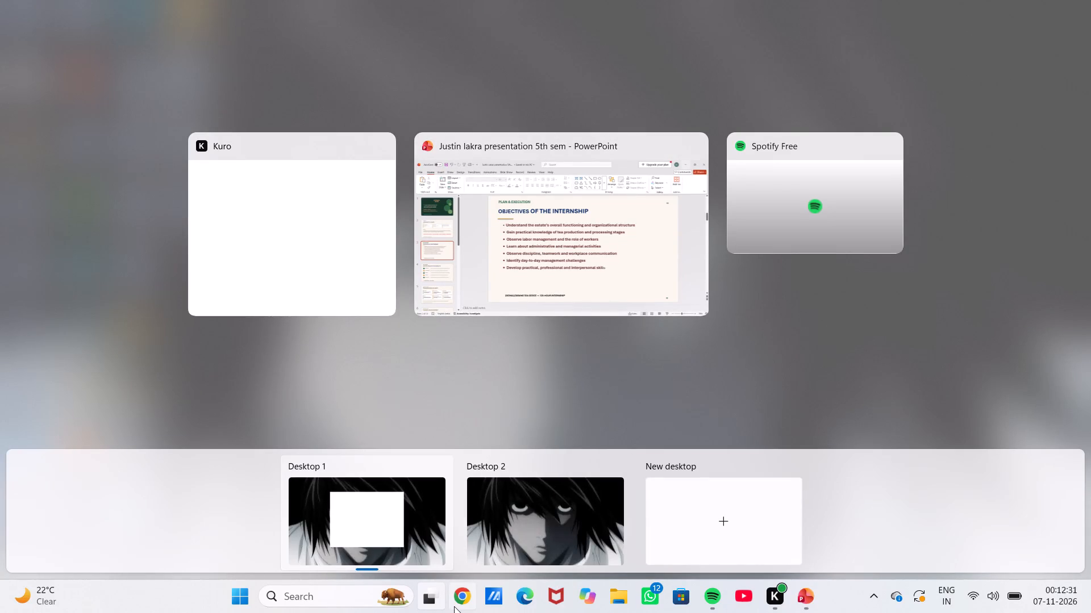
Launch Google Chrome.
click(470, 599)
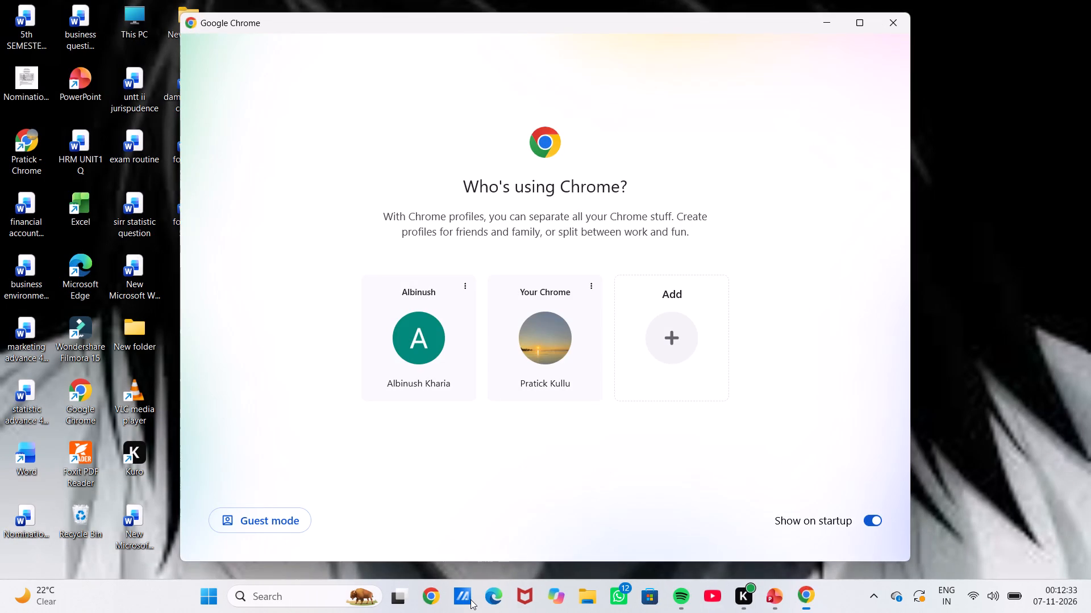
Open the Chrome profile with the green A avatar and search Google for canva.
double_click(445, 355)
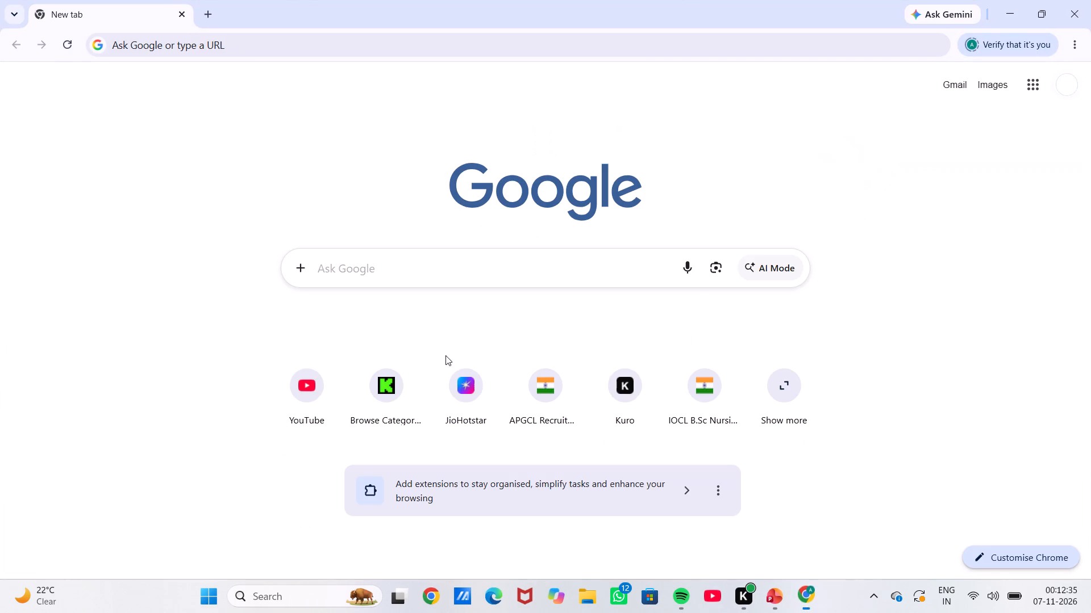
click(414, 267)
click(414, 267)
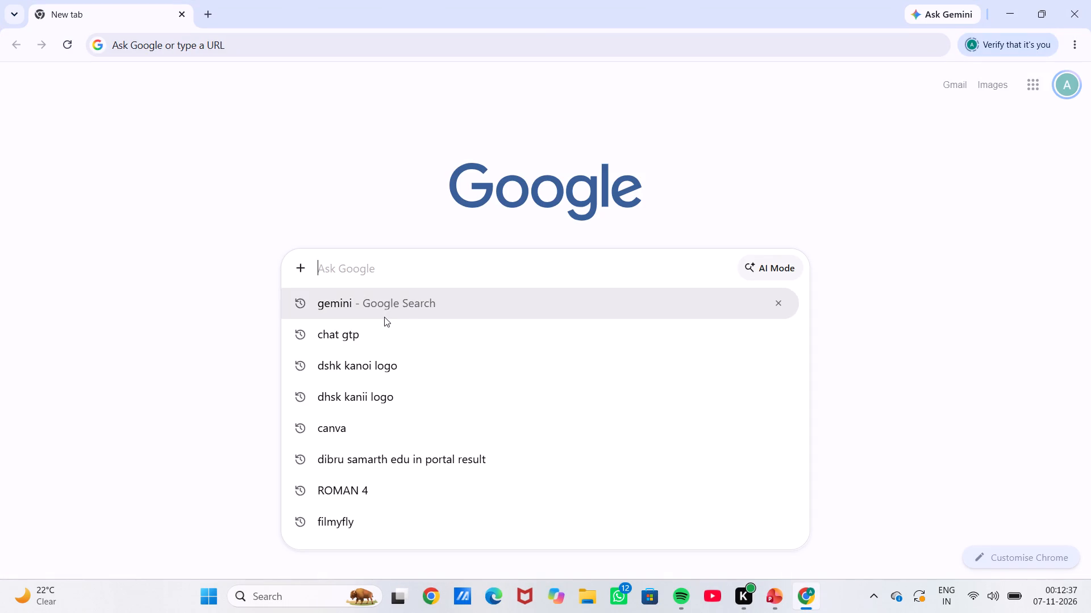
click(343, 433)
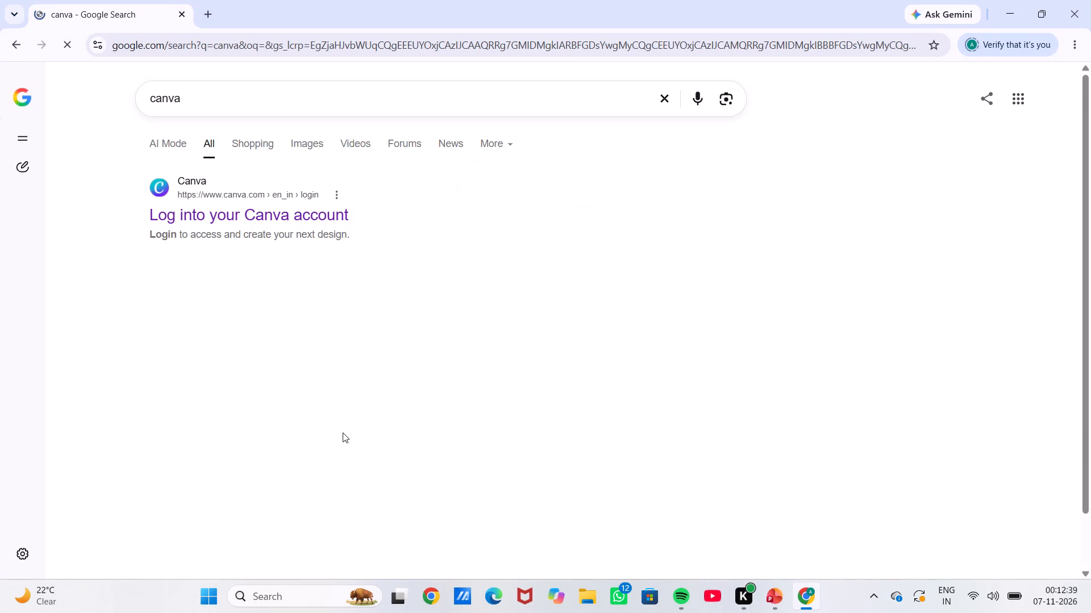
Open Canva from the account login search result and dismiss the pop-up covering its home page.
click(264, 213)
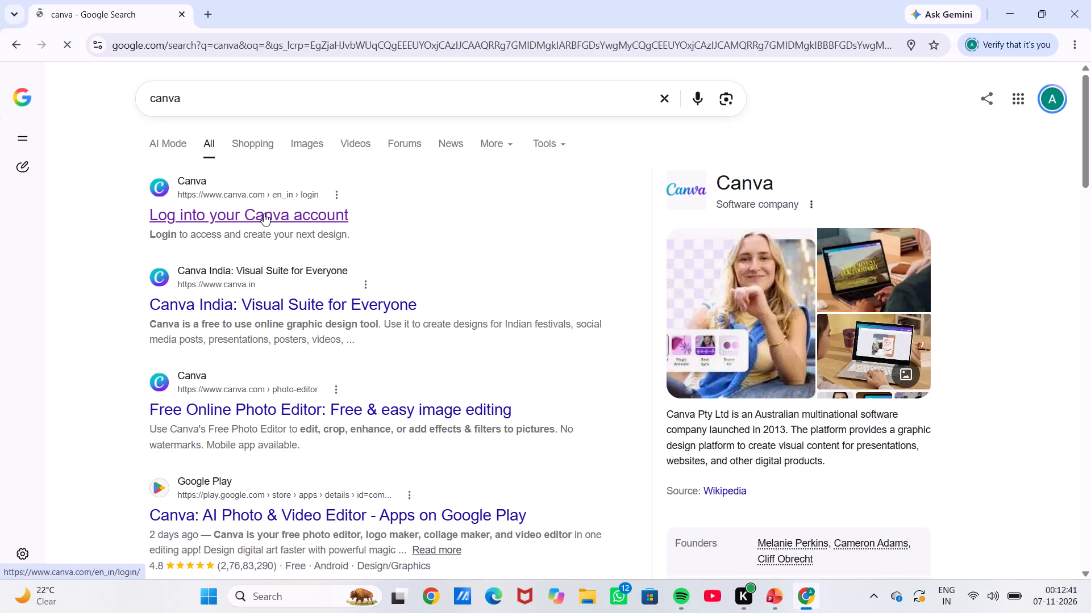
click(264, 213)
drag(264, 213, 352, 239)
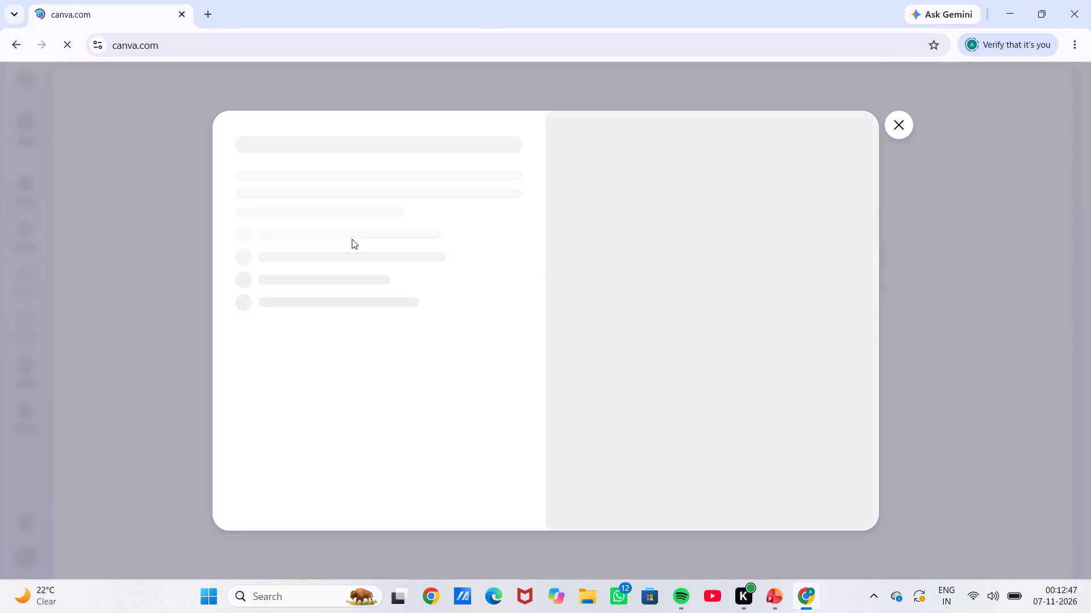
click(906, 128)
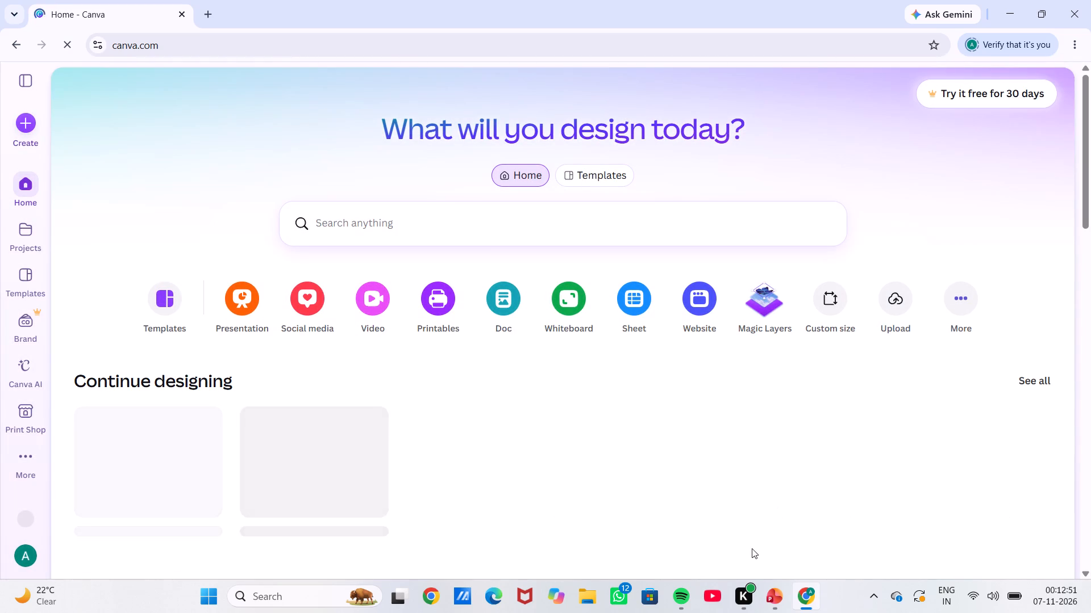
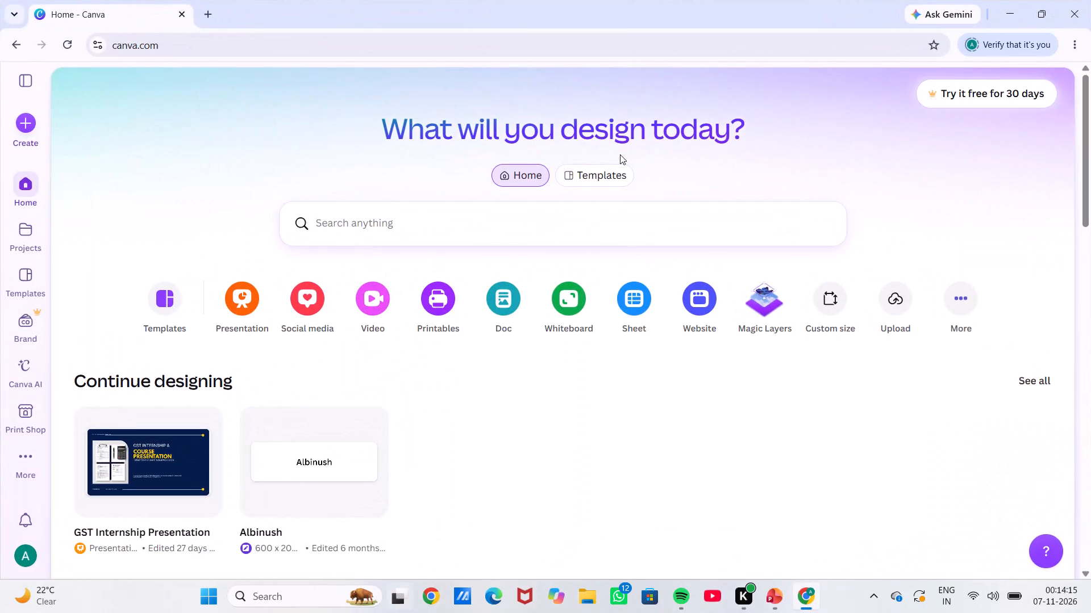
Create a new blank Doc design from the Canva home page.
click(458, 236)
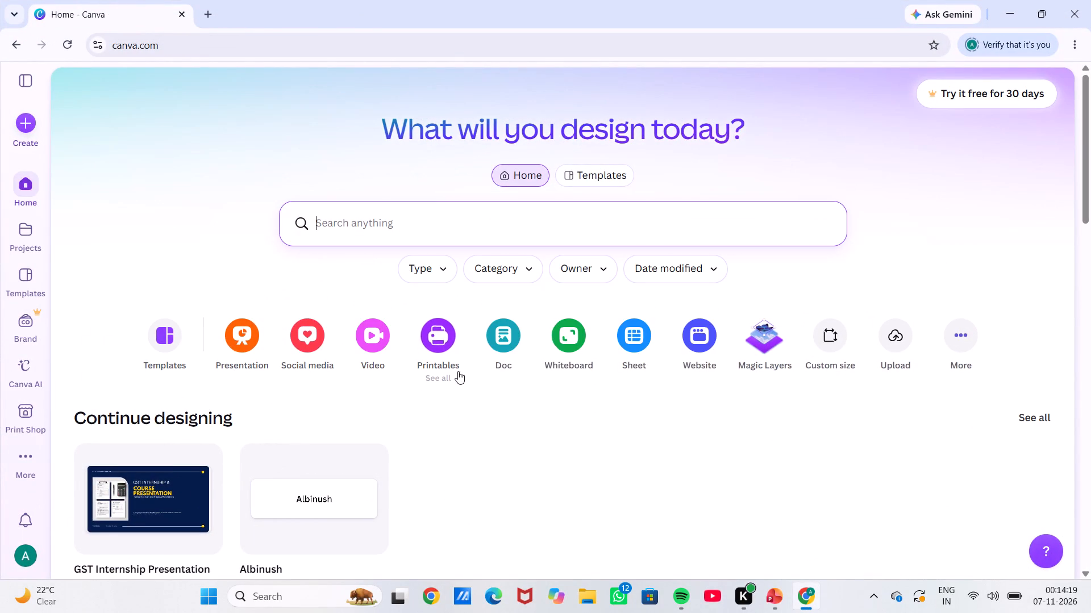
click(495, 343)
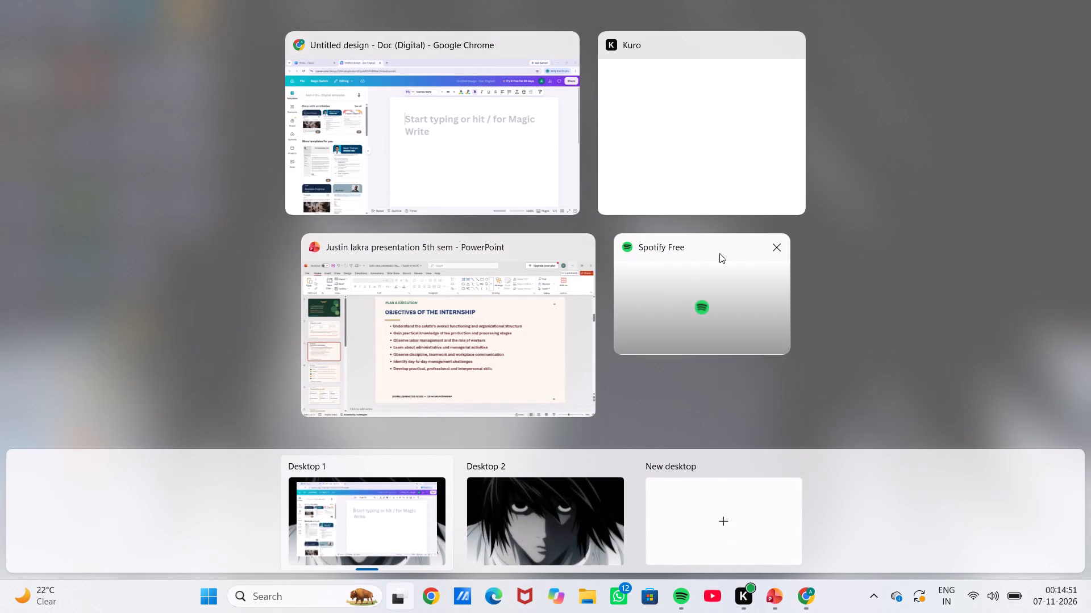
Close the open Spotify and PowerPoint windows and switch back to the untitled Doc design in Chrome.
click(779, 249)
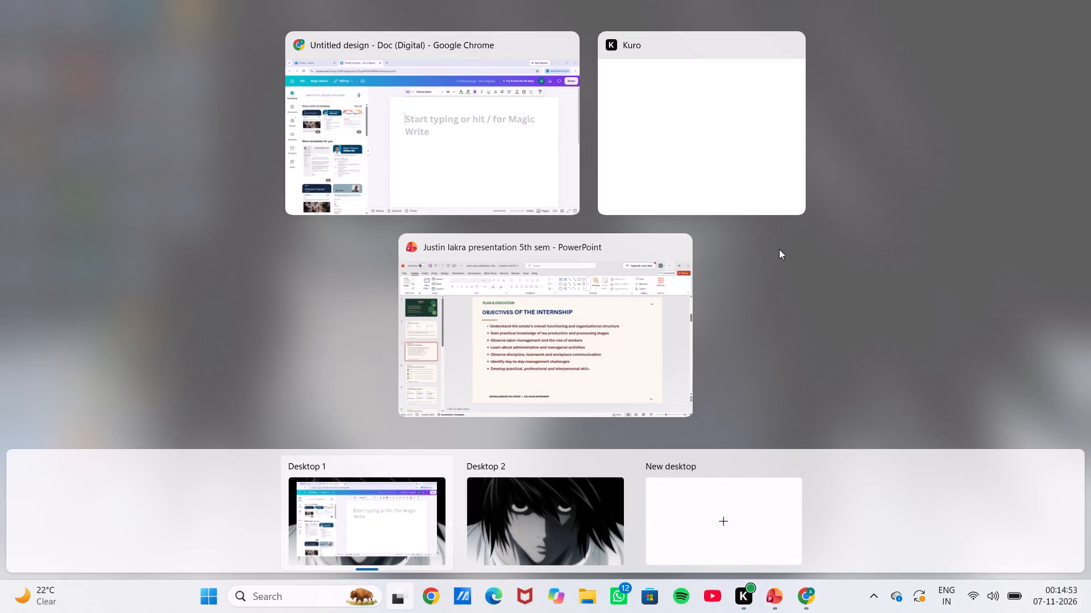
click(680, 252)
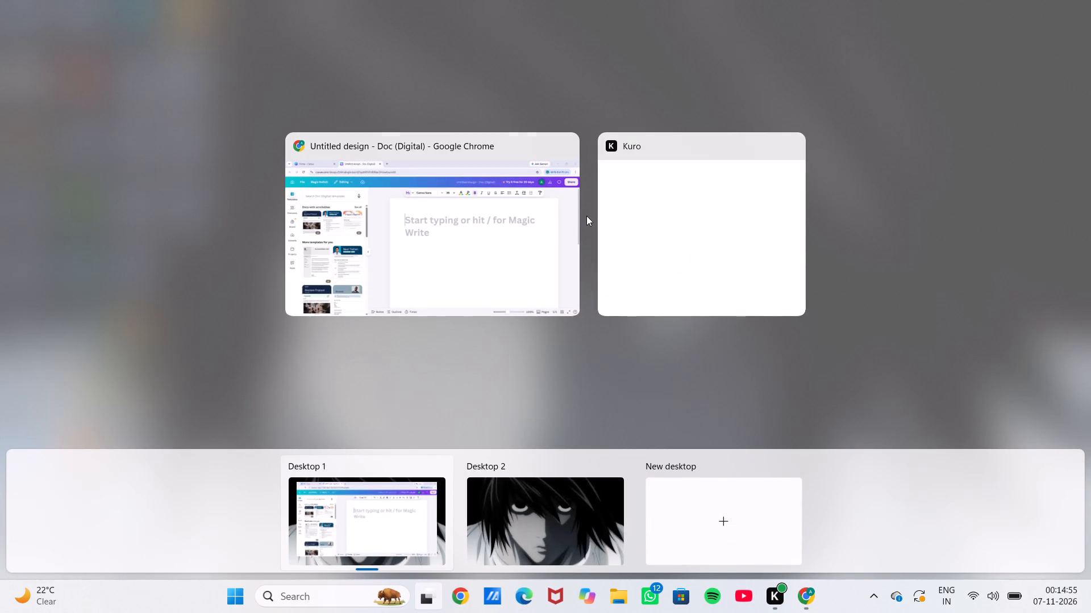
click(518, 229)
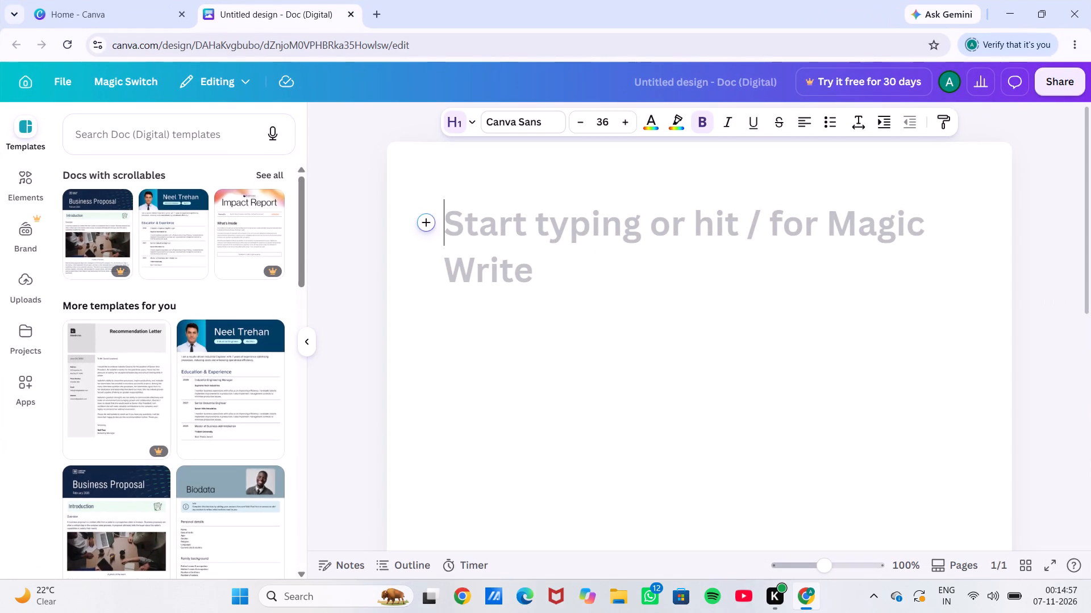
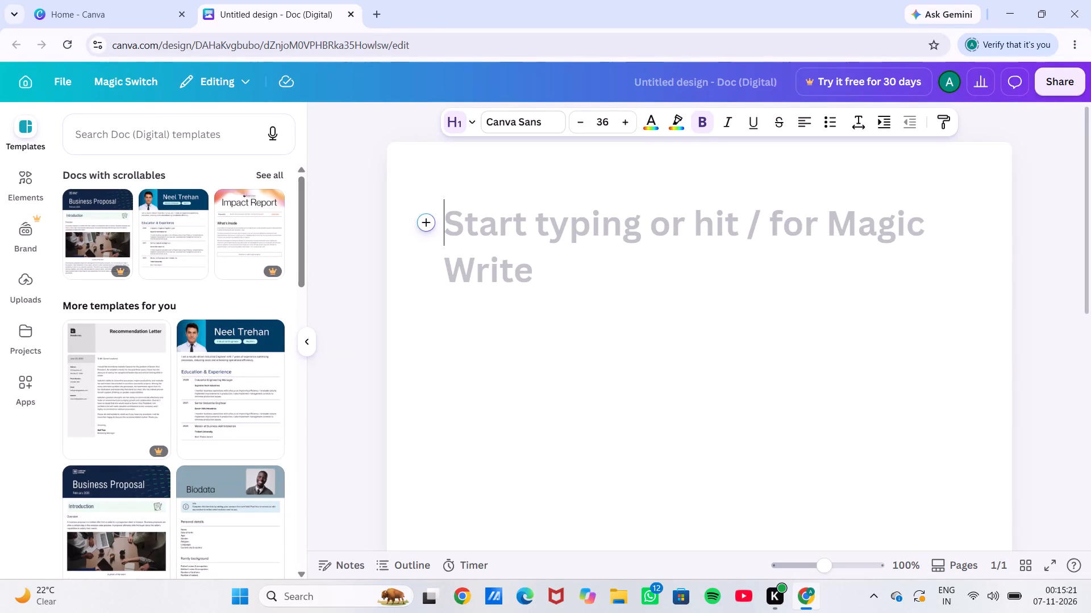
Enter the text "hv" in the heading line at the top of the blank Doc page.
text(hv)
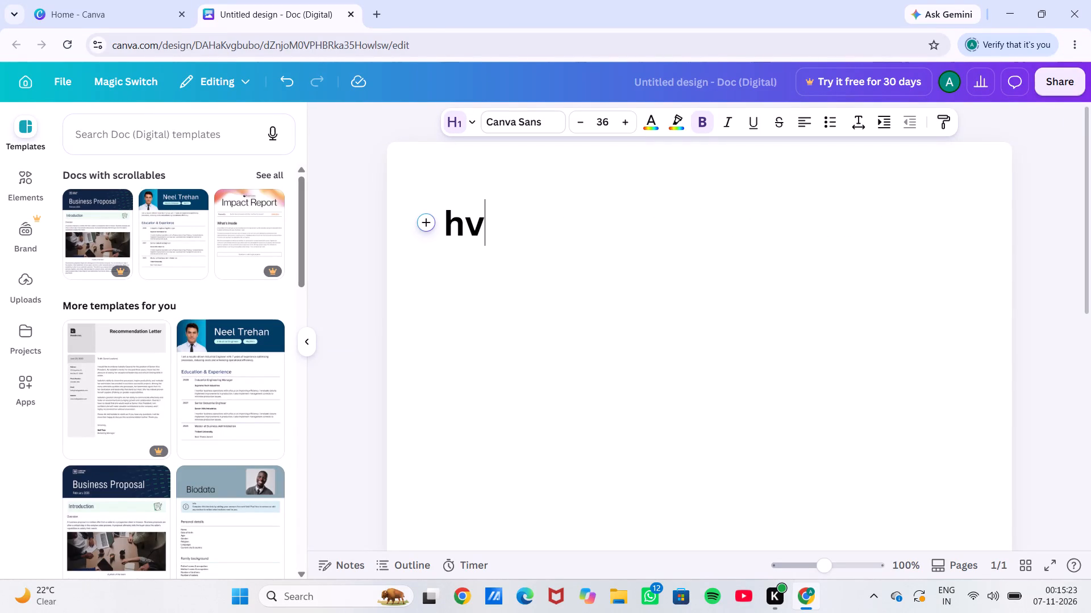
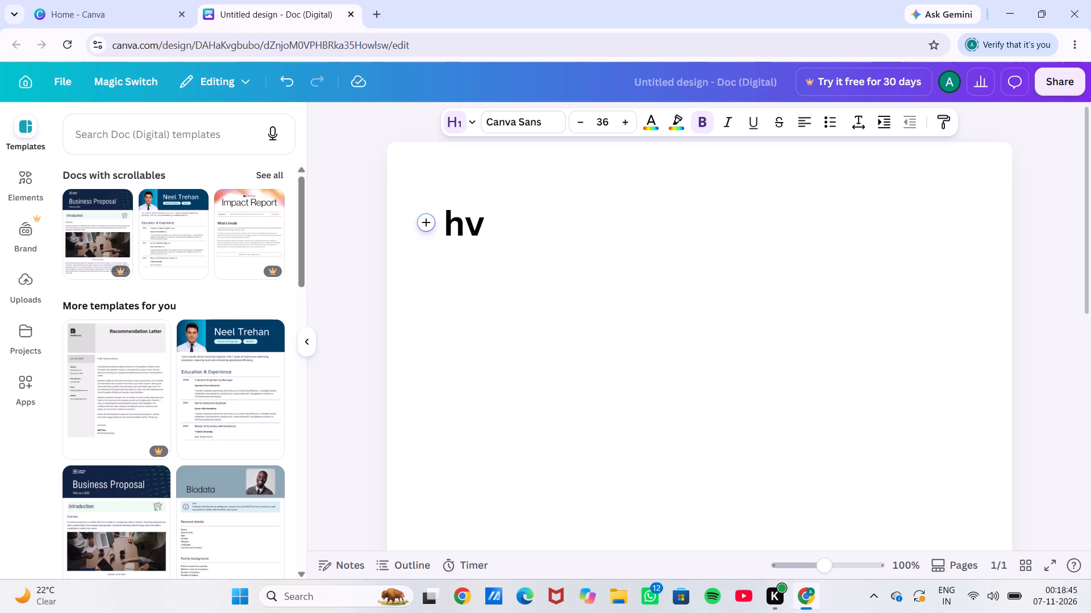
Clear all the text from the heading line at the top of the Doc page.
click(503, 233)
key(m)
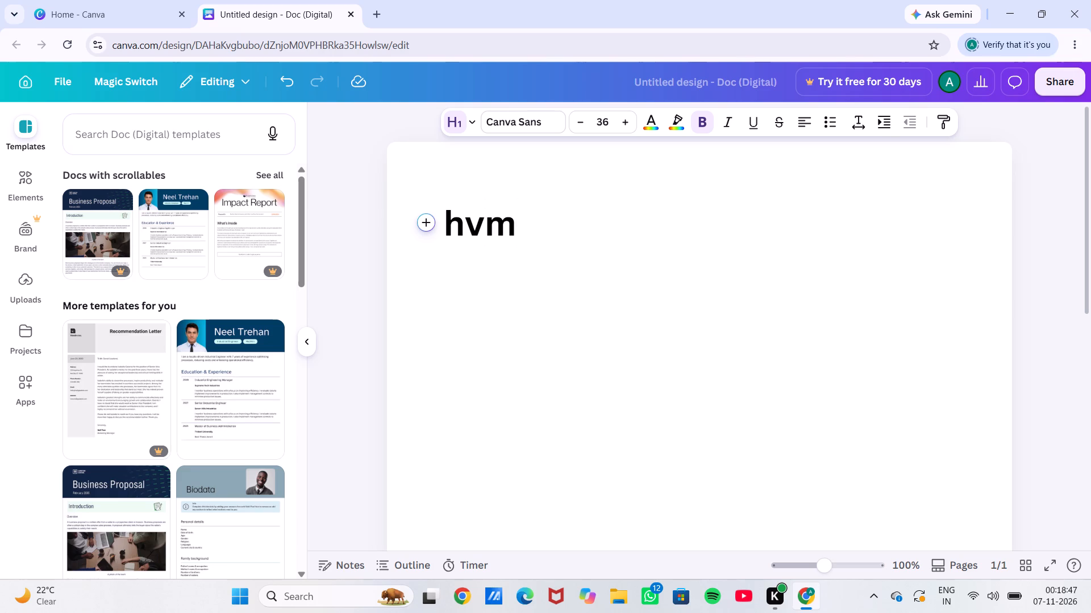
double_click(503, 233)
drag(440, 228, 499, 233)
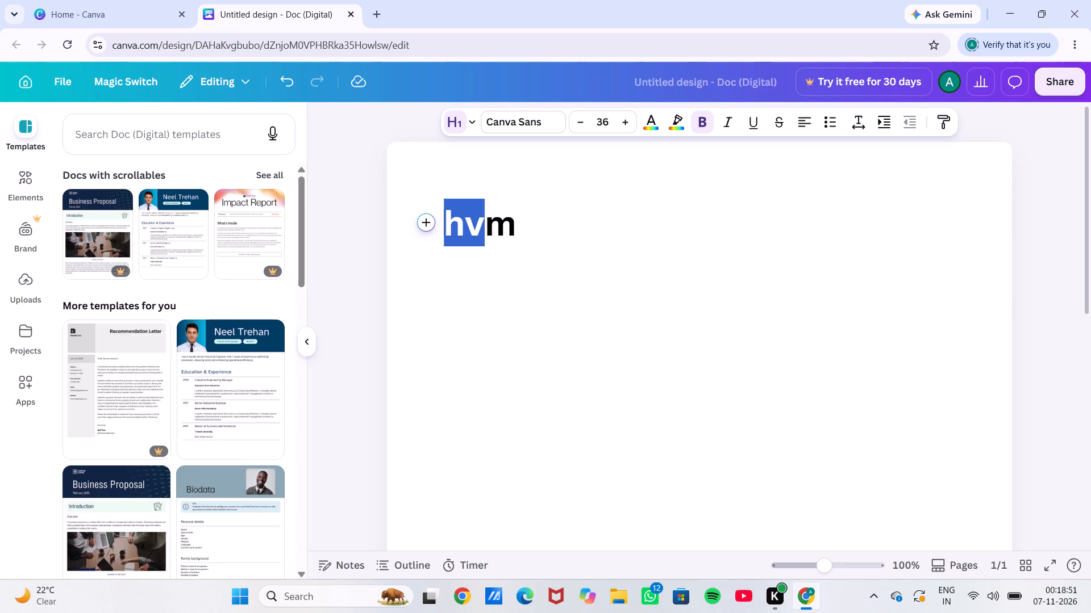
drag(499, 233, 513, 234)
key(BackSpace)
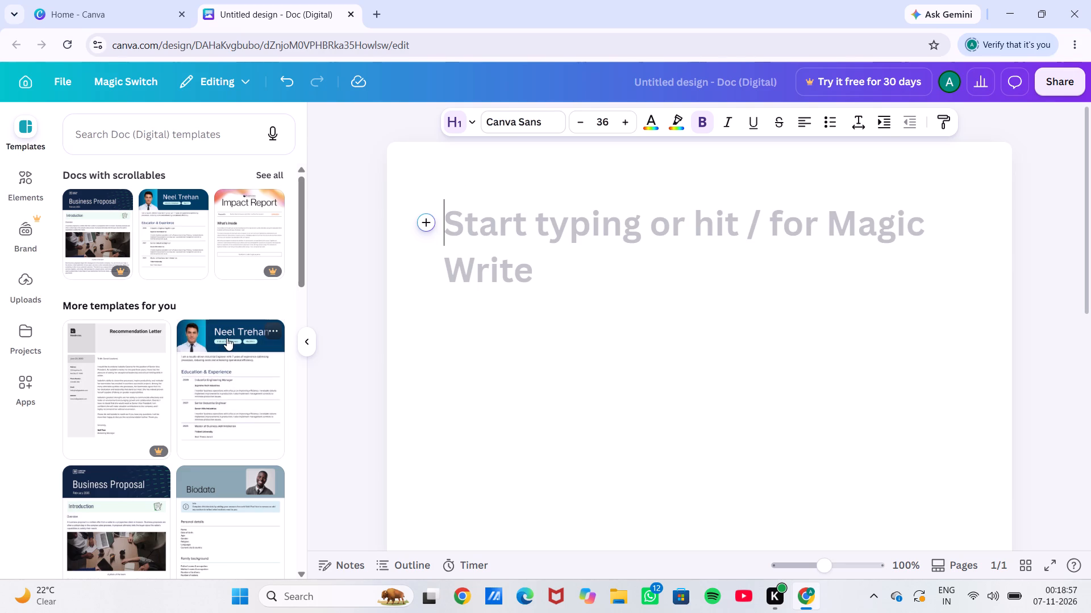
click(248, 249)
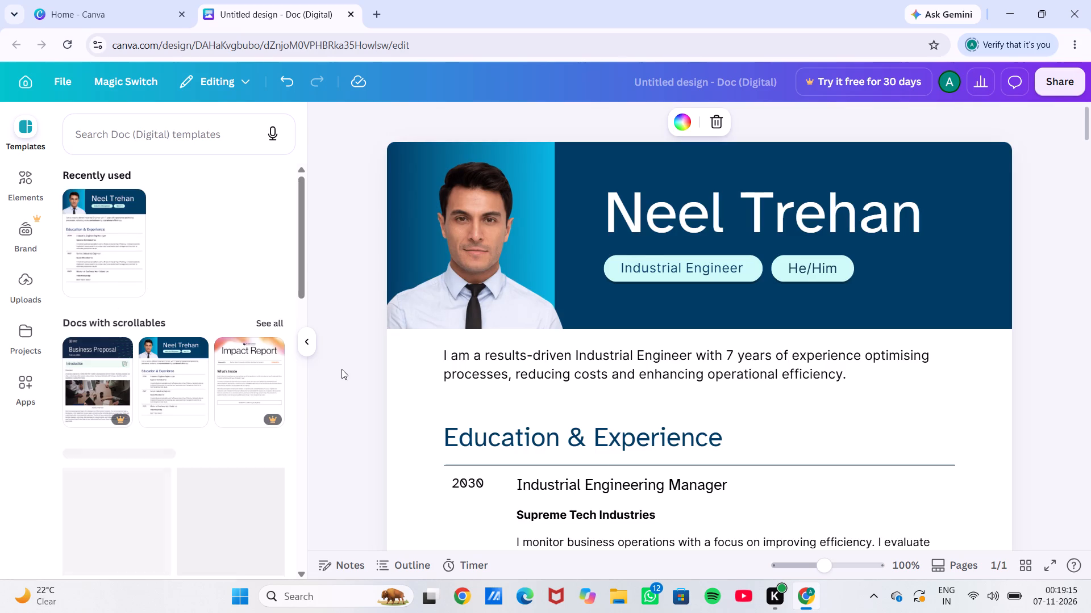
Look through the applied résumé template from its header down to the contact details at the end.
scroll(463, 371, down, 3)
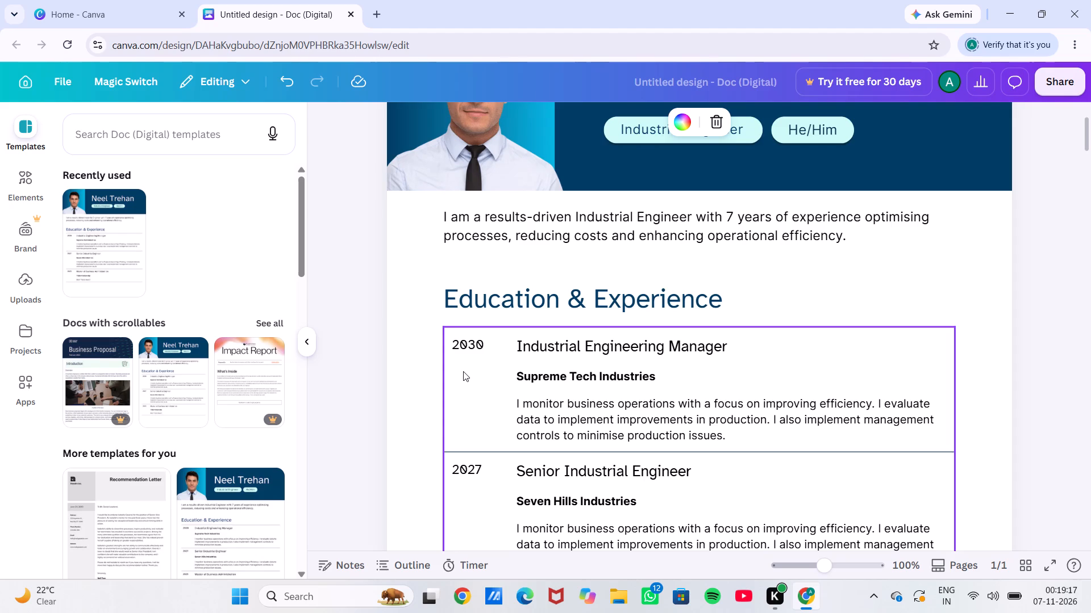
scroll(463, 371, down, 7)
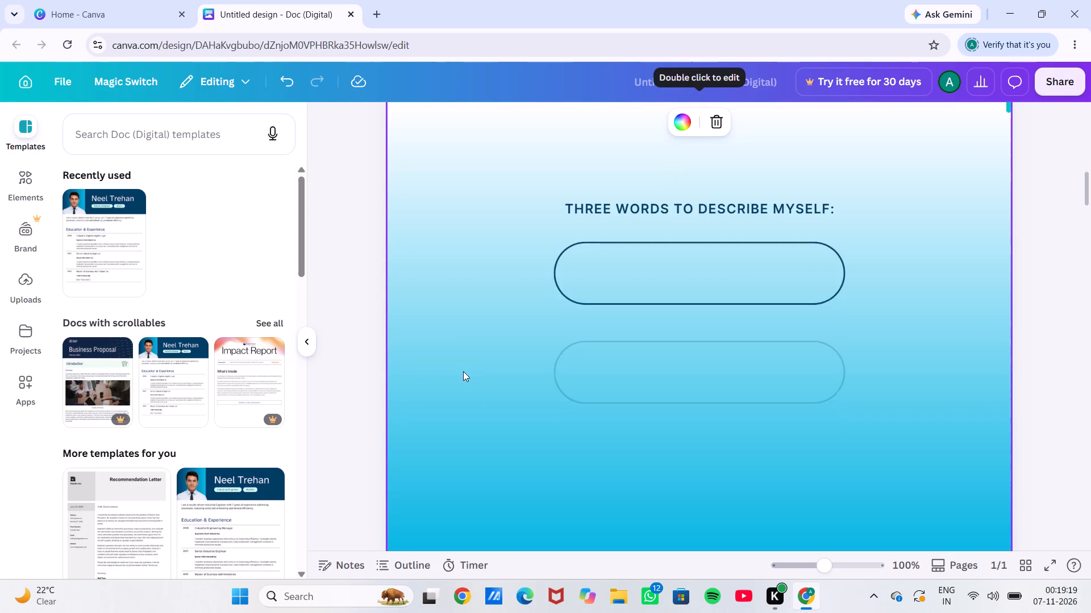
scroll(463, 371, down, 5)
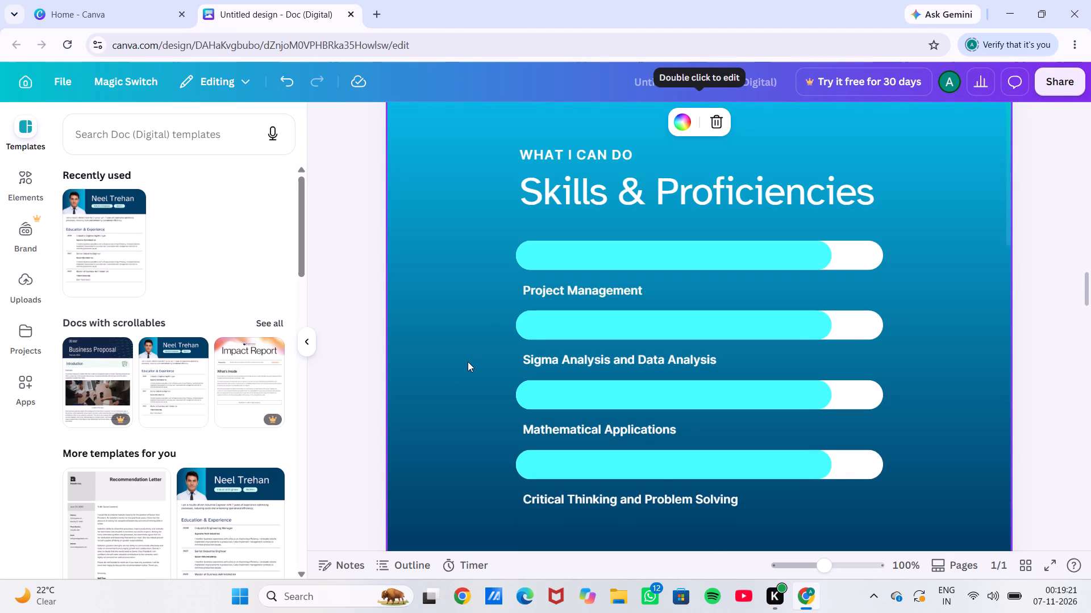
scroll(468, 362, down, 4)
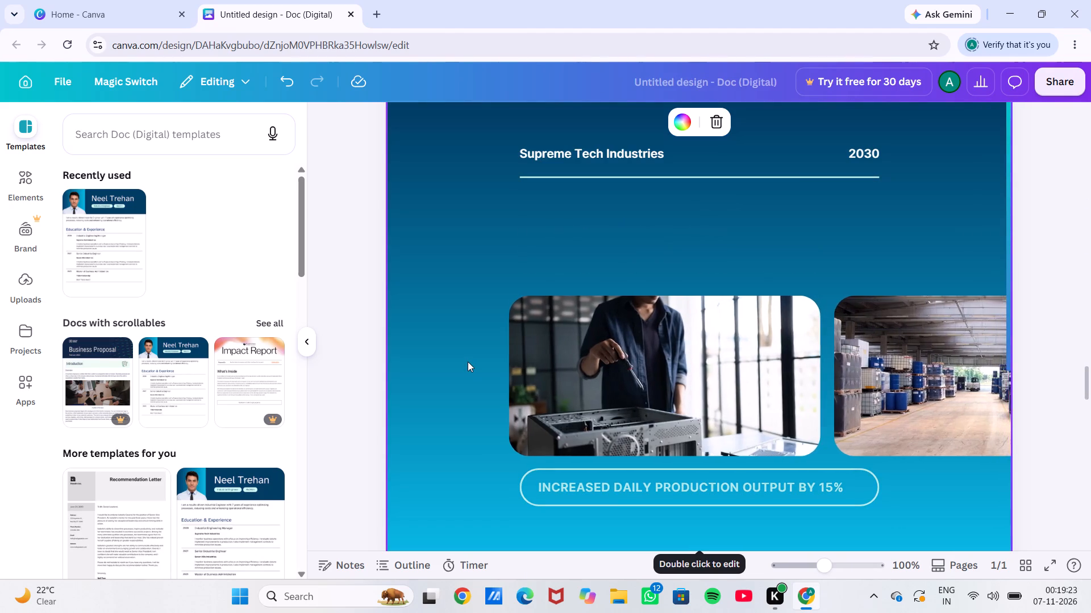
scroll(468, 362, down, 14)
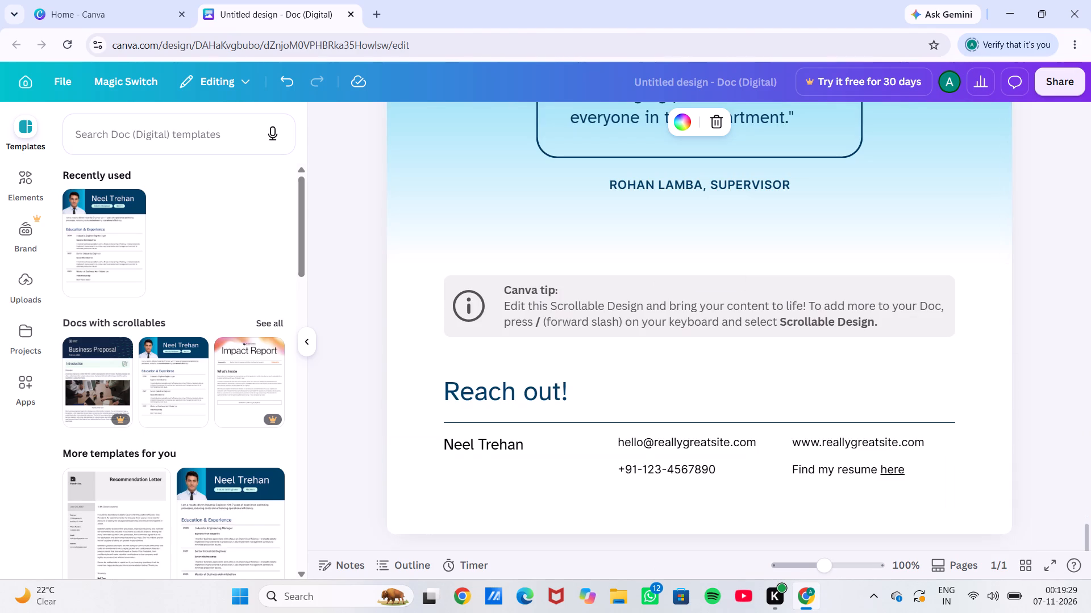
scroll(468, 362, down, 2)
Review the testimonial and project showcase sections of the résumé template on the way back to its header.
scroll(468, 362, up, 2)
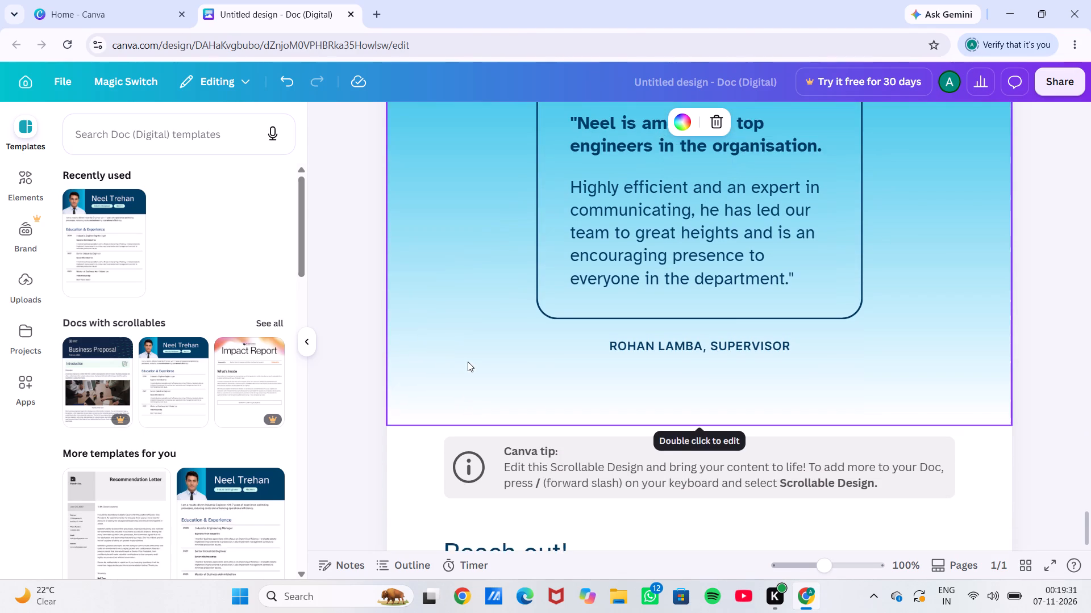
scroll(468, 362, up, 3)
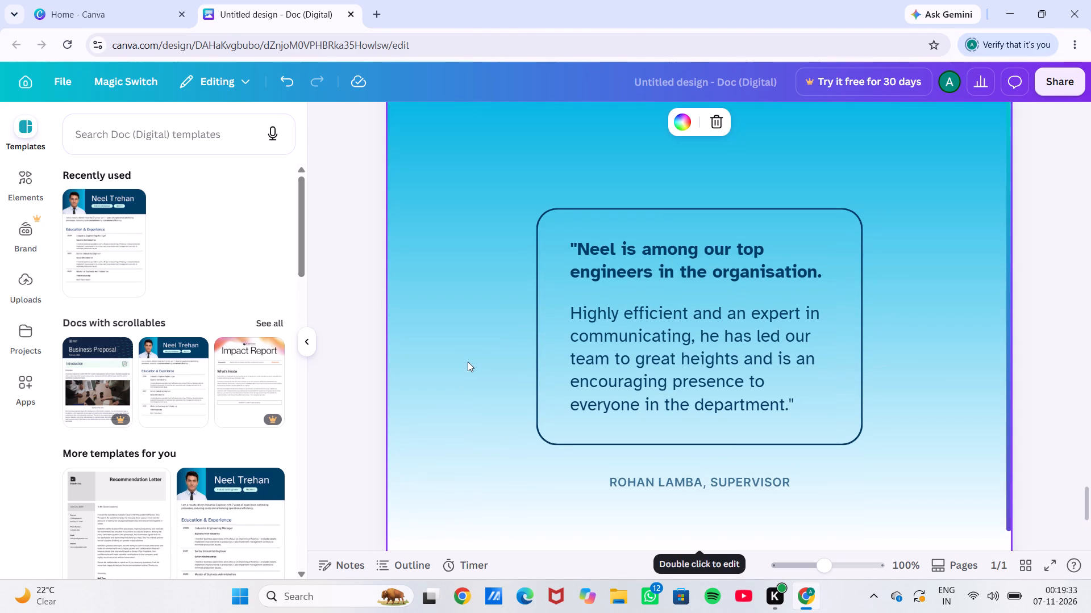
scroll(468, 362, down, 1)
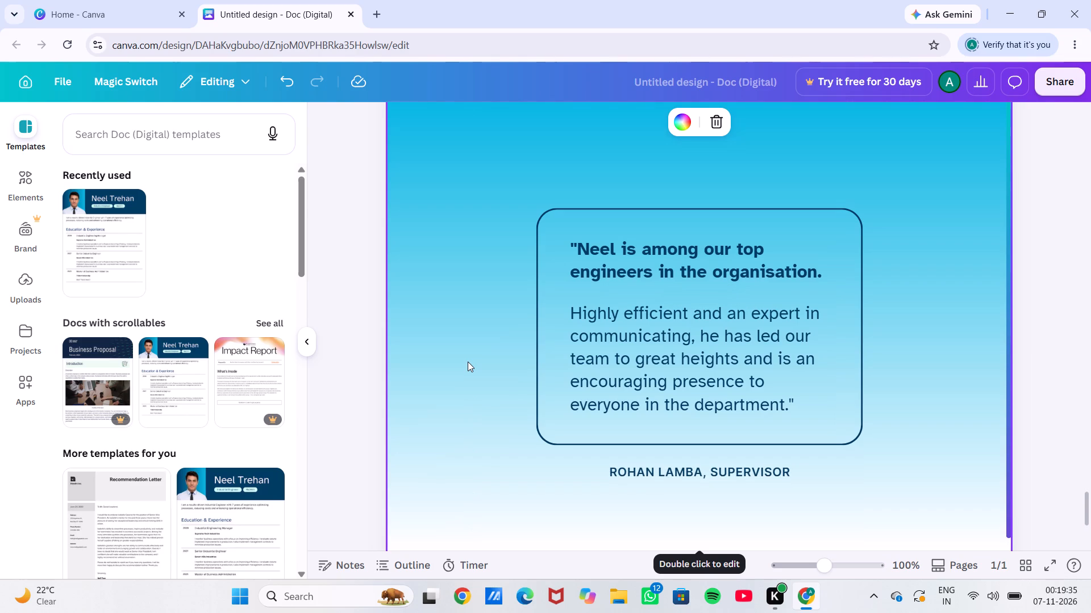
click(468, 362)
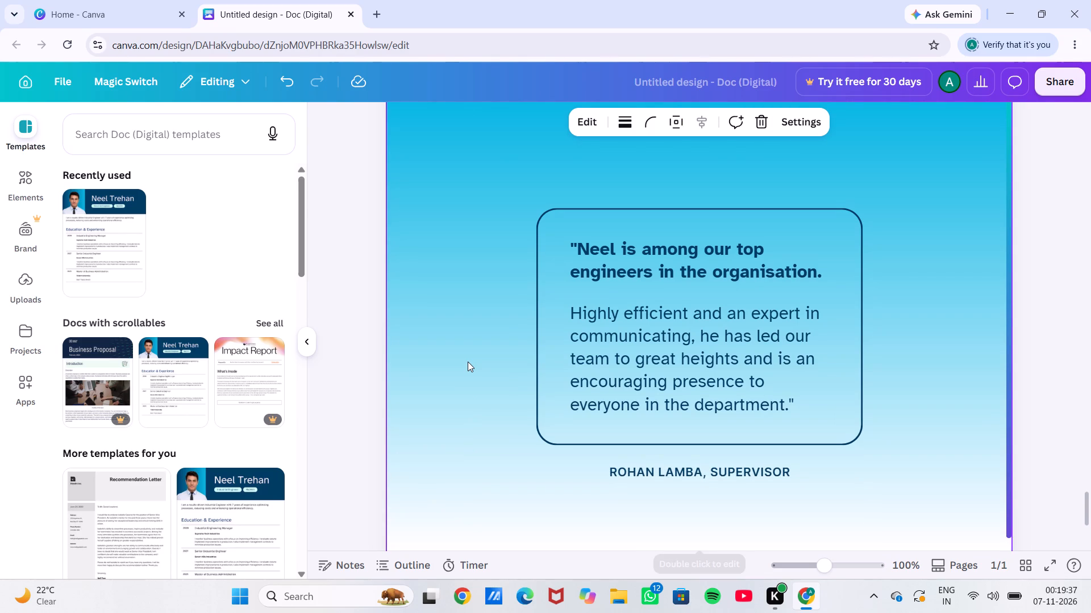
scroll(468, 362, right, 2)
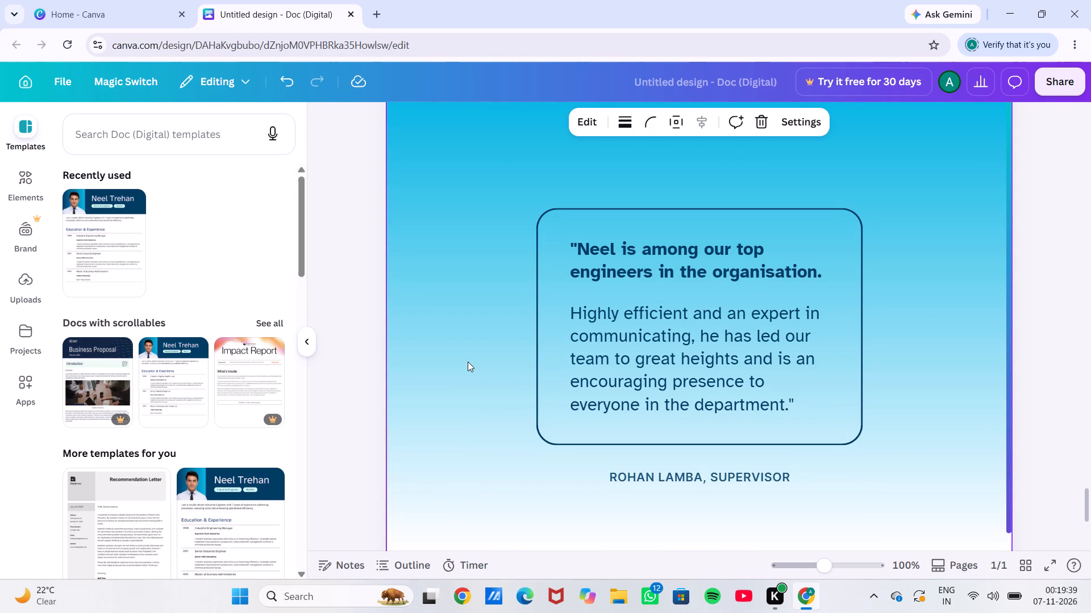
scroll(468, 362, up, 1)
scroll(468, 362, right, 1)
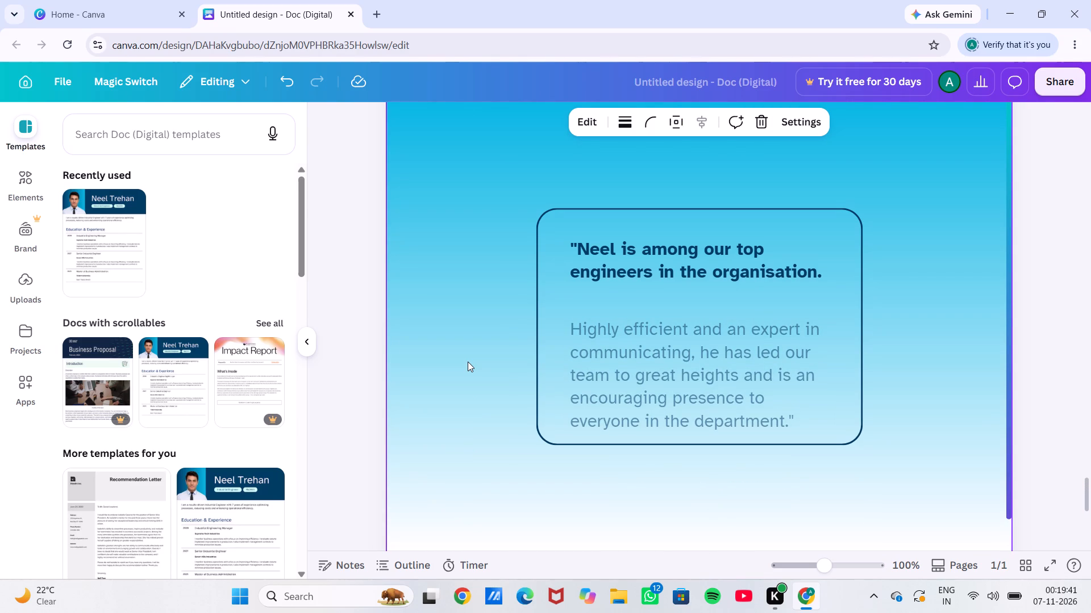
scroll(468, 362, right, 1)
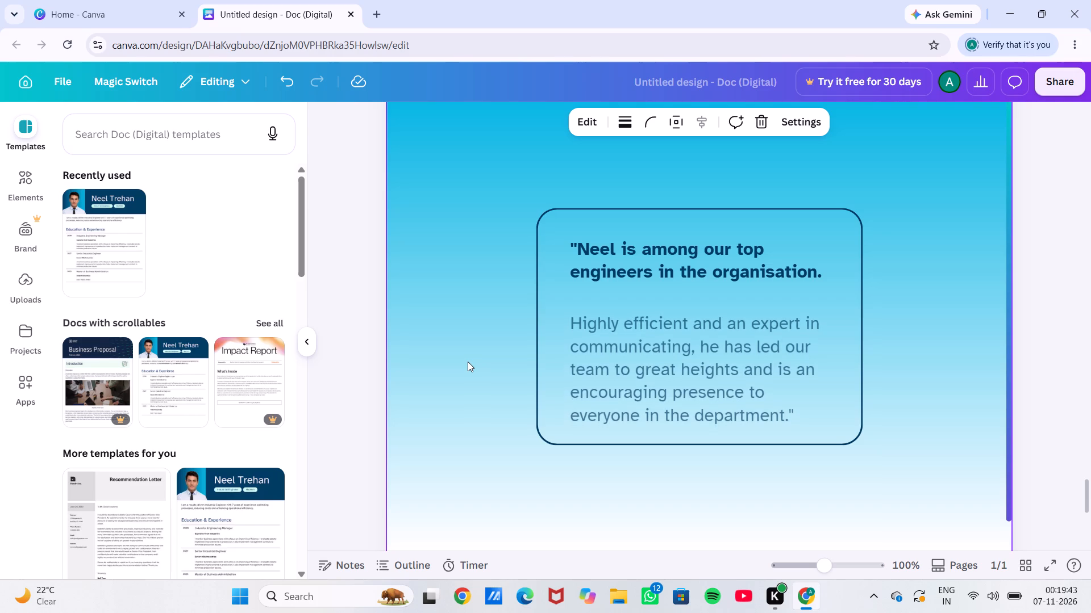
scroll(468, 362, up, 5)
scroll(554, 326, up, 2)
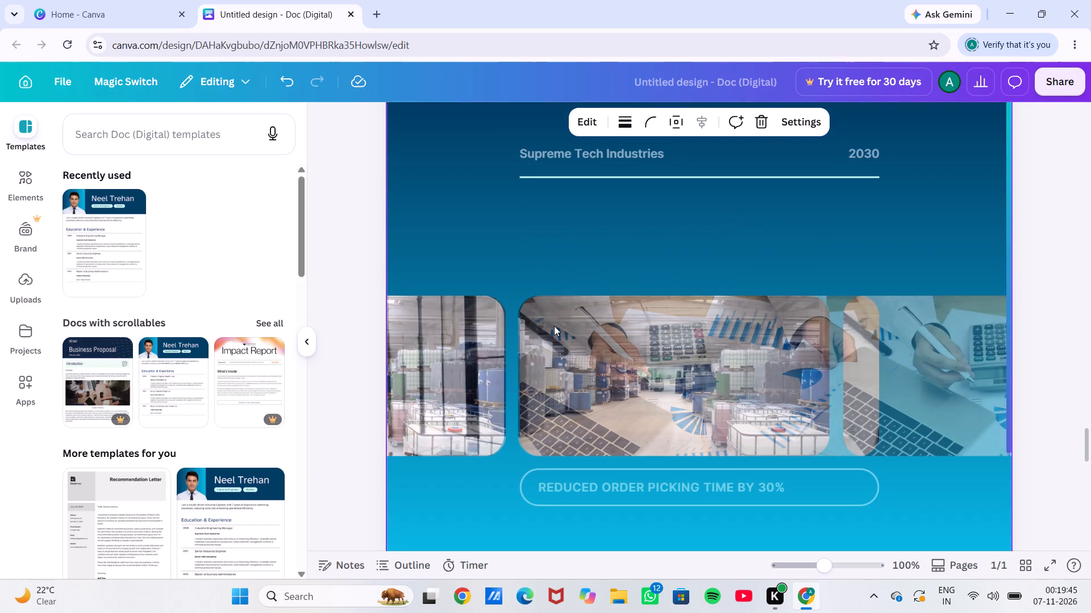
scroll(554, 326, up, 3)
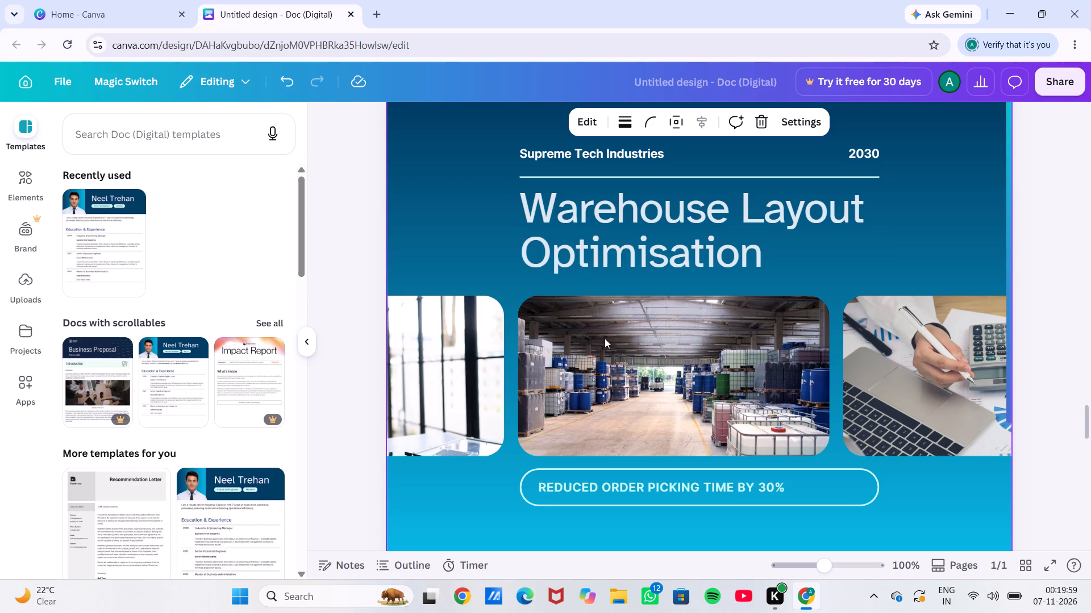
scroll(605, 338, up, 2)
scroll(652, 318, up, 3)
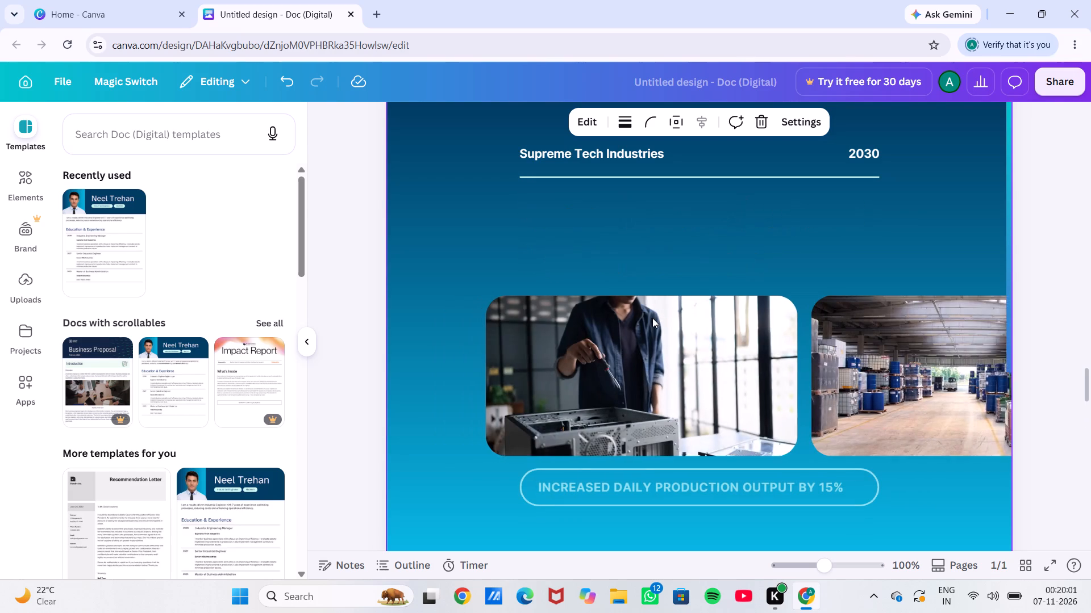
scroll(652, 318, up, 2)
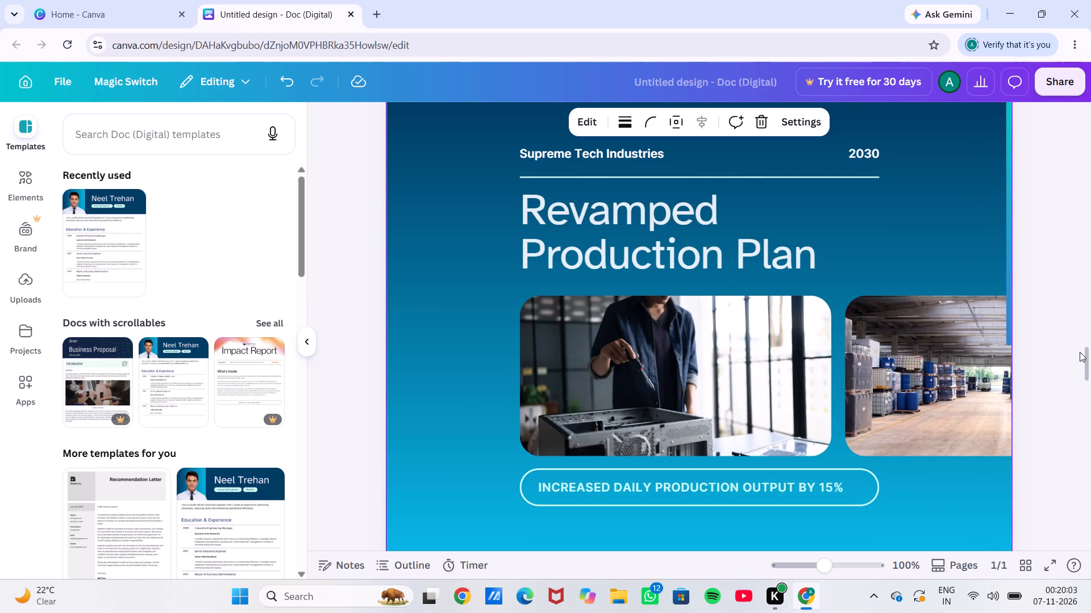
drag(1085, 355, 1085, 104)
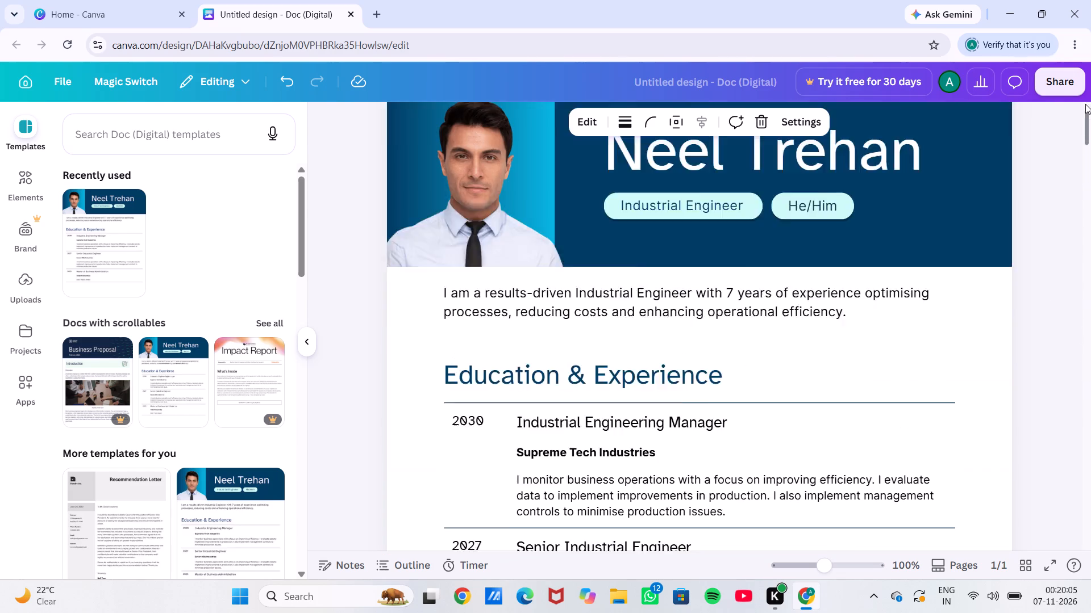
drag(1085, 104, 1085, 0)
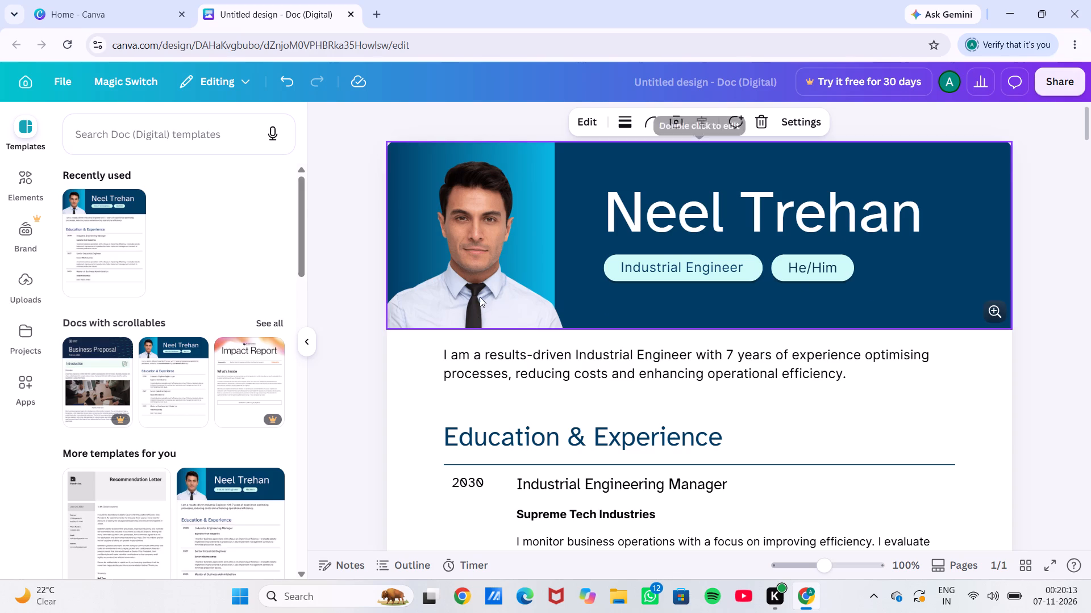
Create a new blank Presentation (16:9) design from the open Doc.
click(73, 90)
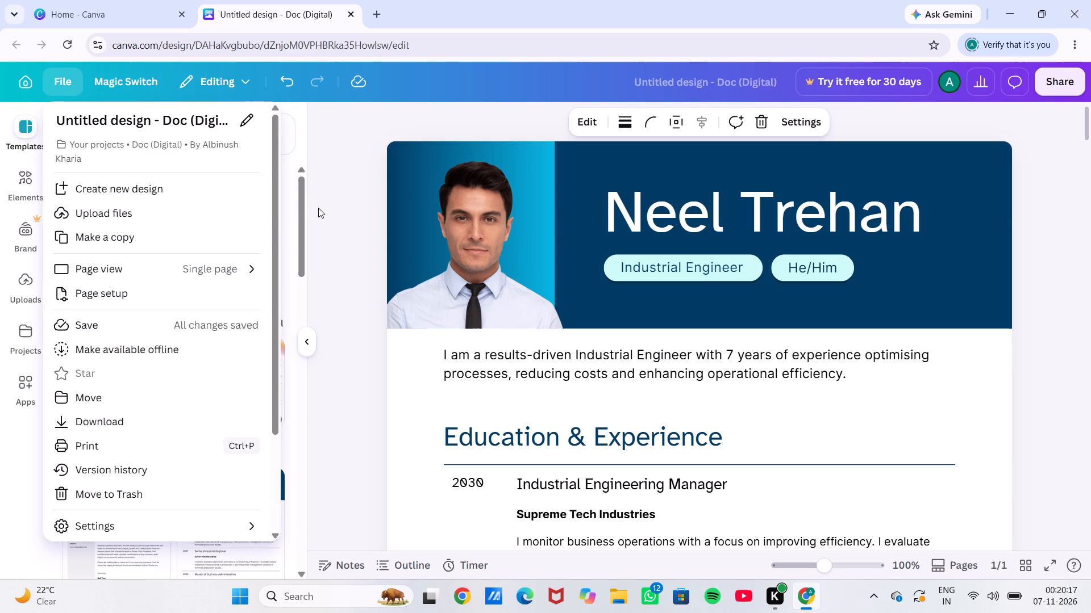
click(318, 208)
click(66, 83)
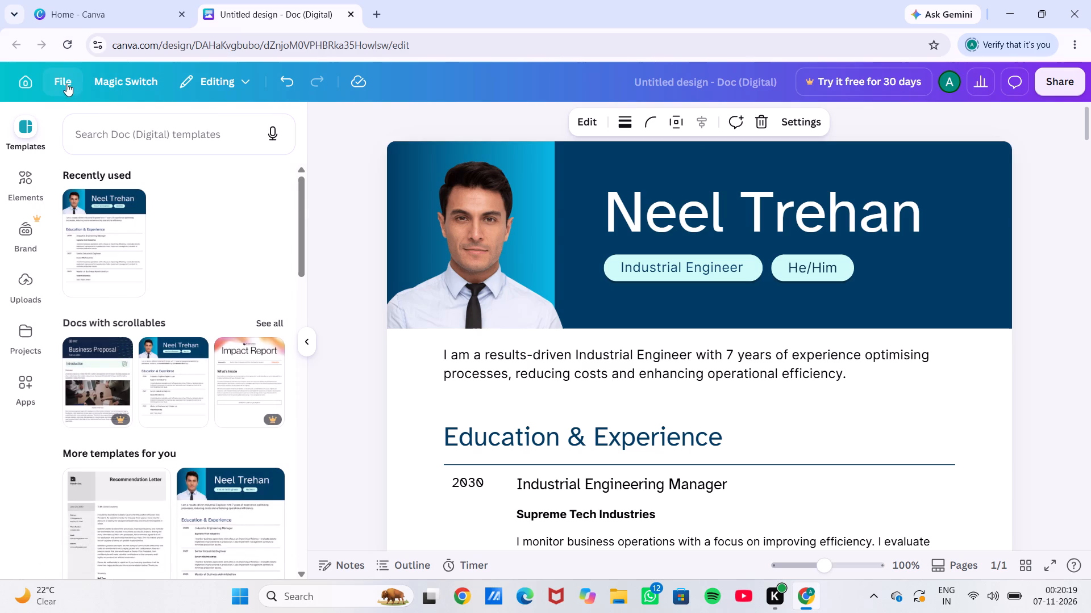
click(126, 193)
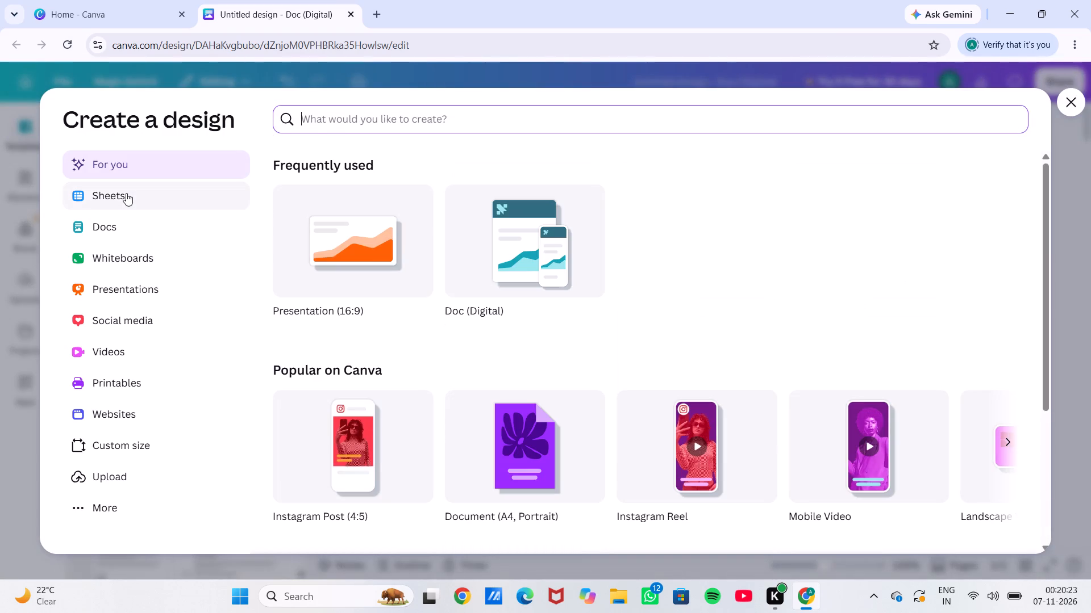
click(343, 252)
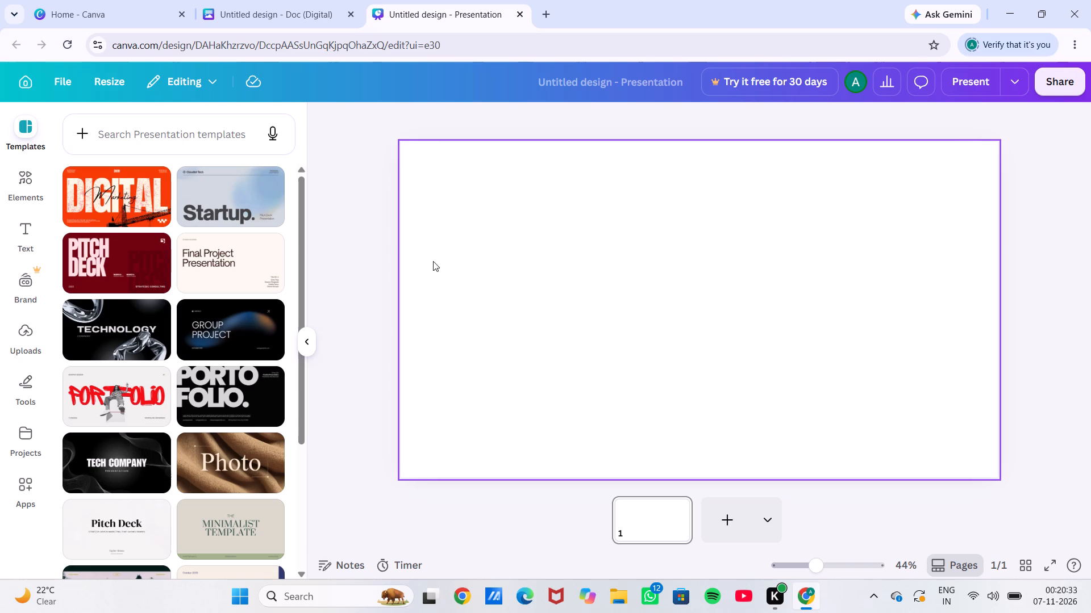
Browse the presentation templates and apply the cover page of the Red and Black Bold Modern Digital Marketing Presentation to the blank slide.
scroll(199, 329, down, 1)
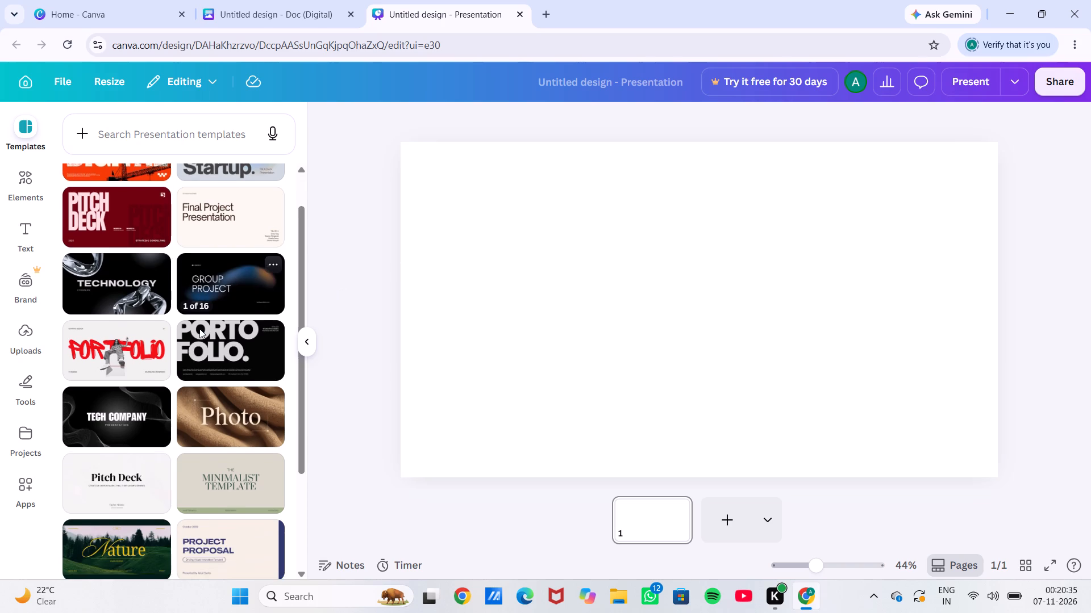
scroll(199, 329, down, 4)
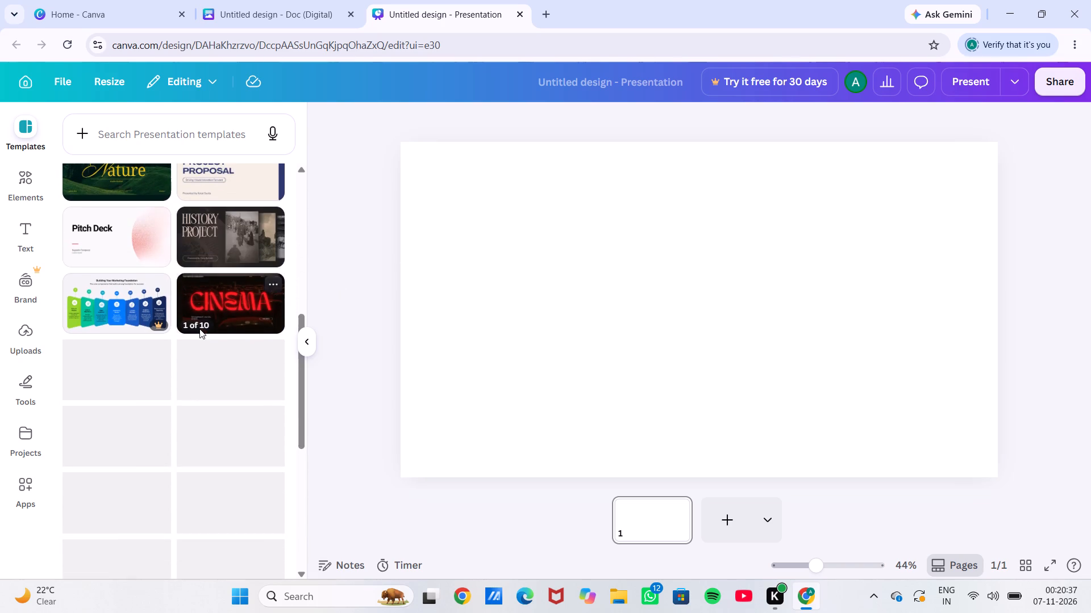
scroll(199, 329, down, 1)
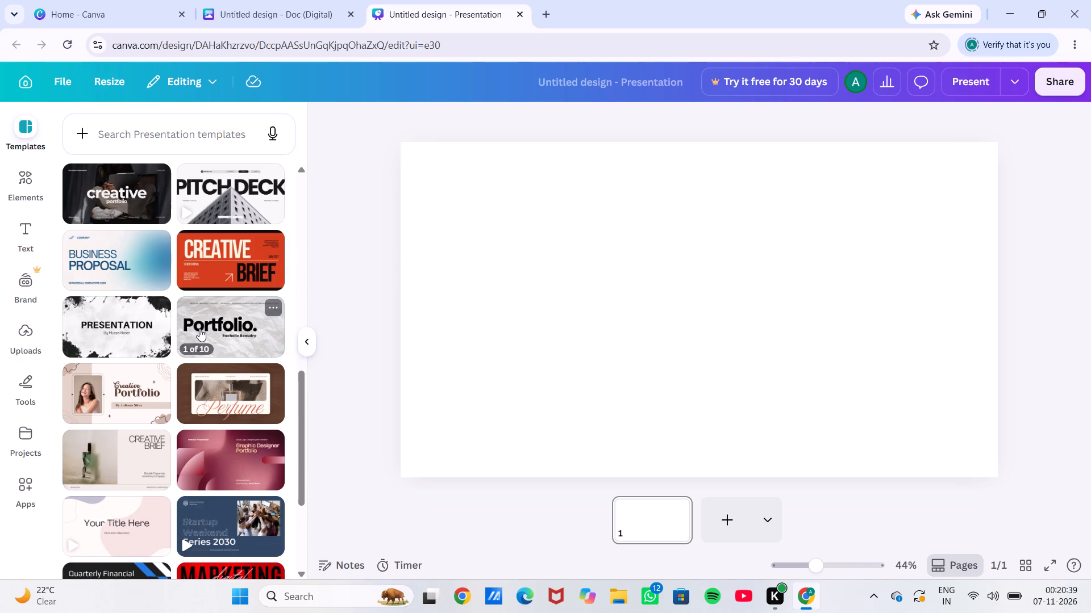
scroll(199, 329, down, 2)
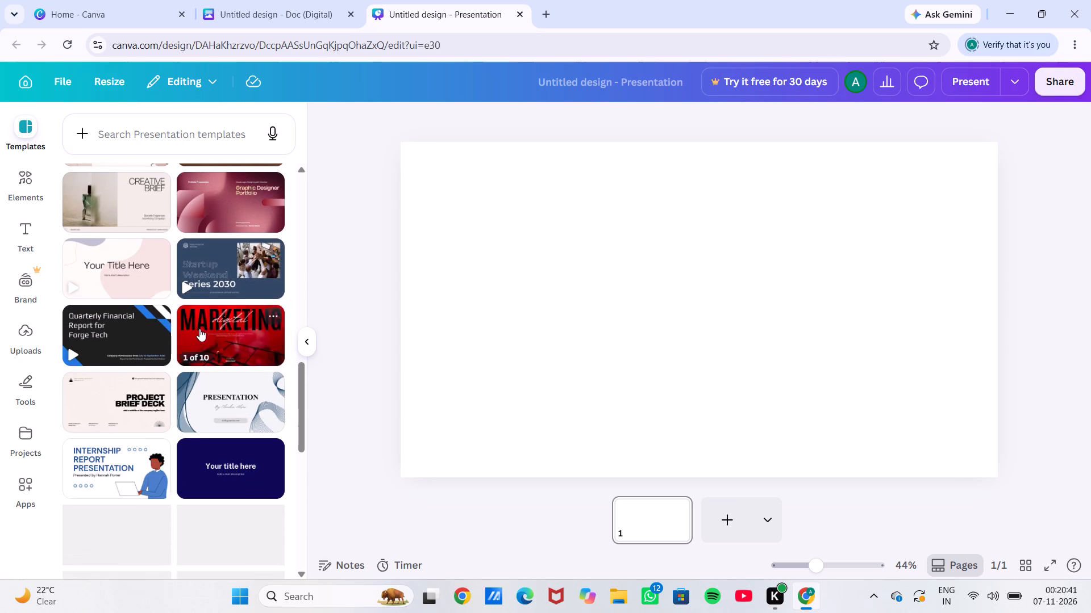
scroll(199, 329, down, 2)
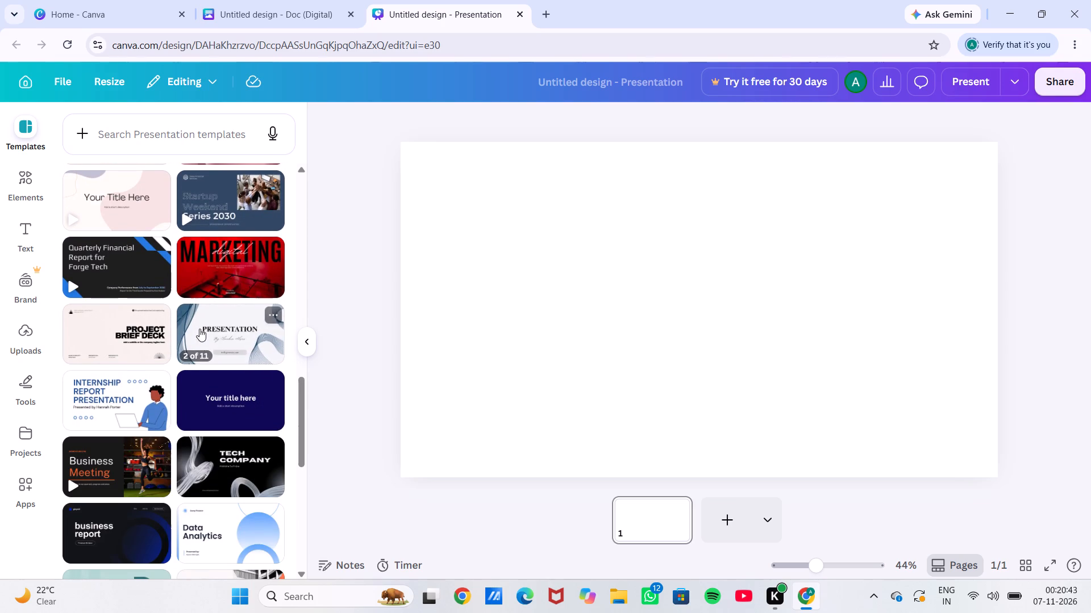
click(230, 256)
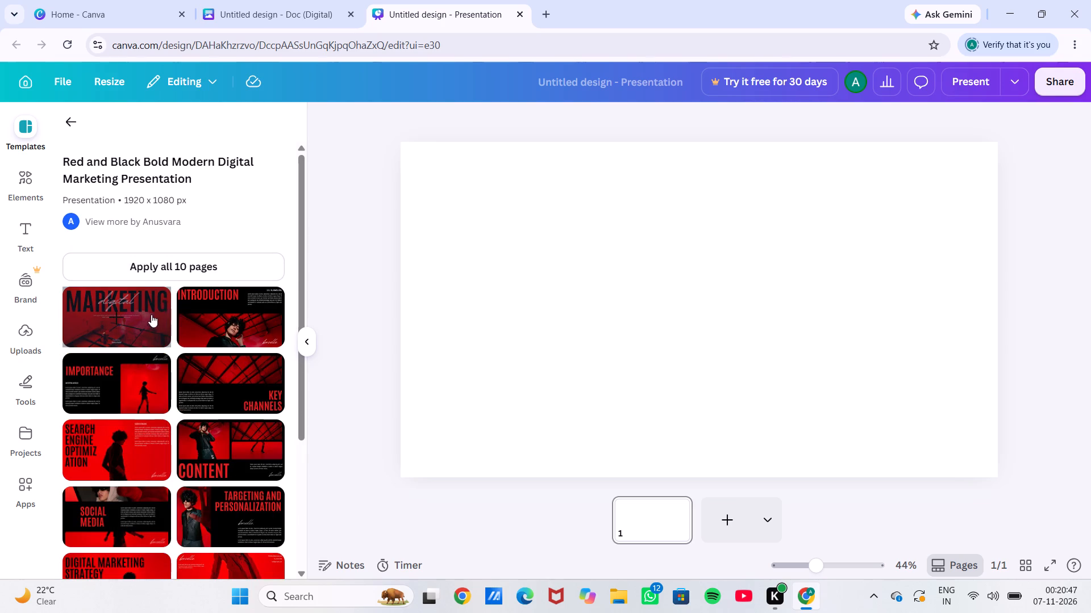
click(147, 319)
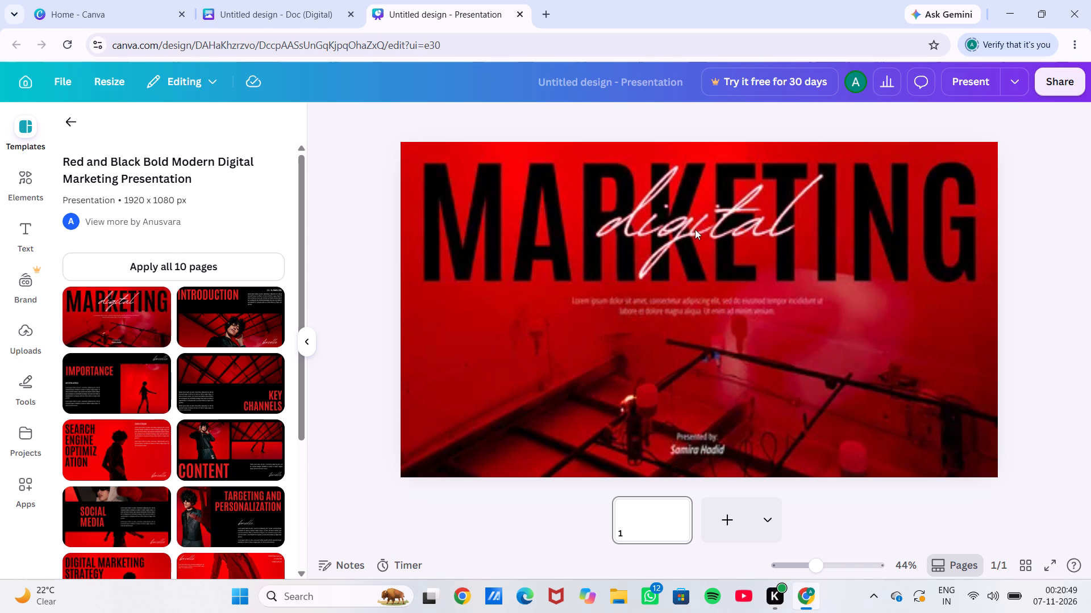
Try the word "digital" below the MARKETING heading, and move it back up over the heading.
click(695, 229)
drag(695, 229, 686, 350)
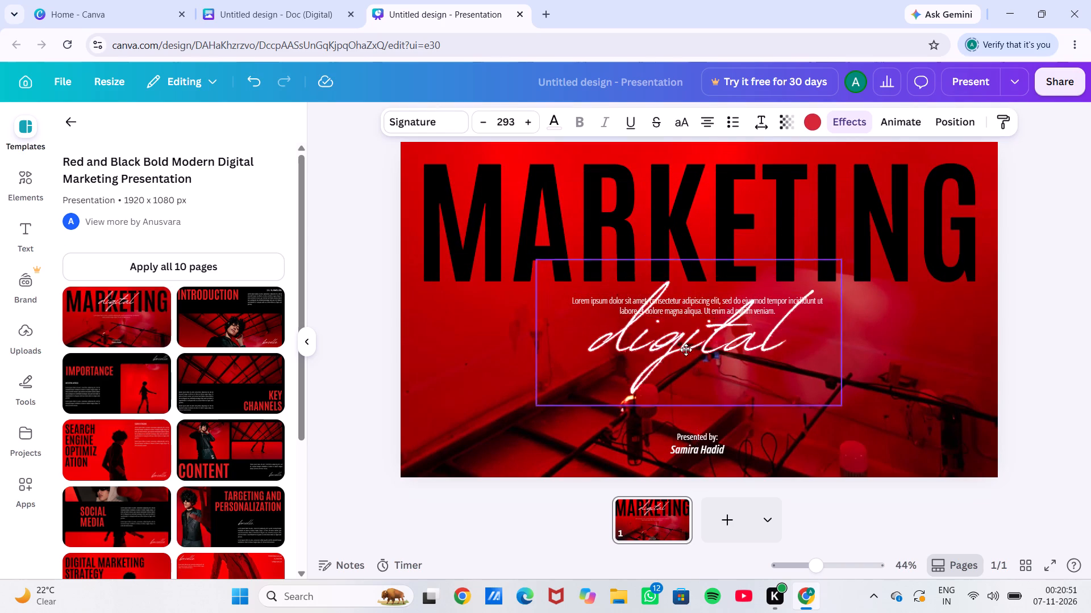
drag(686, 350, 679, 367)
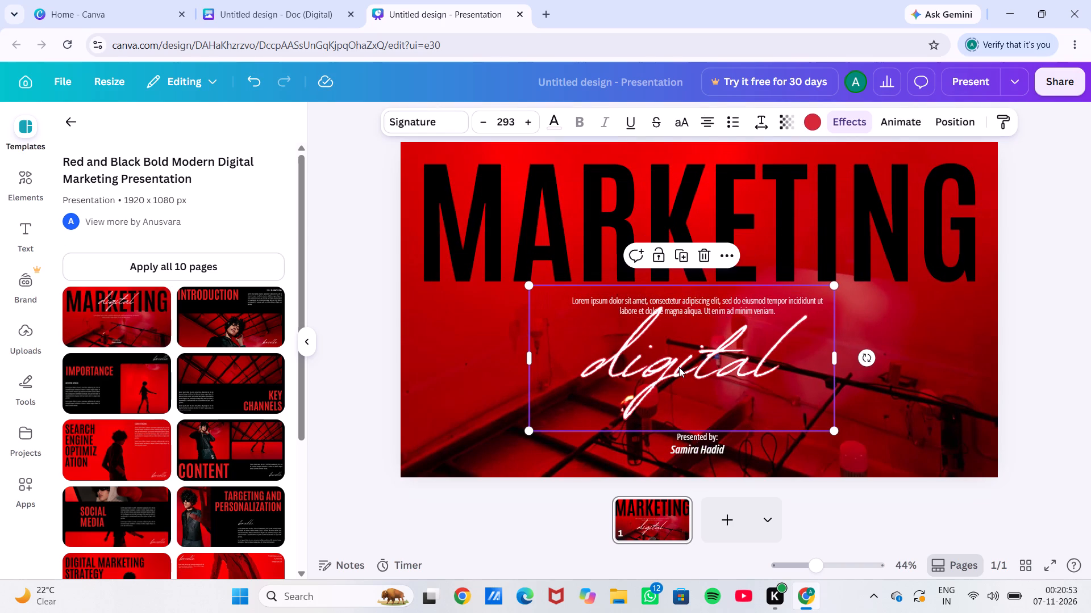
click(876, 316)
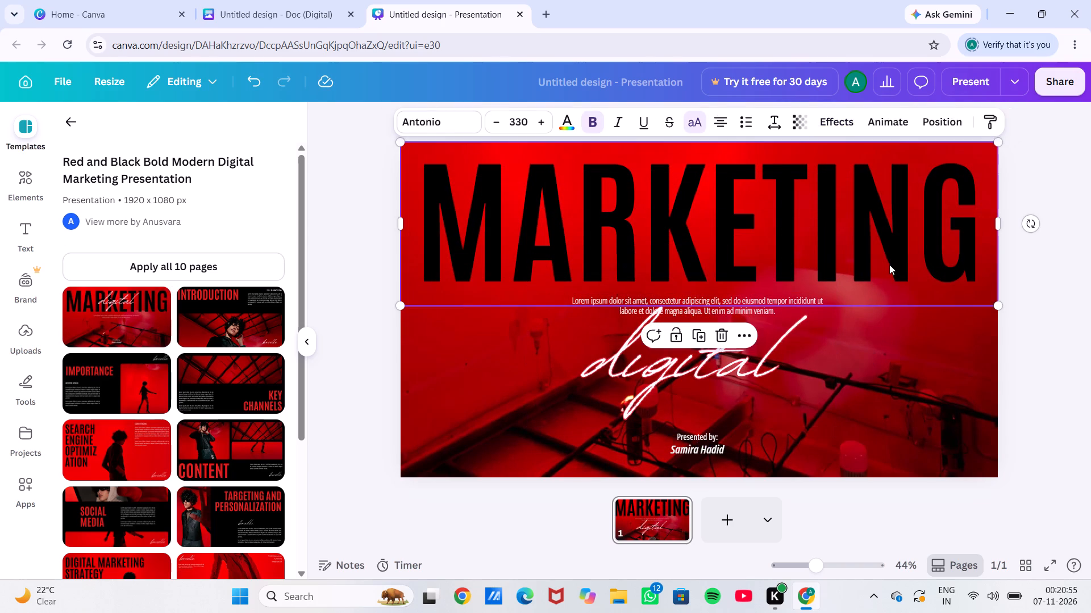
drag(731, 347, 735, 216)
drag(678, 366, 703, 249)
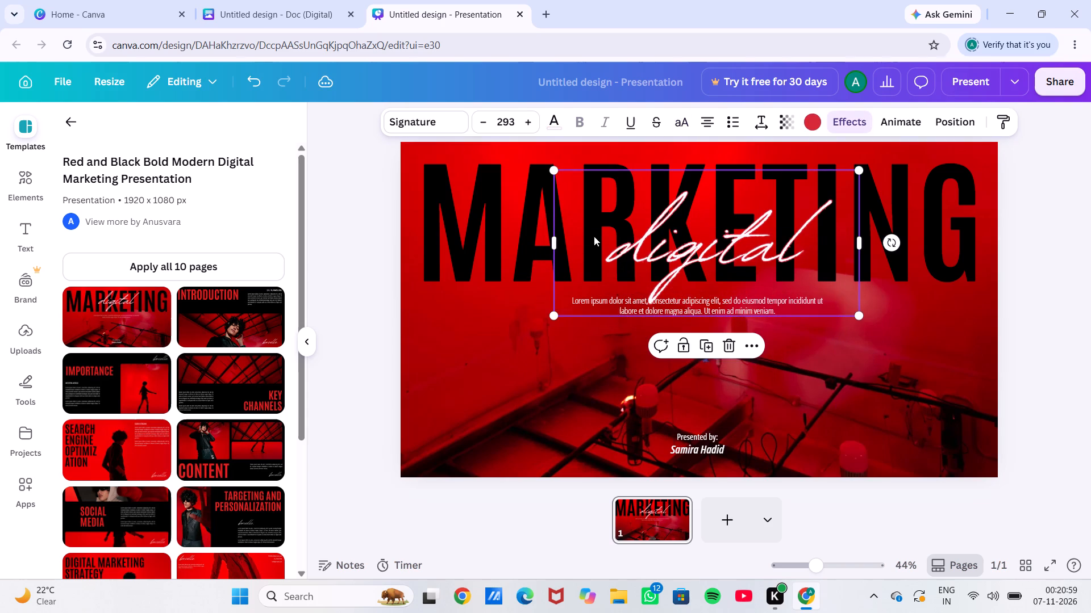
Move the MARKETING heading down to the lower half of the slide and centre the word "digital" above it.
drag(511, 223, 512, 353)
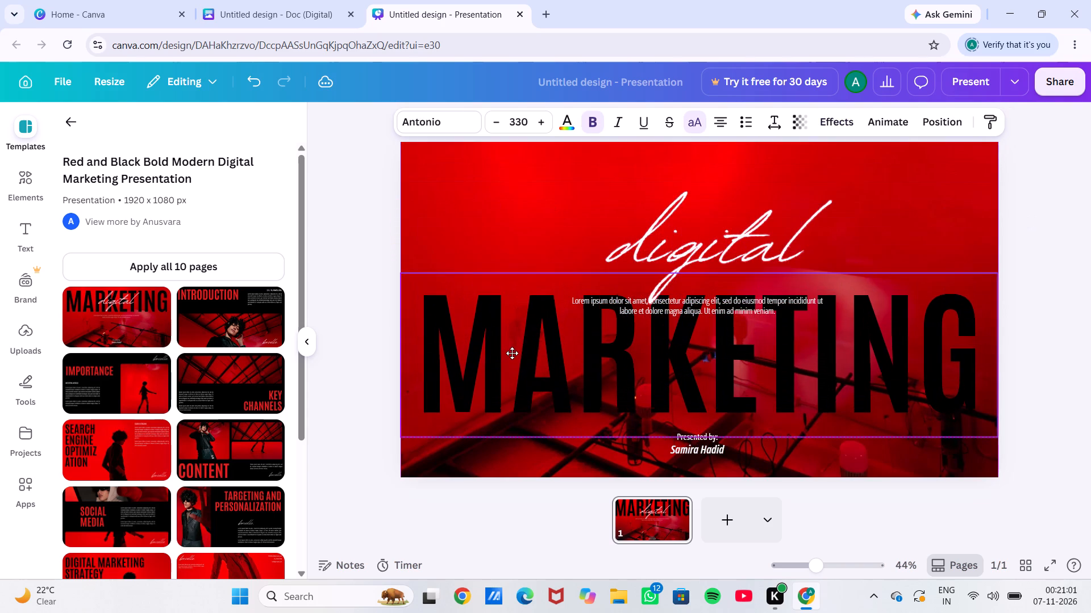
drag(512, 353, 512, 354)
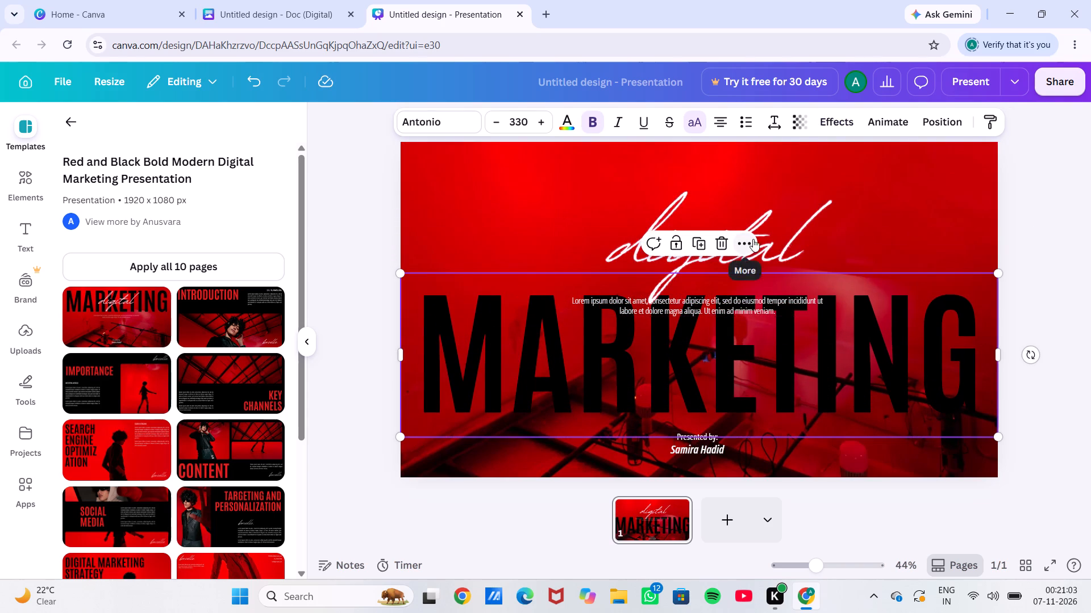
drag(801, 239, 796, 219)
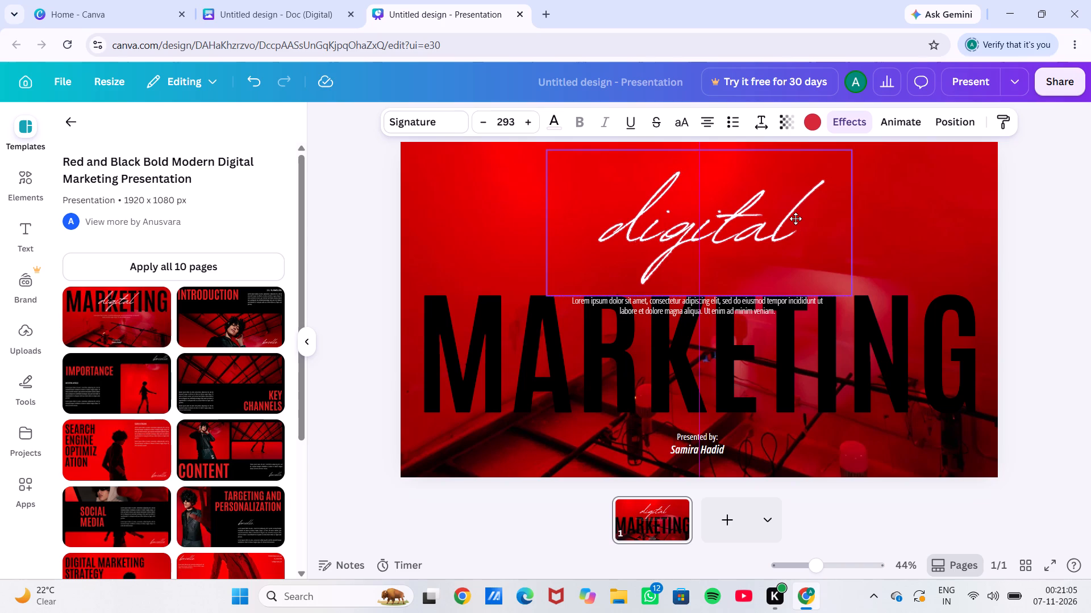
drag(796, 219, 795, 218)
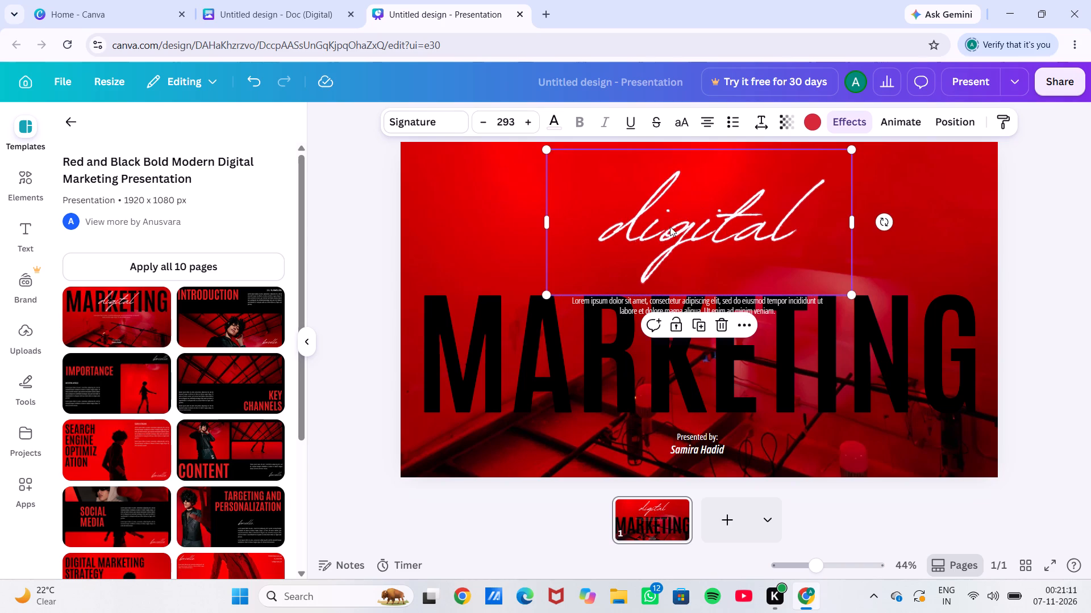
Set the text colour of the word "digital" to #F9FBFF.
click(682, 234)
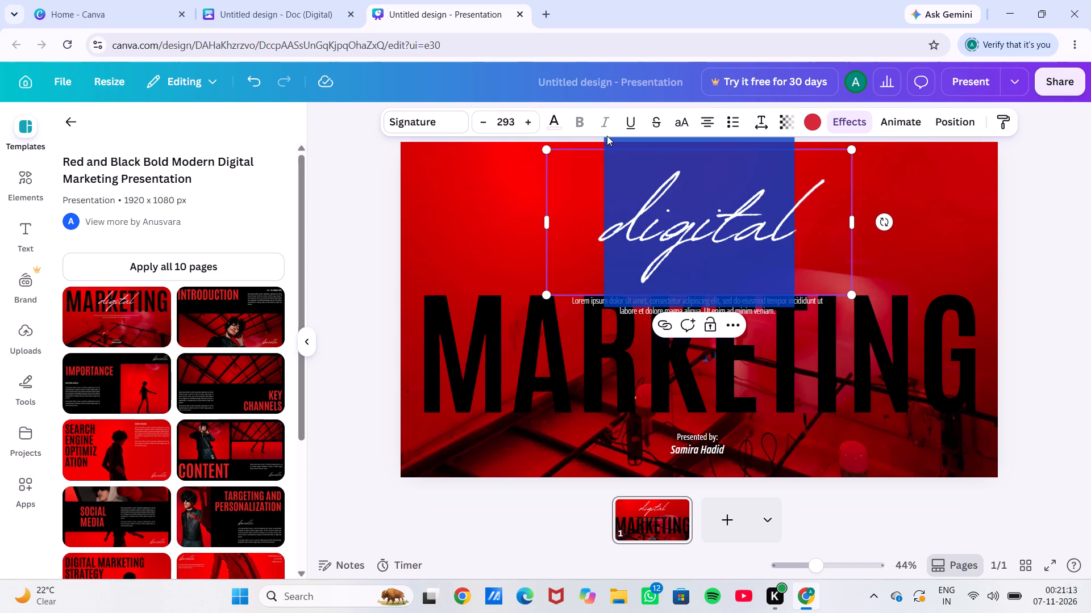
click(560, 121)
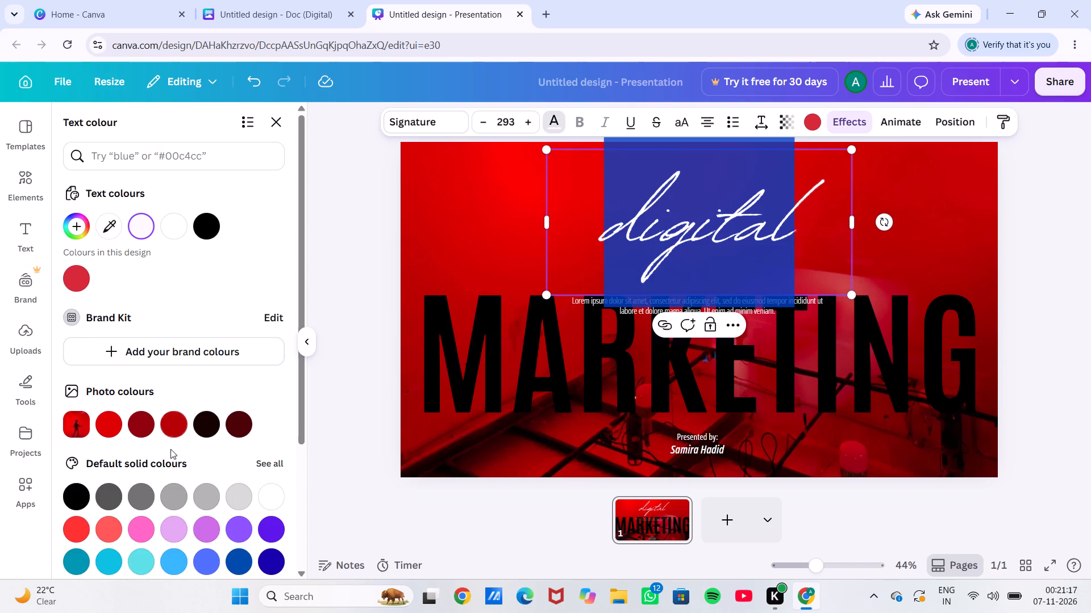
click(81, 226)
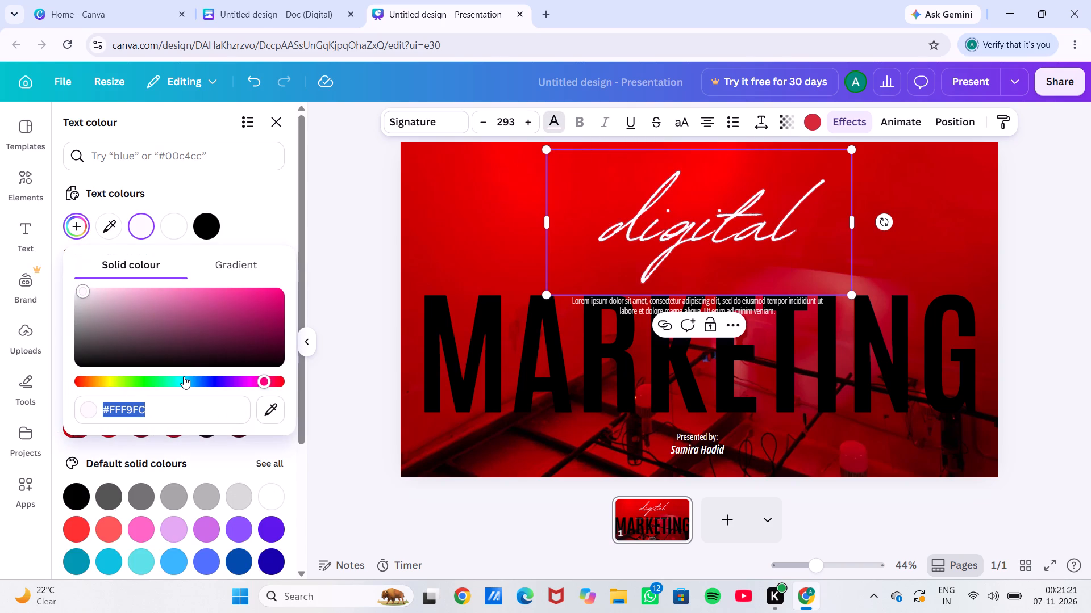
click(202, 381)
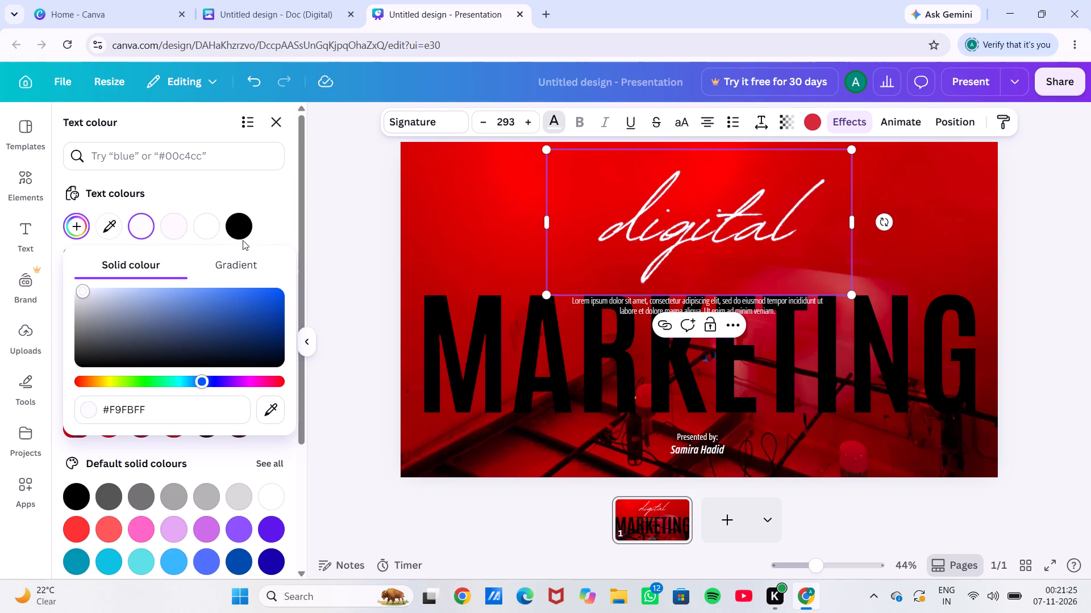
click(266, 227)
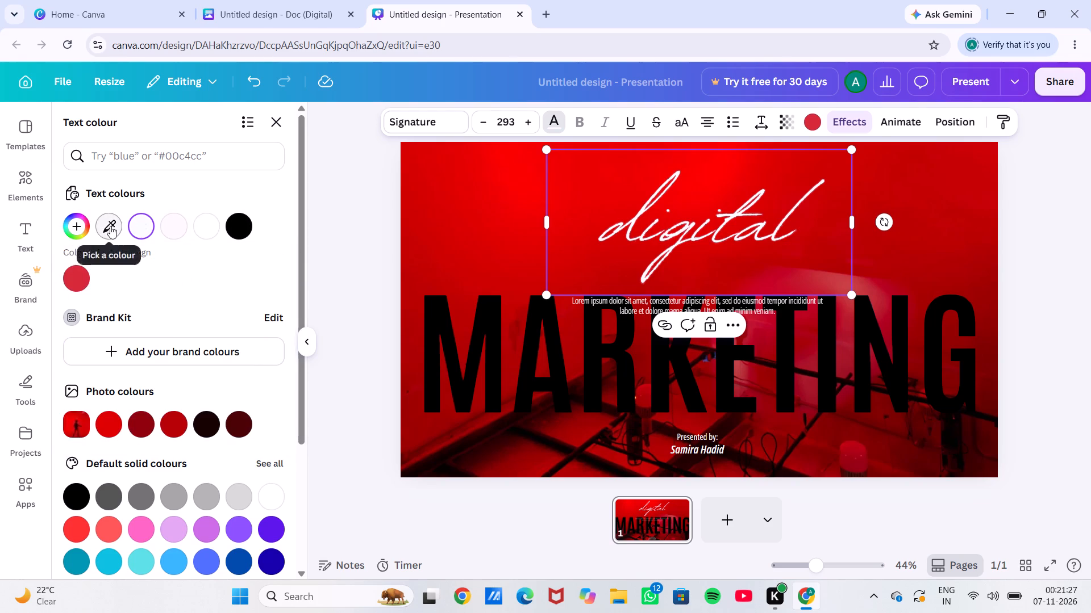
Add the solid blue #3C29D6 to the Brand Kit colour palette and save it.
click(111, 351)
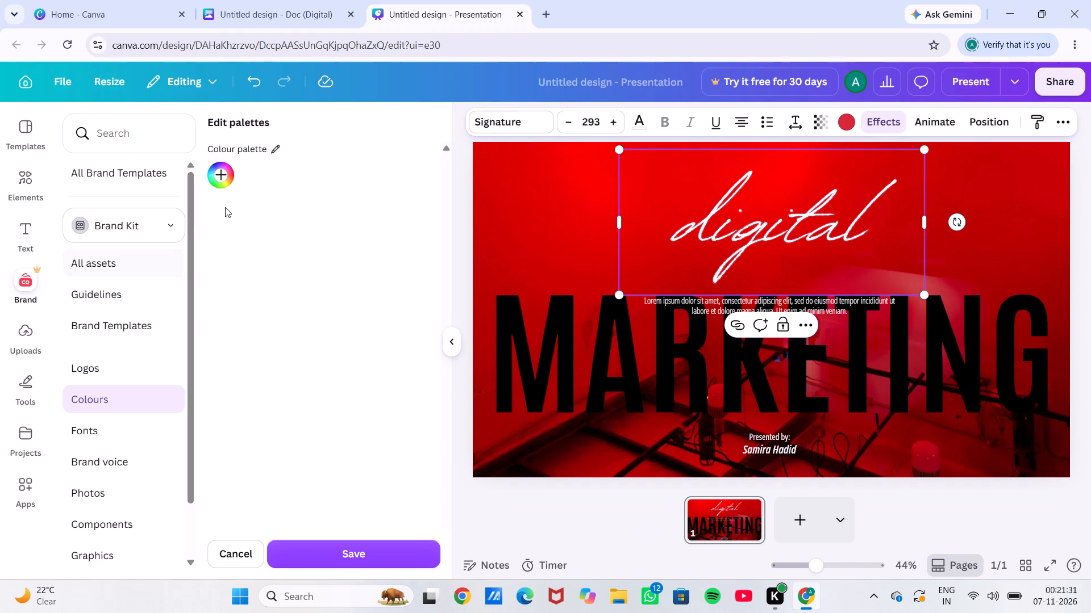
click(220, 181)
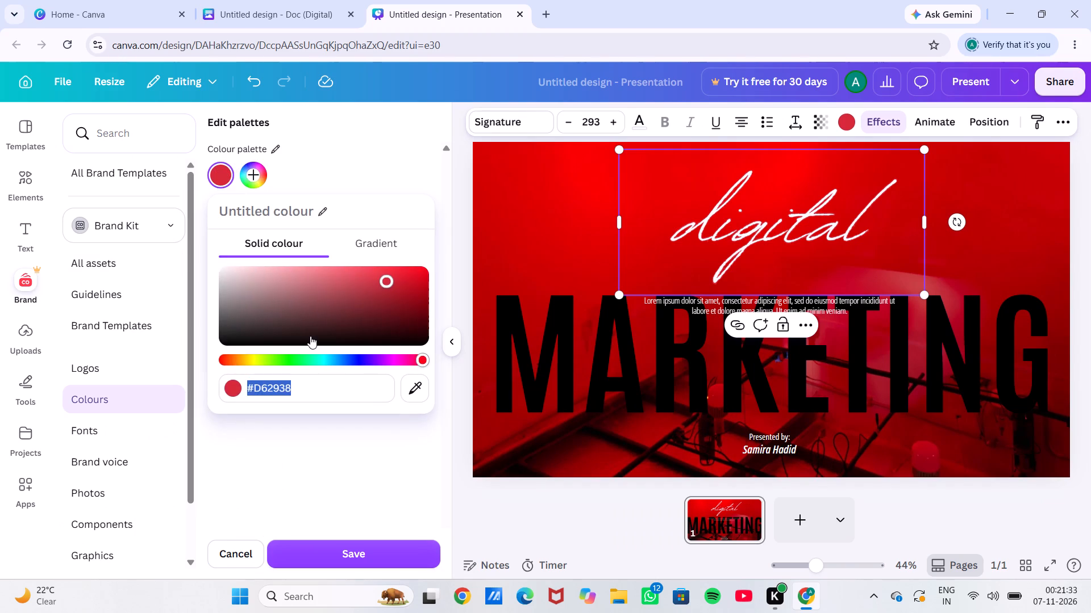
click(334, 356)
click(354, 366)
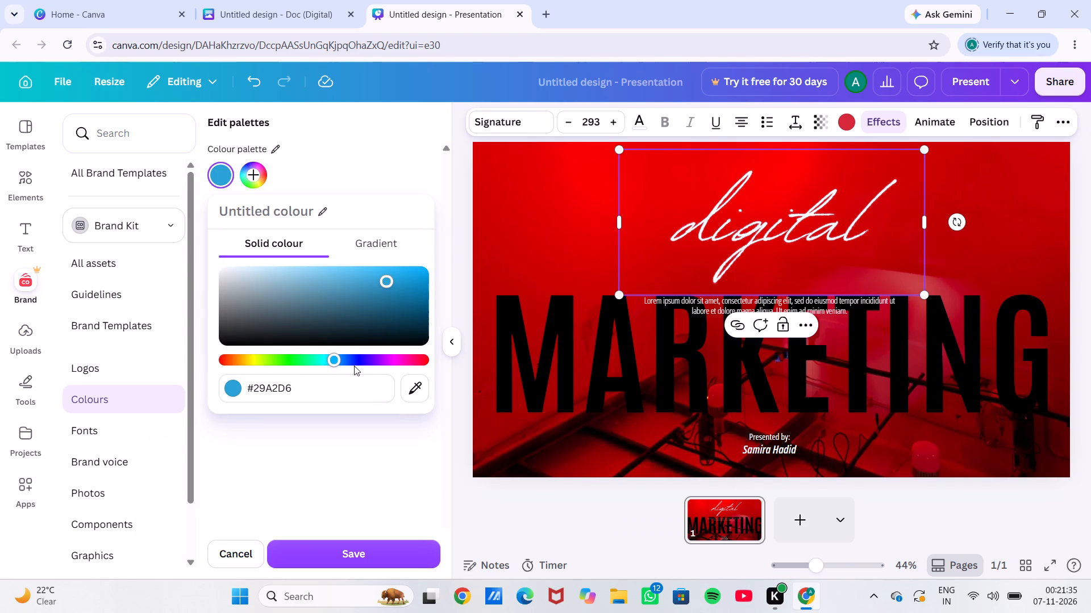
click(362, 363)
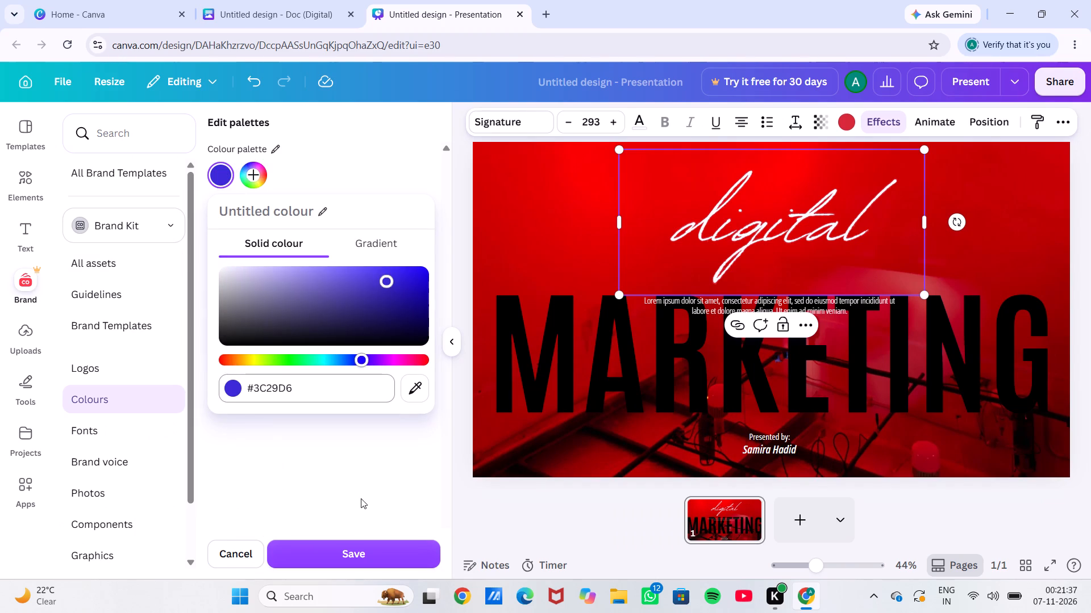
click(359, 551)
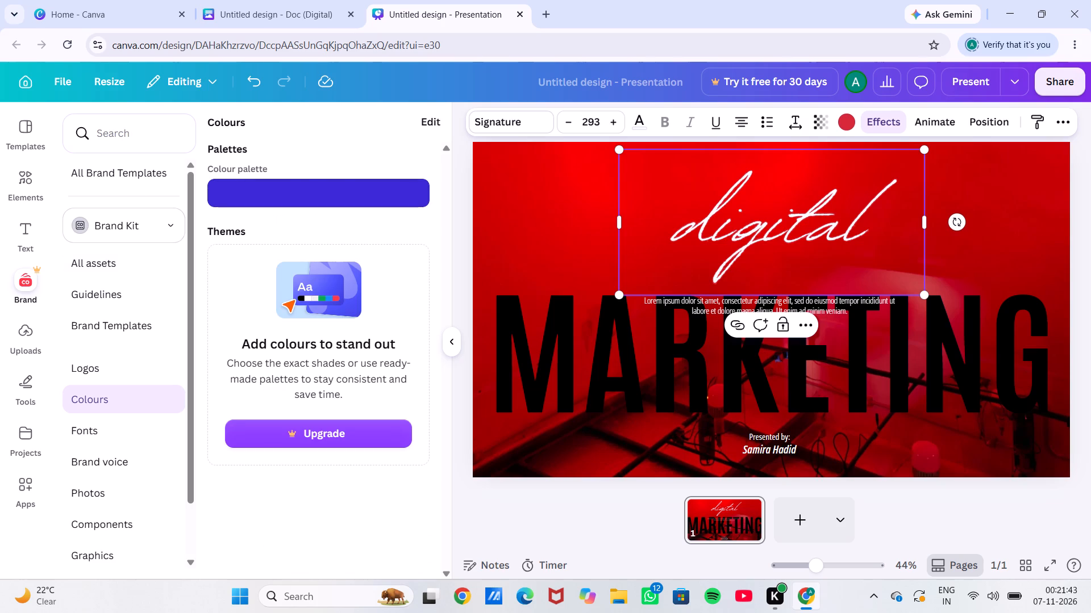
scroll(372, 258, down, 1)
Nudge the word "digital" slightly upward and set its effect colour to the blue from the Brand Kit palette.
click(694, 406)
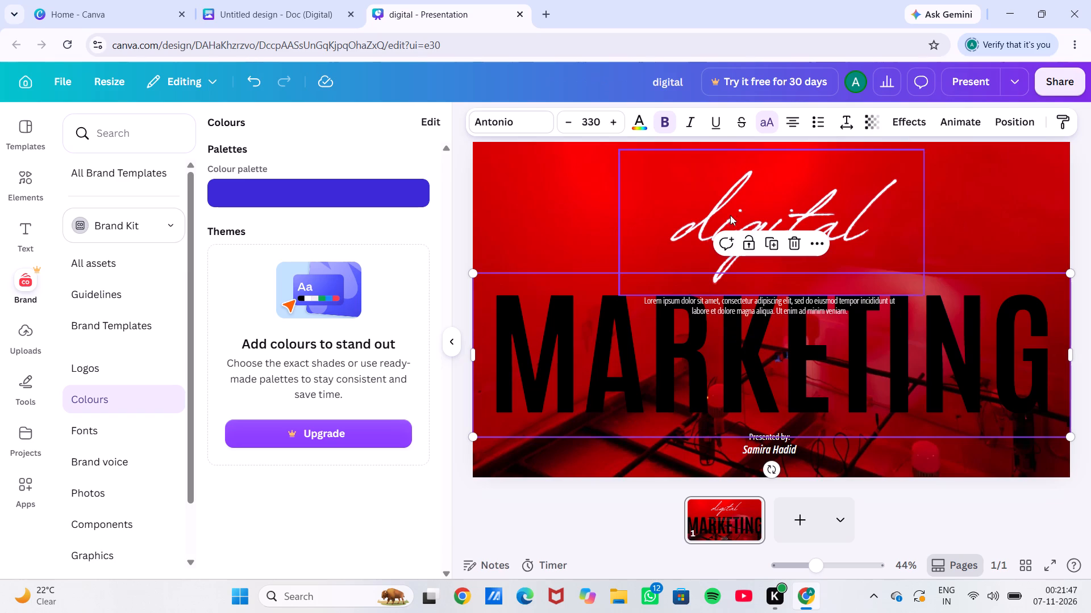
drag(729, 209, 724, 205)
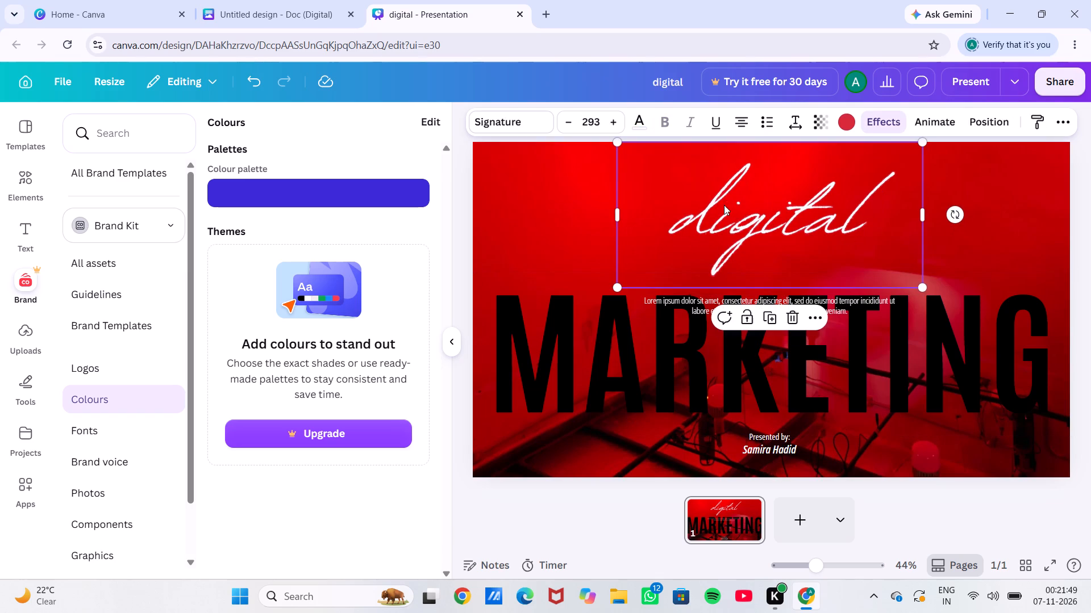
click(848, 120)
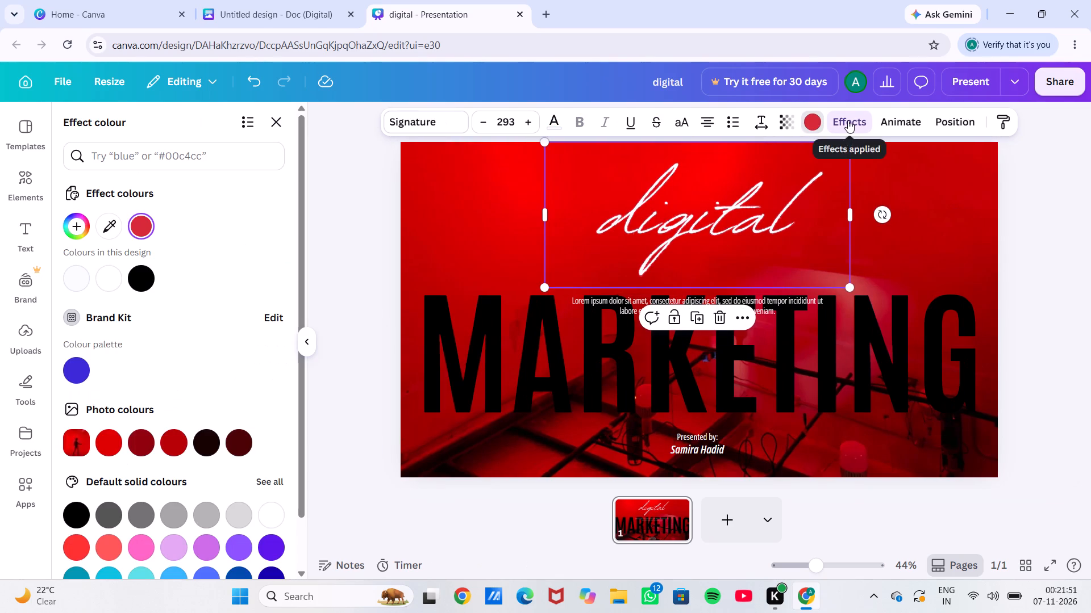
click(86, 363)
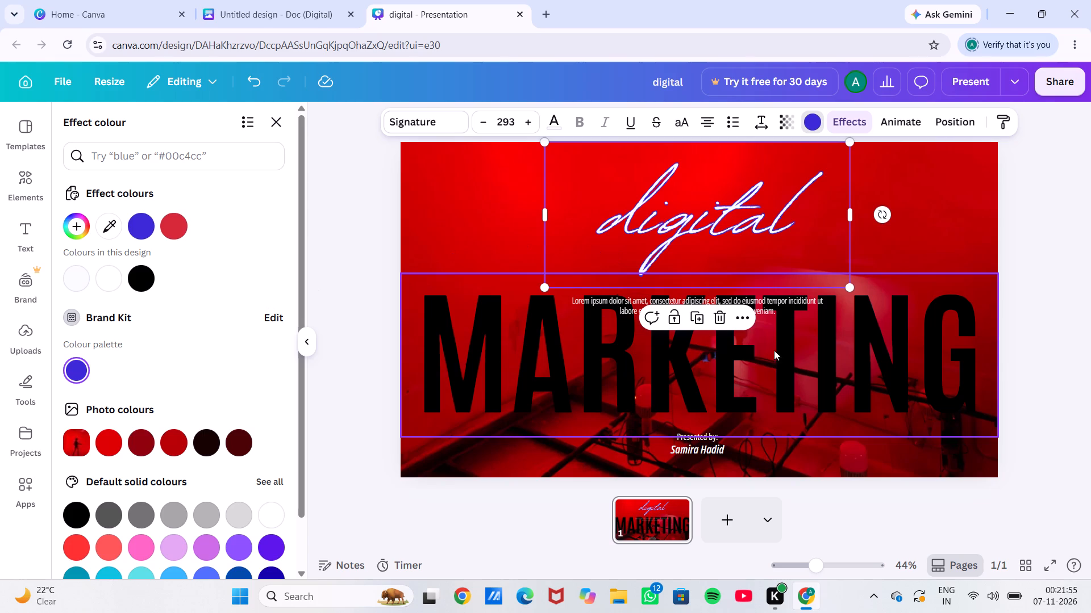
Reduce the font size of the MARKETING heading to 215.
click(766, 367)
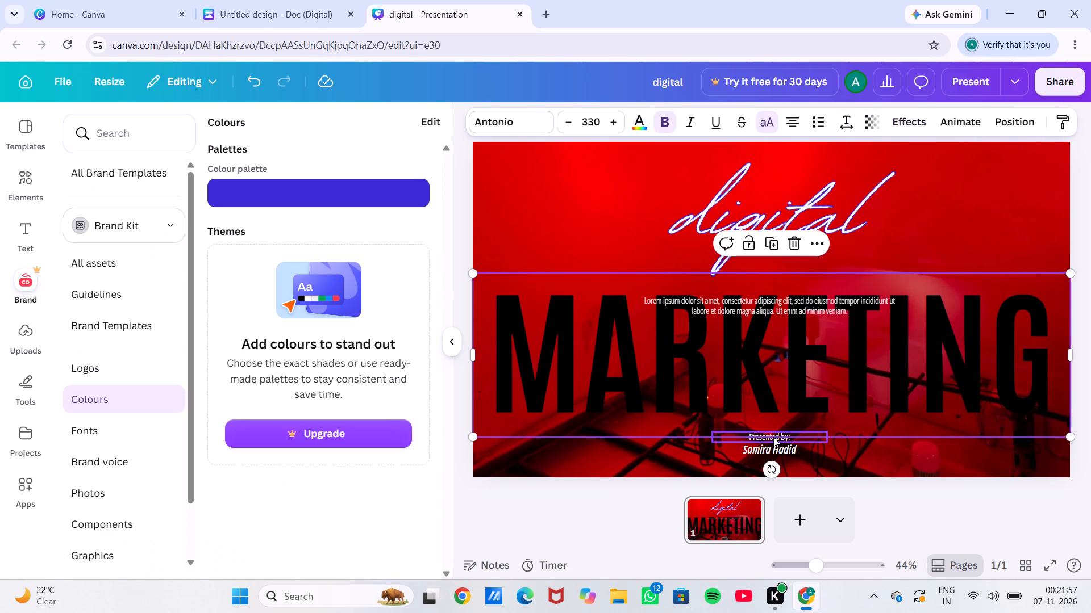
click(826, 369)
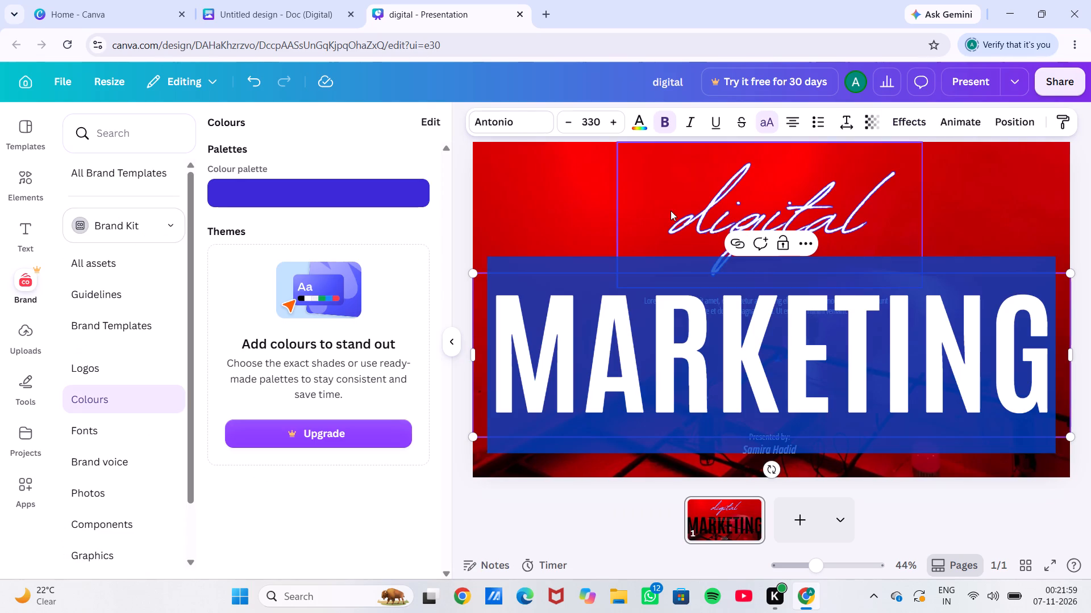
click(602, 329)
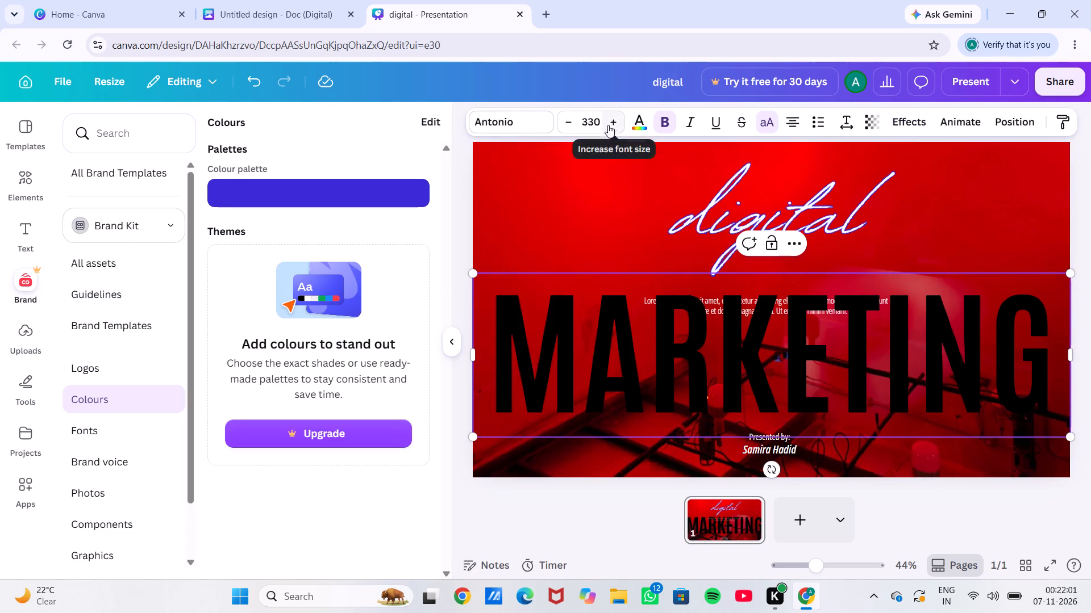
triple_click(574, 121)
click(574, 121)
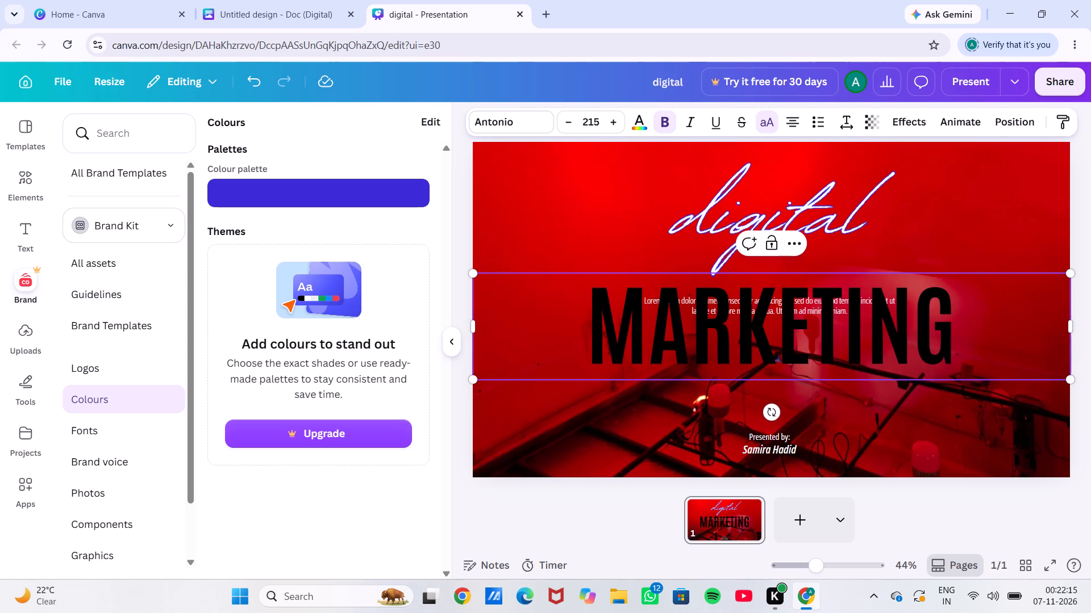
Move the MARKETING heading down so it sits between the placeholder paragraph and the "Presented by" text.
click(820, 341)
click(871, 258)
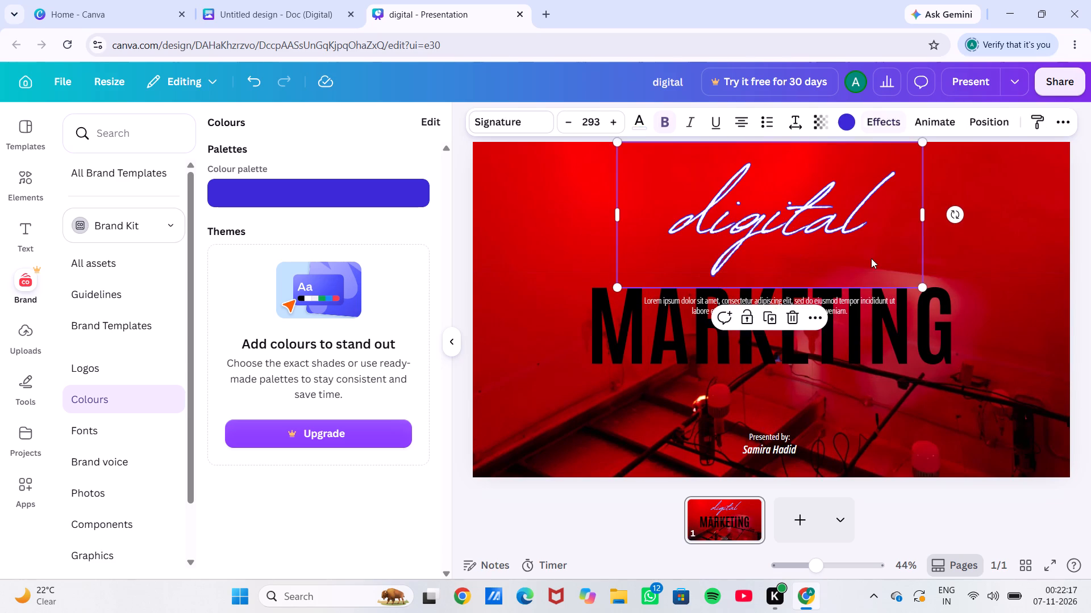
click(830, 322)
drag(830, 322, 830, 371)
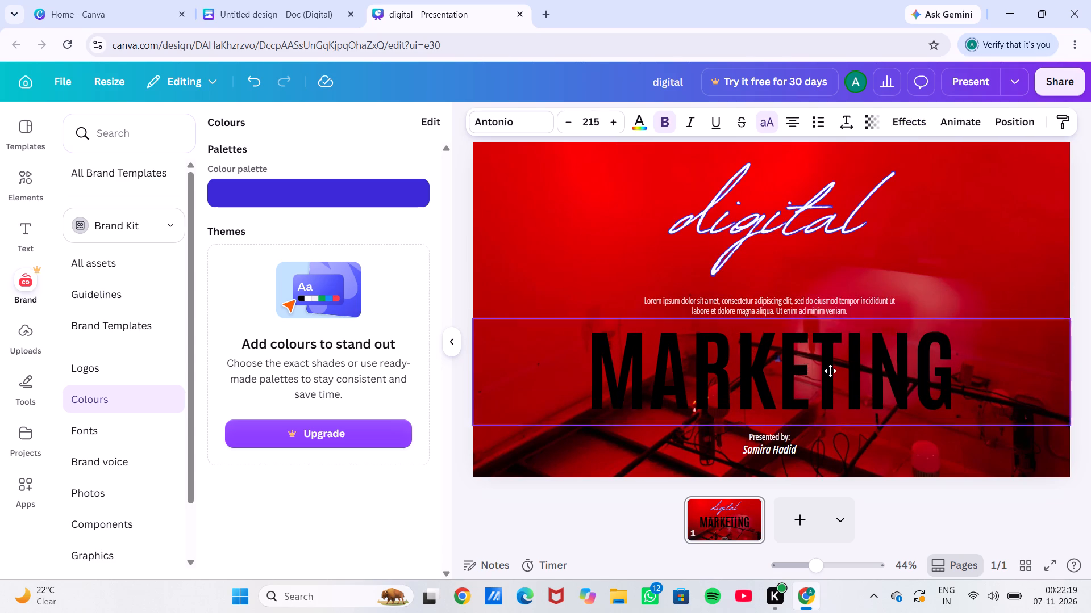
drag(830, 371, 830, 373)
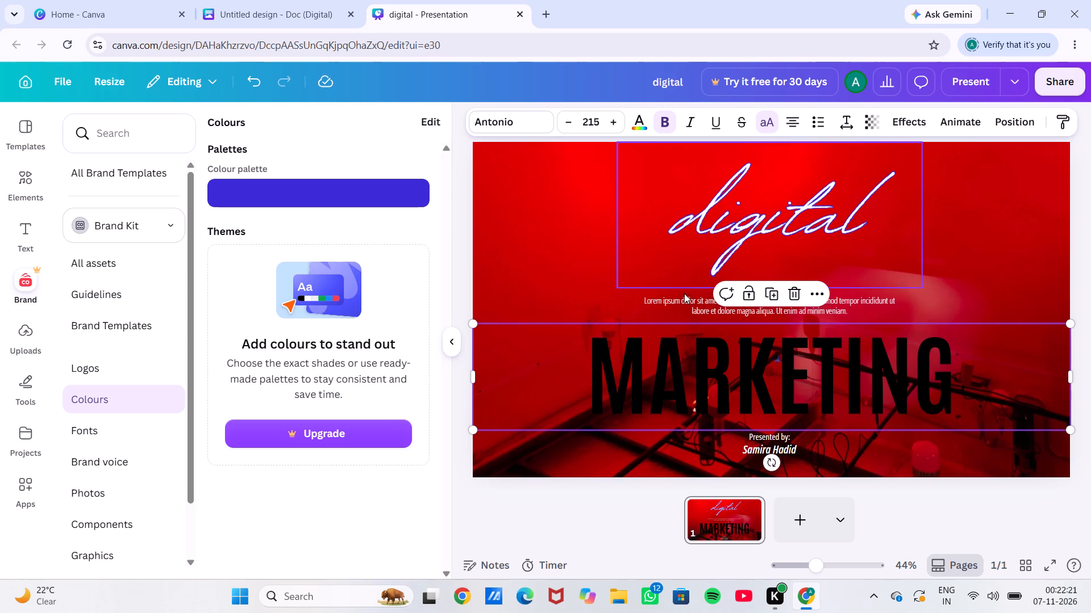
Scale the placeholder paragraph up to font size 23.1, shift it slightly upward and widen its text box to about 1,054.
click(676, 301)
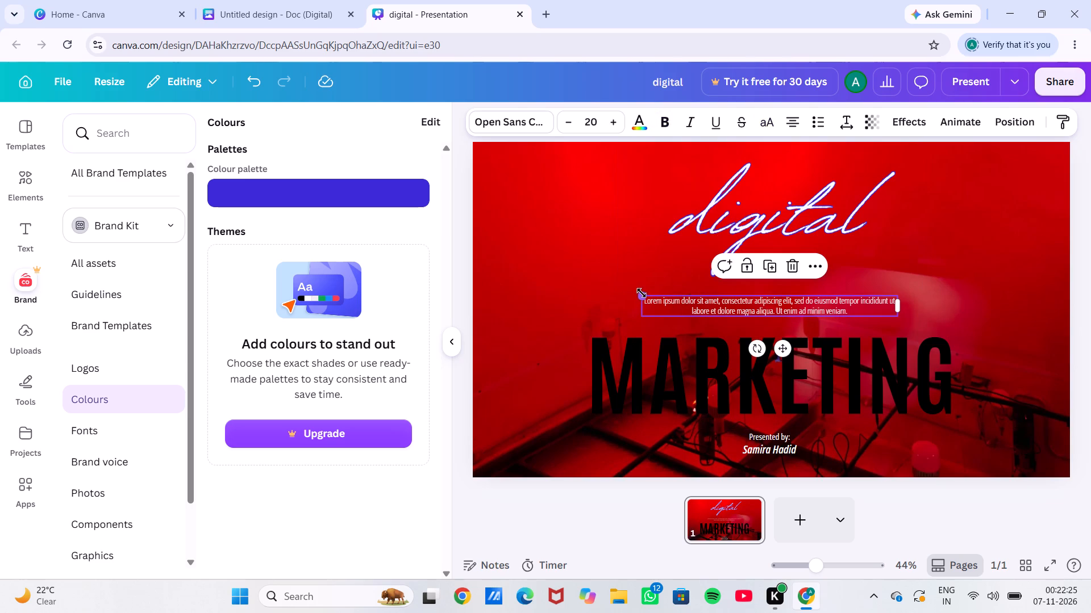
drag(642, 293, 626, 272)
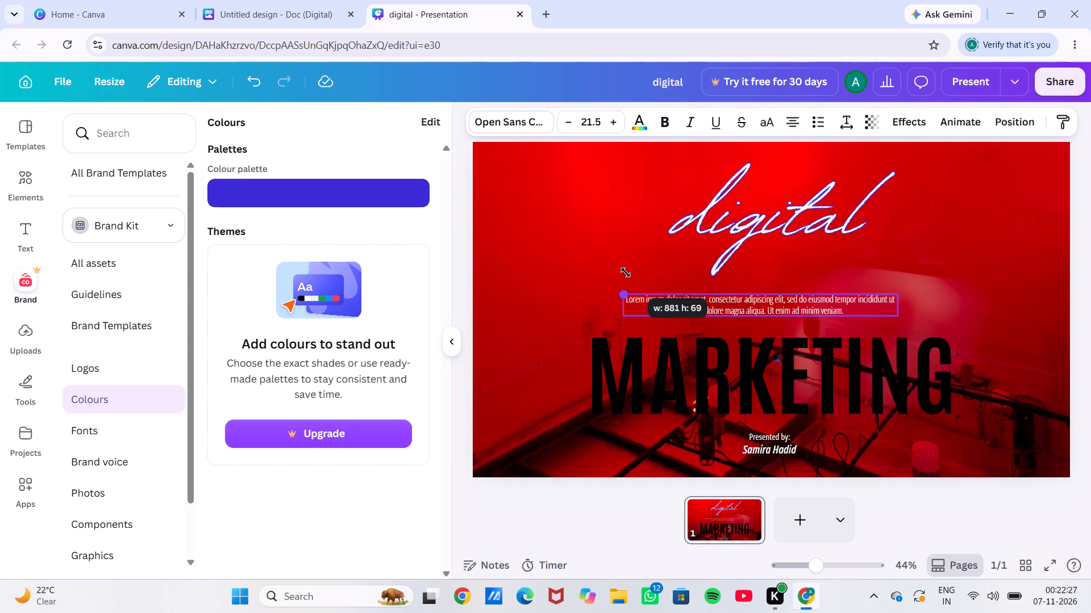
drag(626, 272, 605, 262)
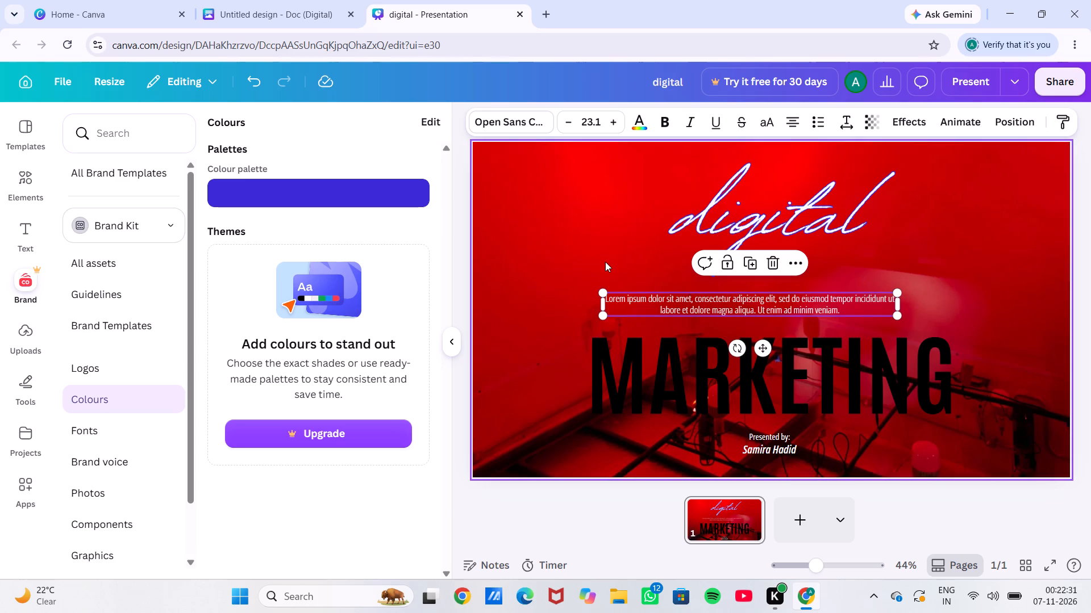
drag(836, 301, 839, 295)
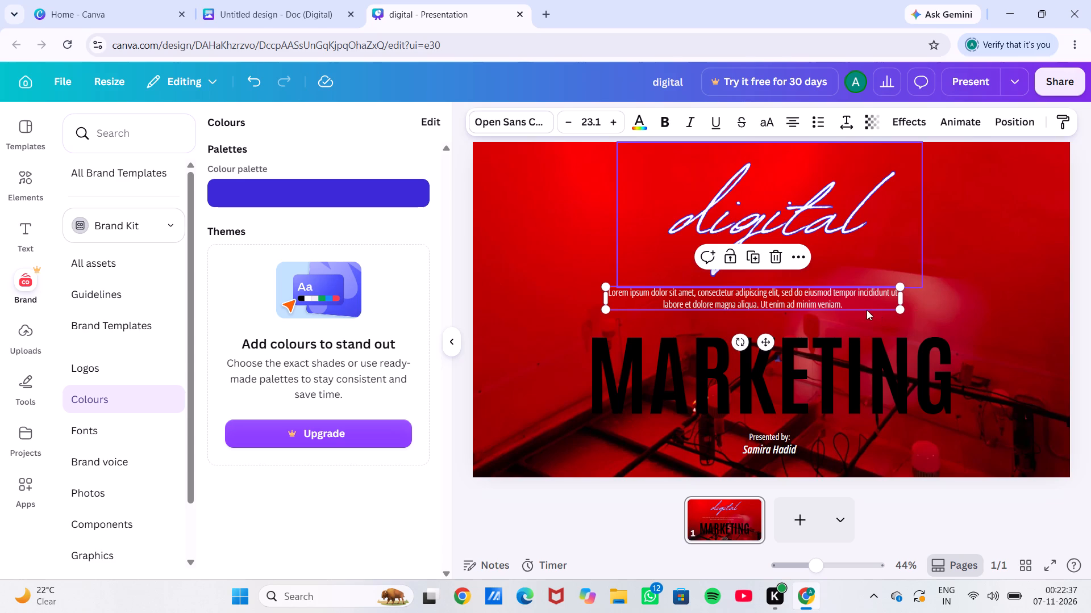
click(857, 301)
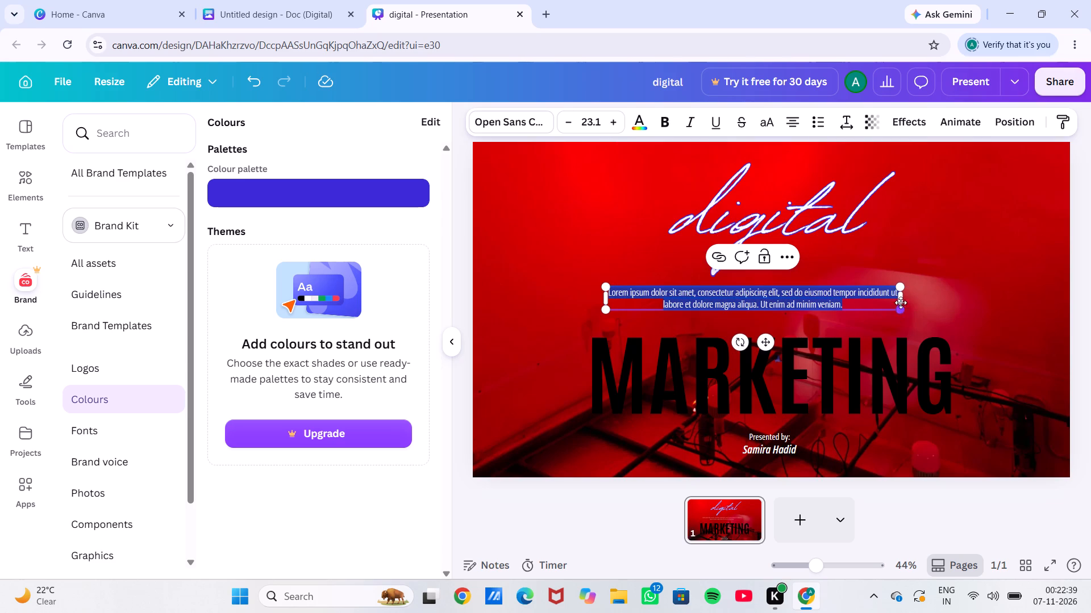
drag(901, 301, 935, 300)
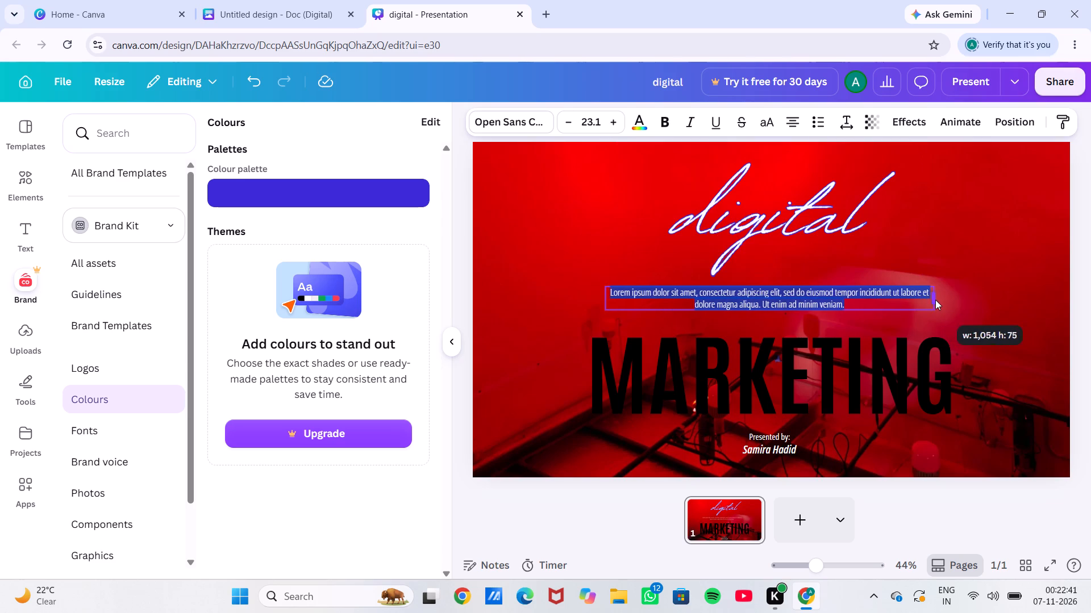
drag(935, 300, 936, 300)
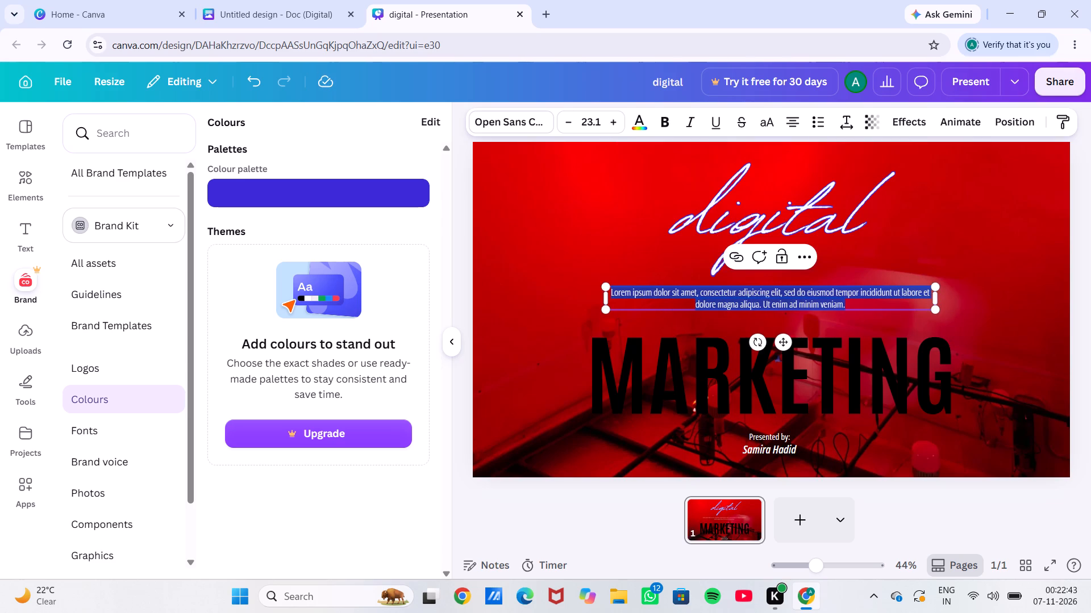
Increase the font size of the placeholder paragraph to 29.1.
triple_click(613, 127)
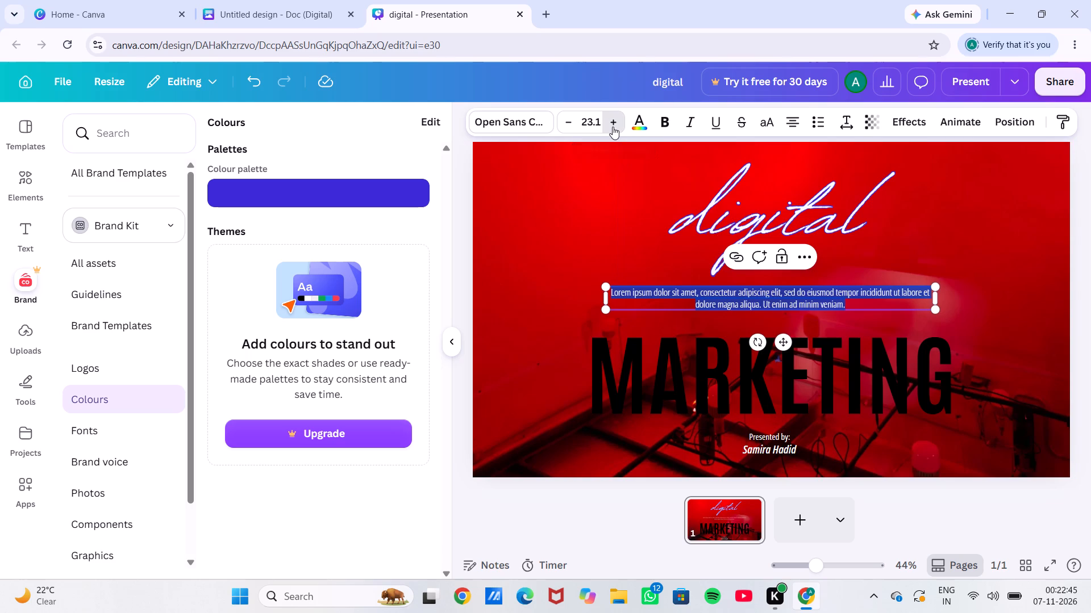
double_click(613, 127)
click(613, 127)
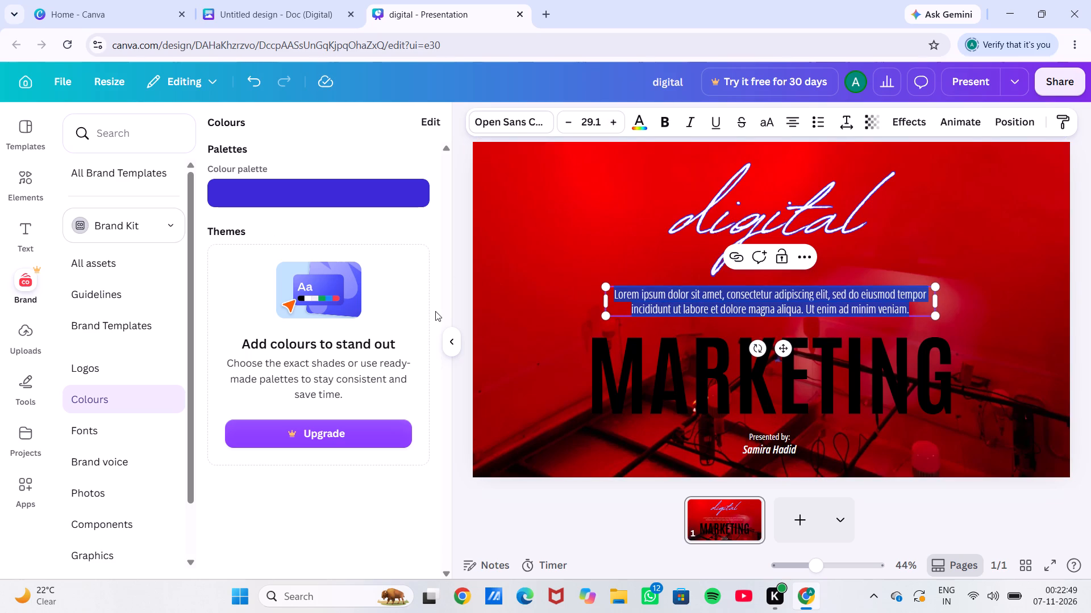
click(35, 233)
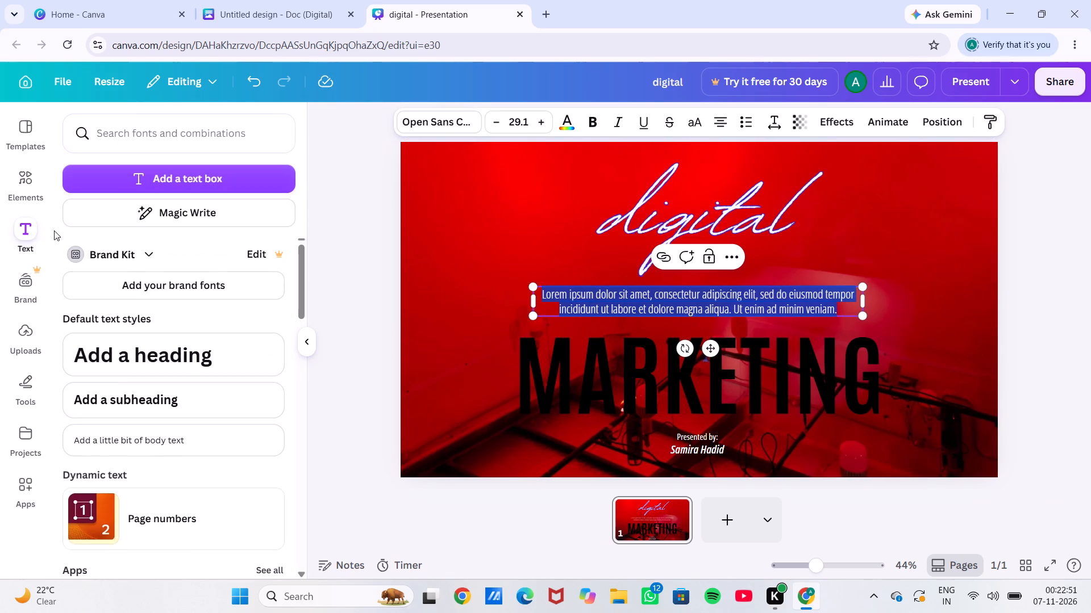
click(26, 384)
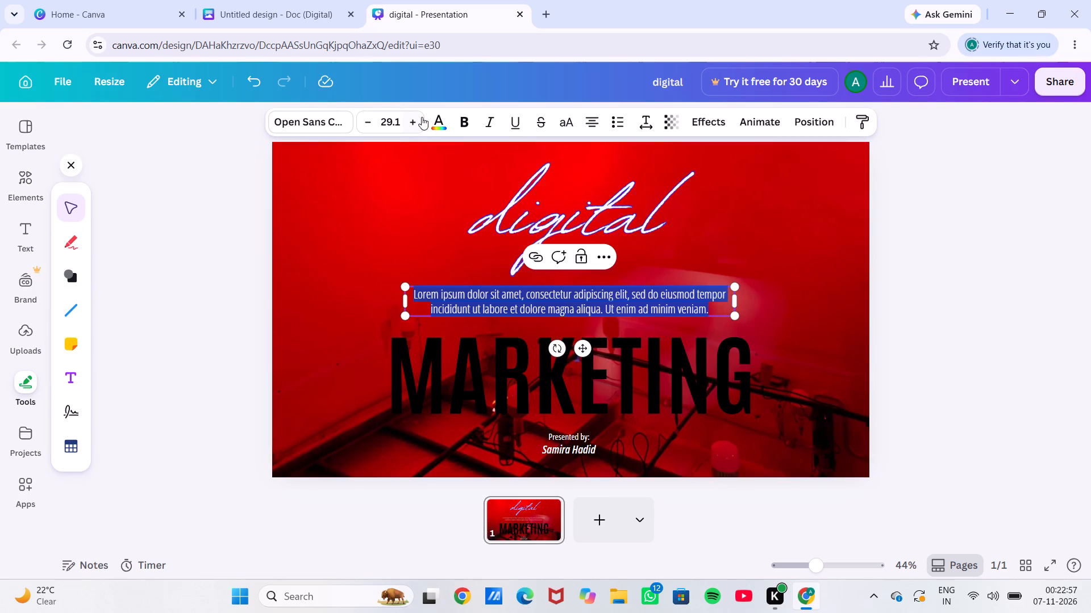
Change the placeholder paragraph's text colour from solid to a white-to-grey gradient.
click(438, 124)
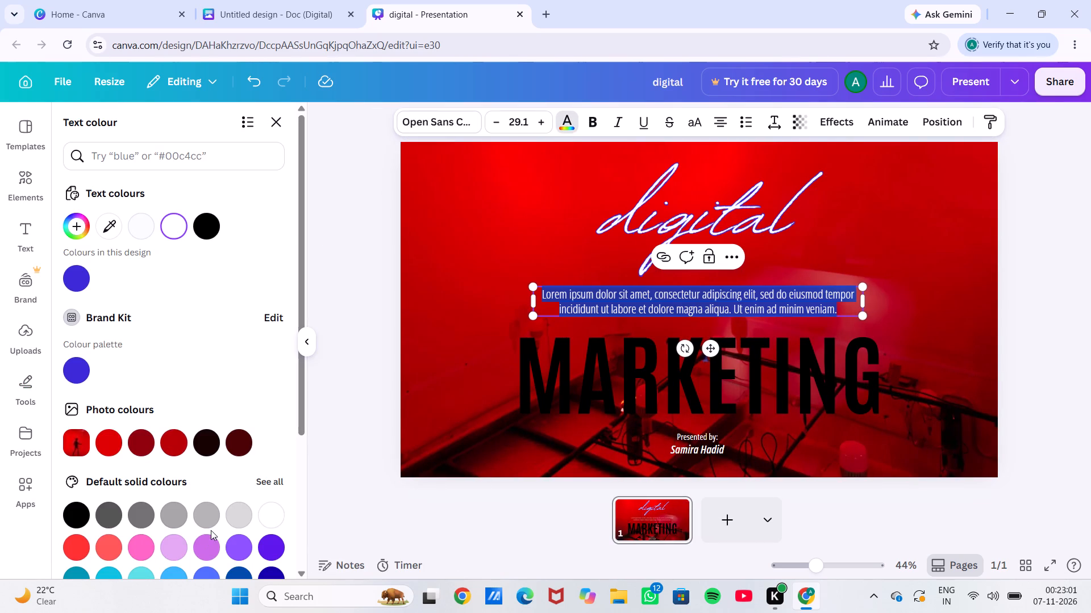
click(88, 226)
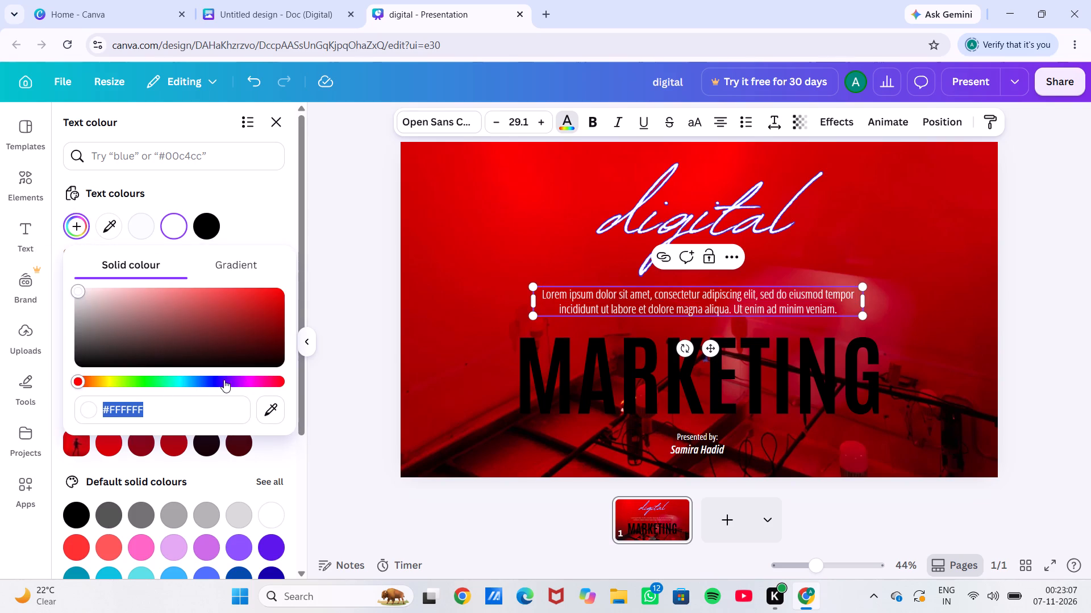
click(224, 380)
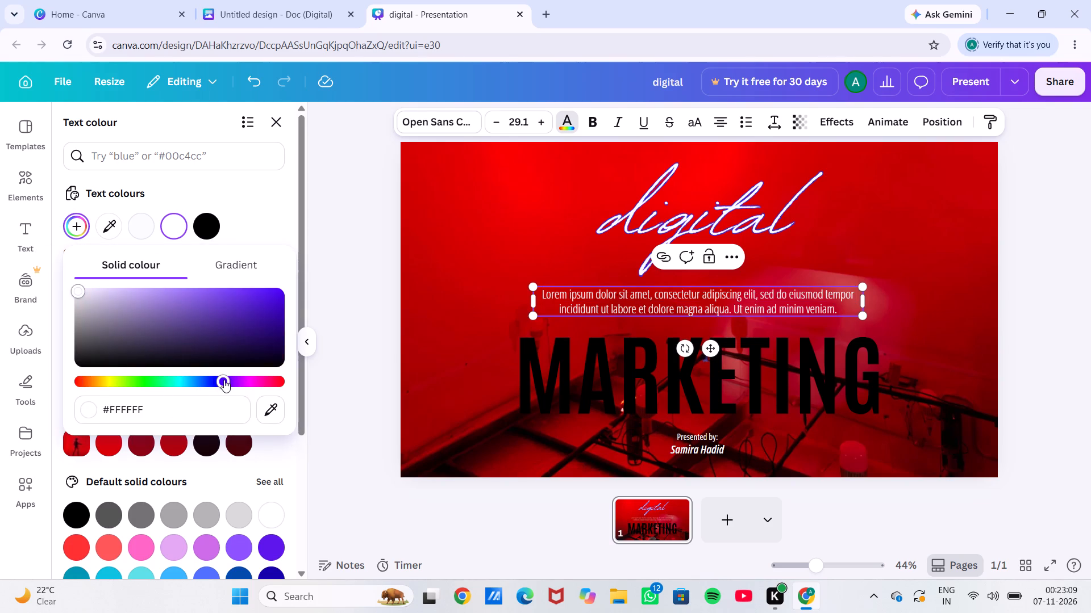
click(93, 409)
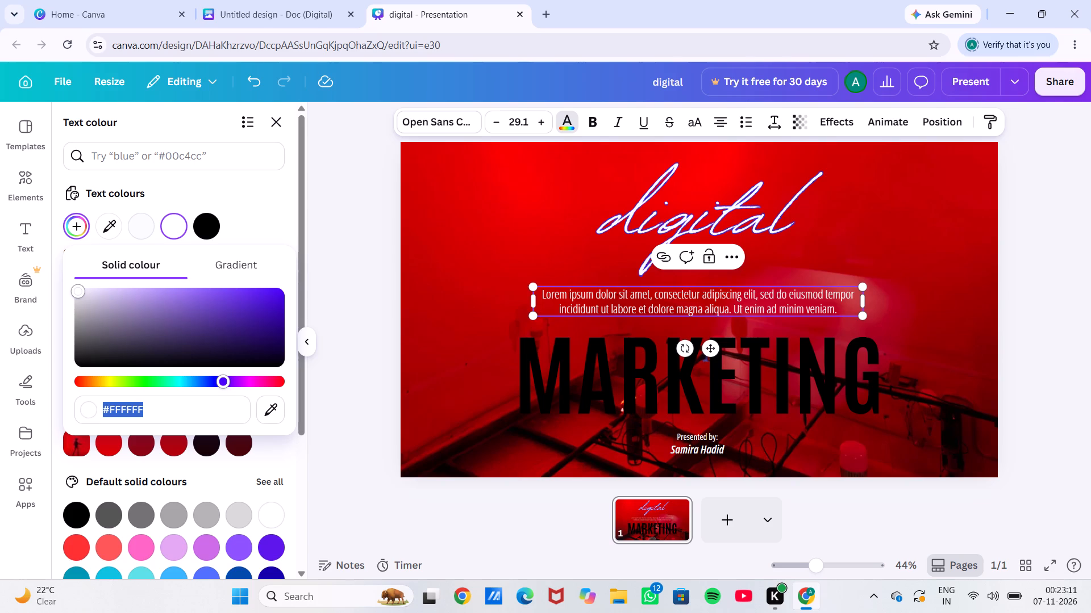
click(235, 260)
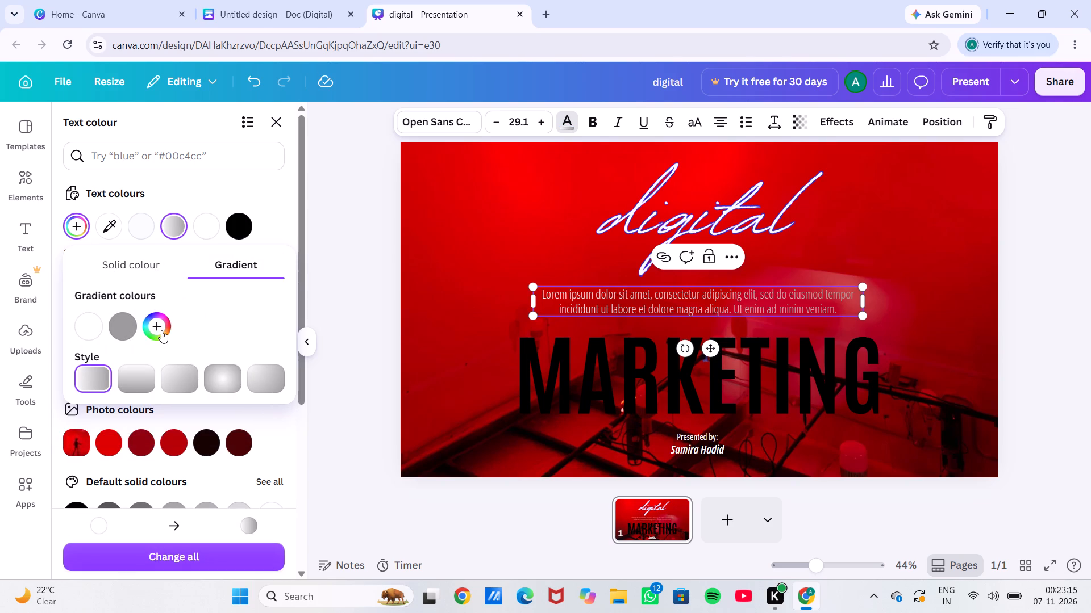
Add two #9B9B9B colours to the paragraph's gradient, shift their hues to blue, and start sampling a colour for the last one.
click(161, 329)
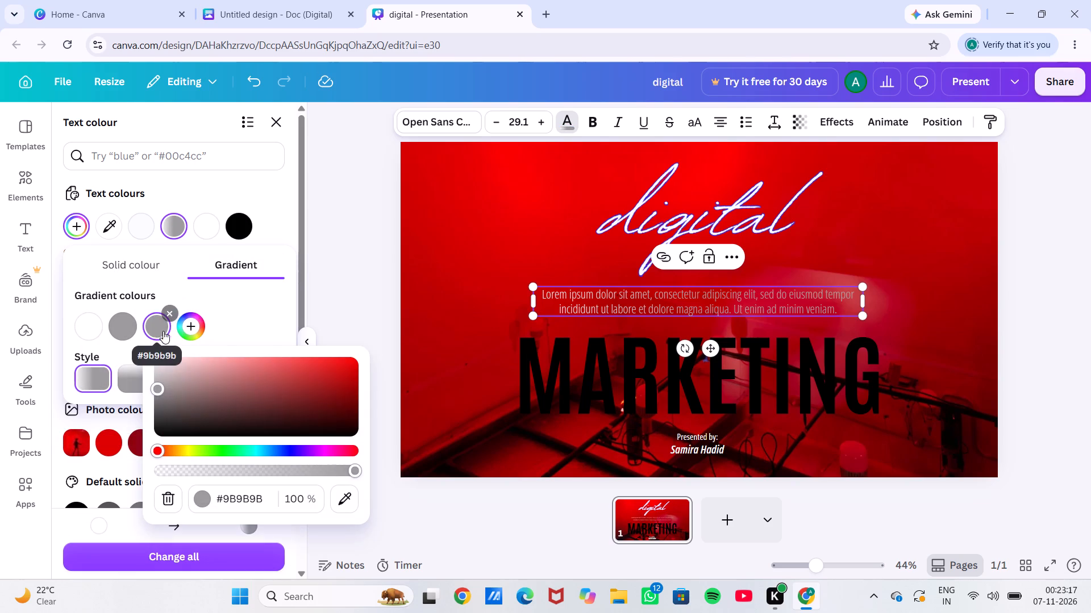
click(289, 457)
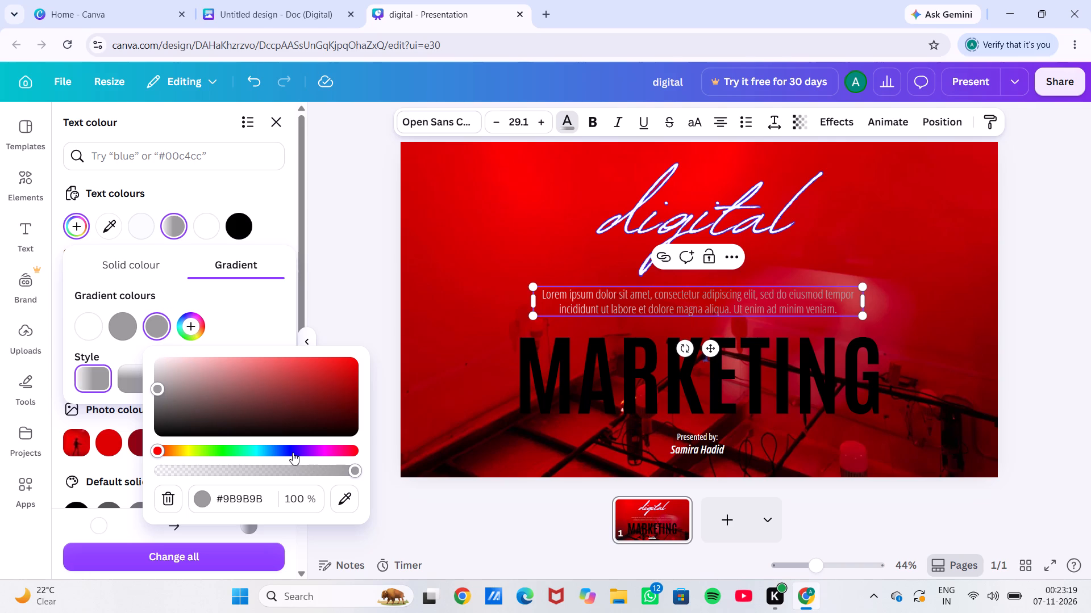
click(293, 452)
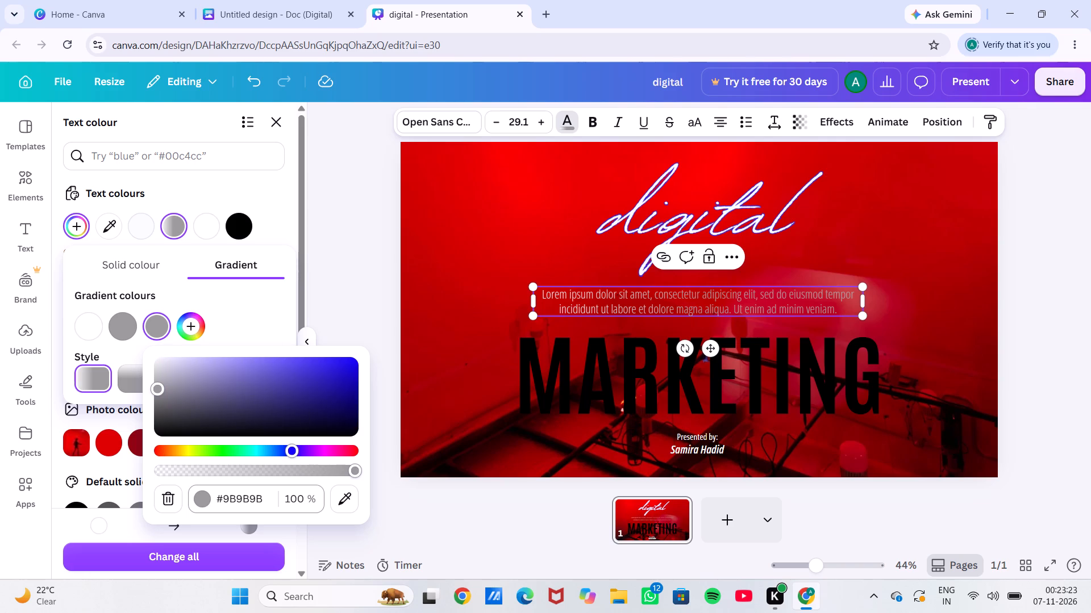
click(282, 325)
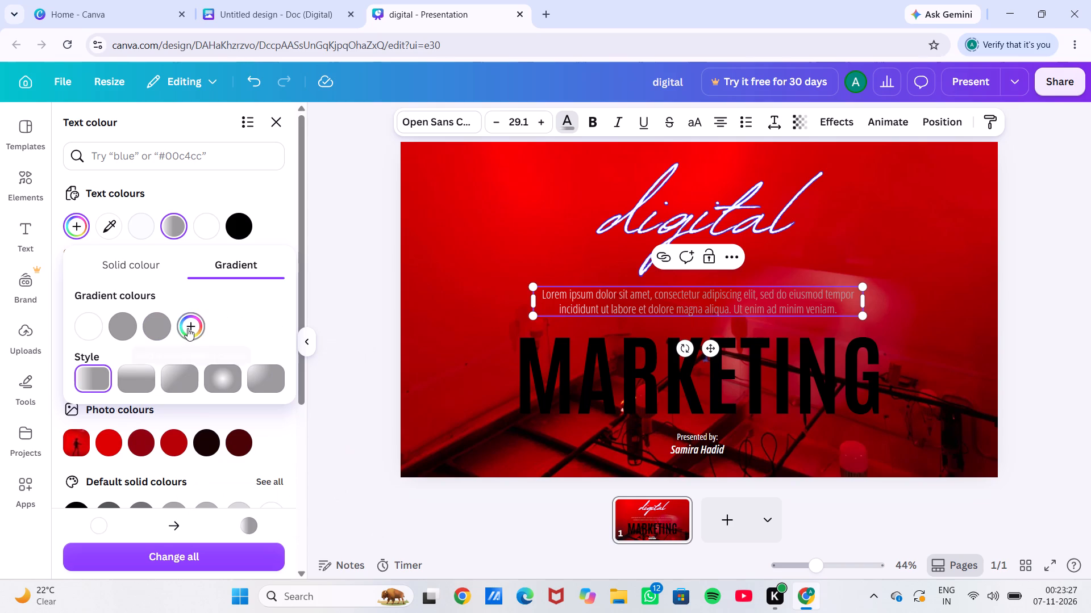
click(189, 325)
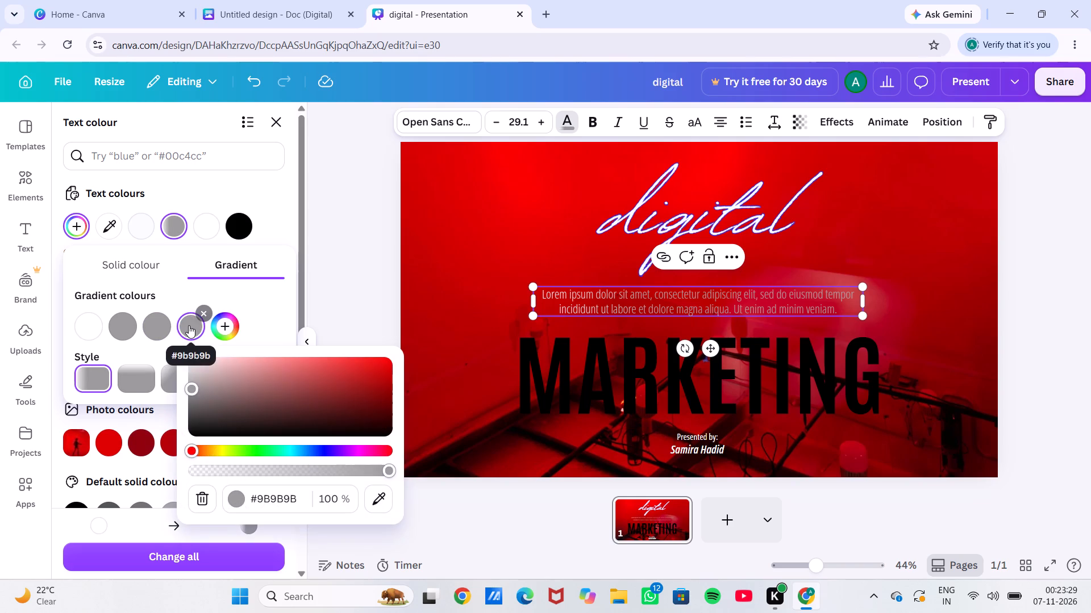
click(315, 448)
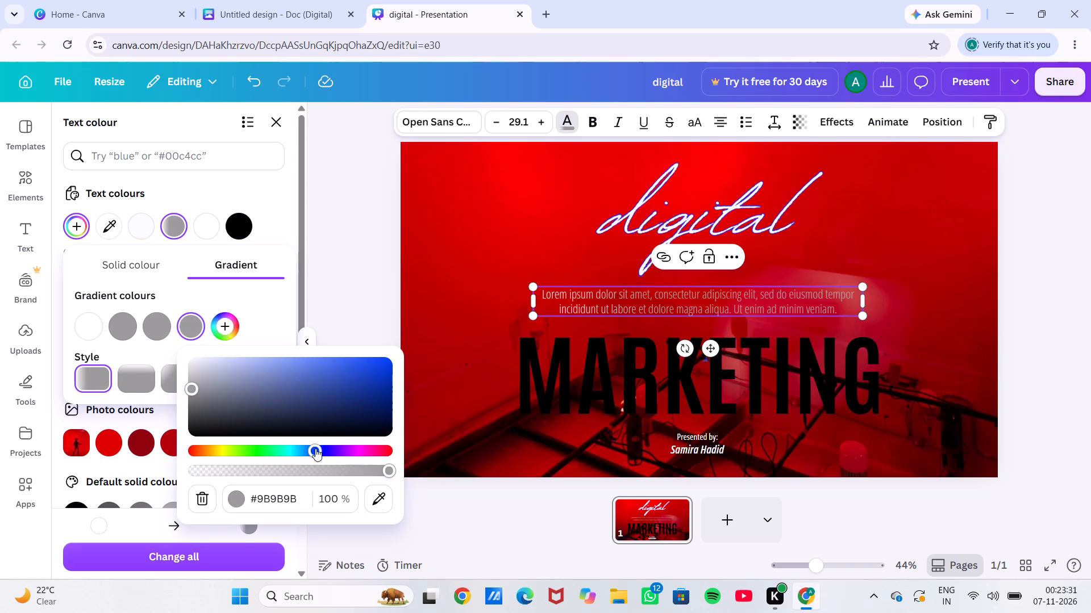
click(380, 502)
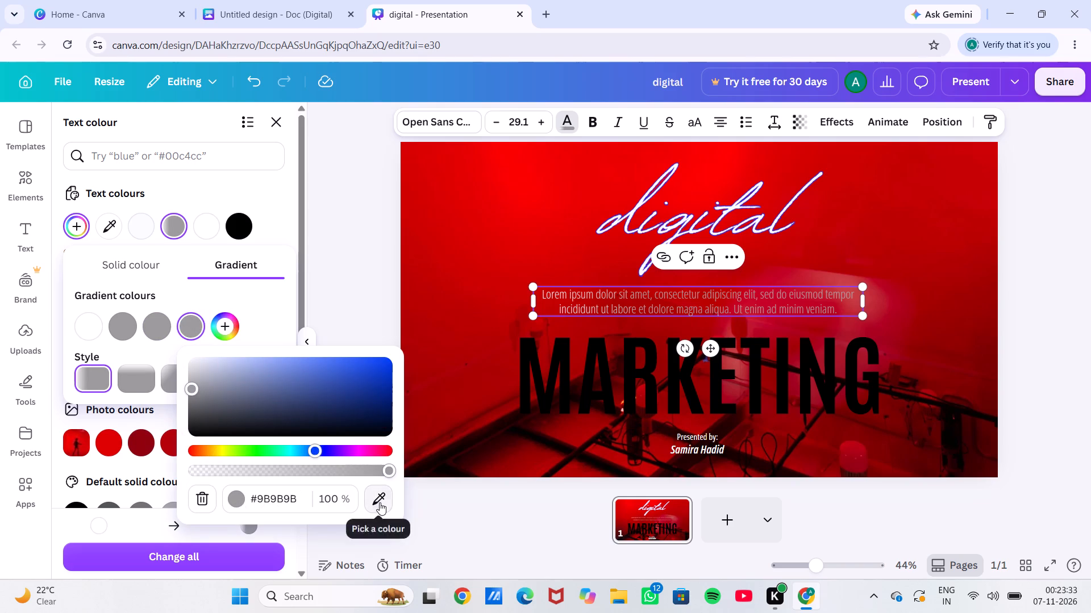
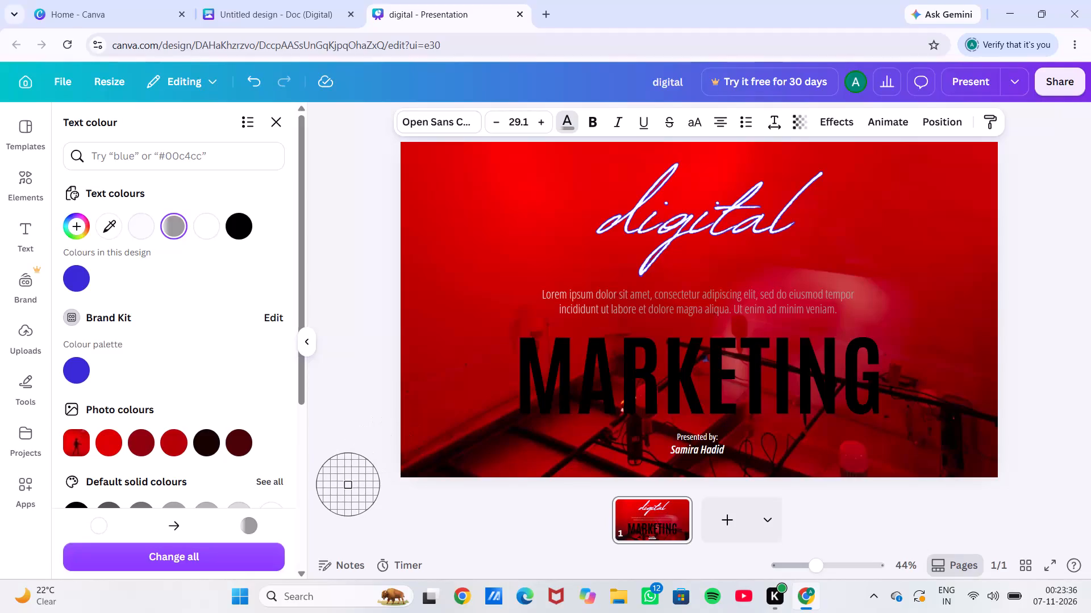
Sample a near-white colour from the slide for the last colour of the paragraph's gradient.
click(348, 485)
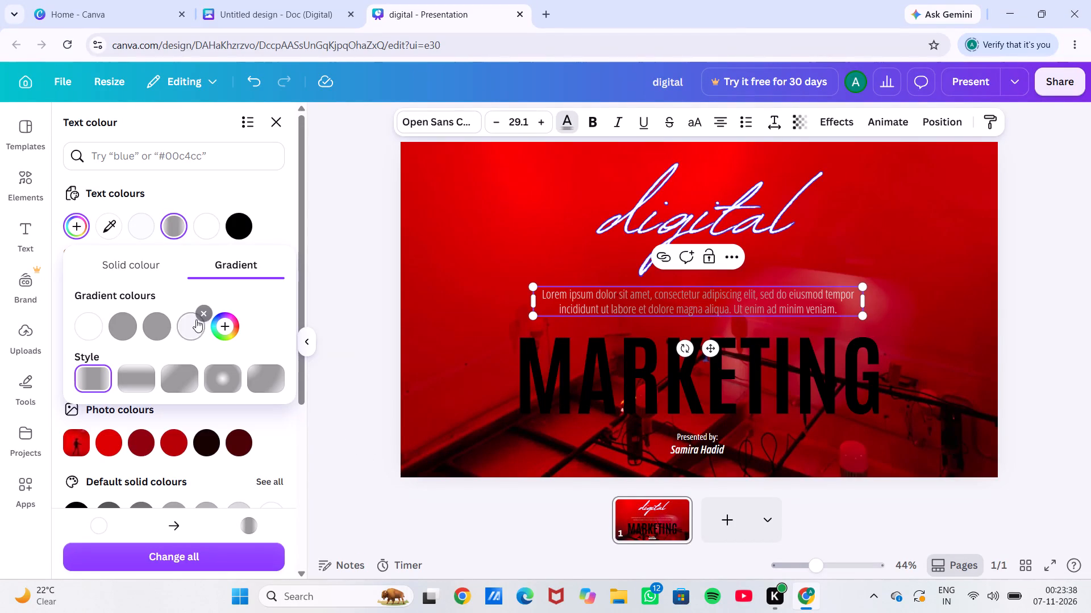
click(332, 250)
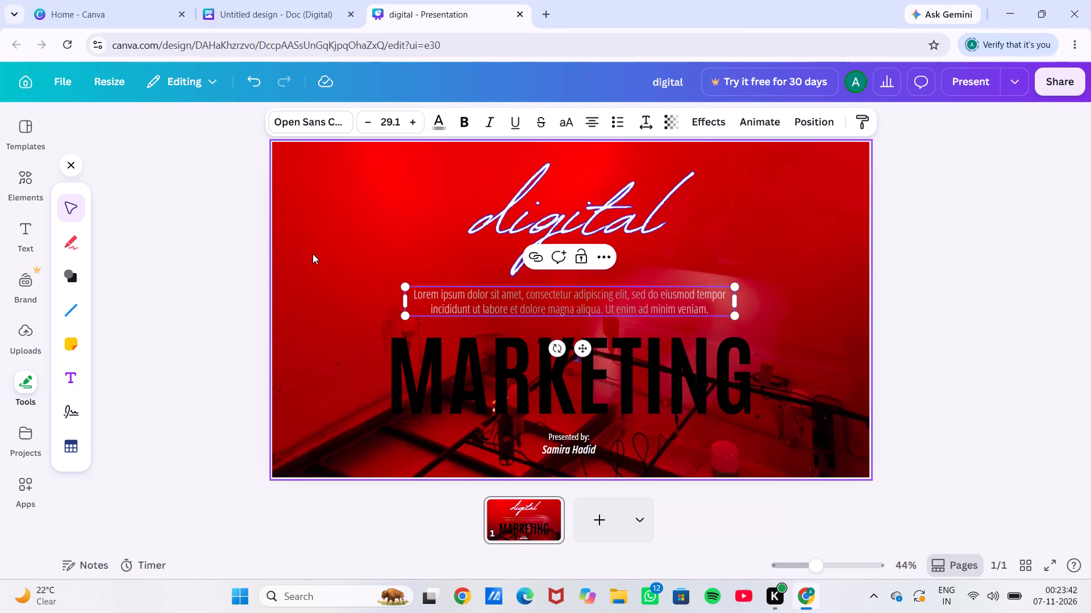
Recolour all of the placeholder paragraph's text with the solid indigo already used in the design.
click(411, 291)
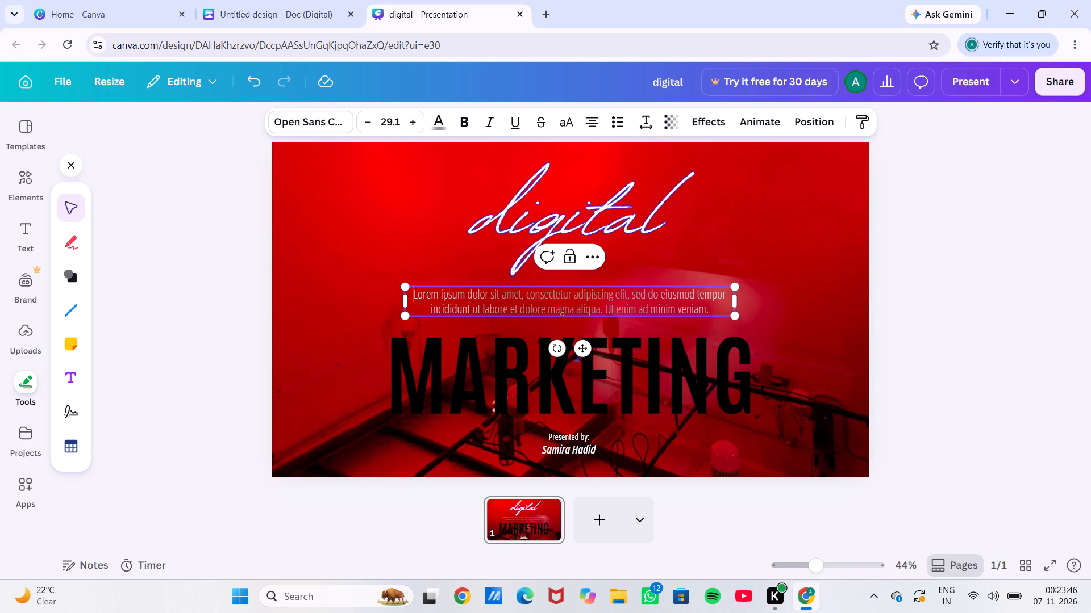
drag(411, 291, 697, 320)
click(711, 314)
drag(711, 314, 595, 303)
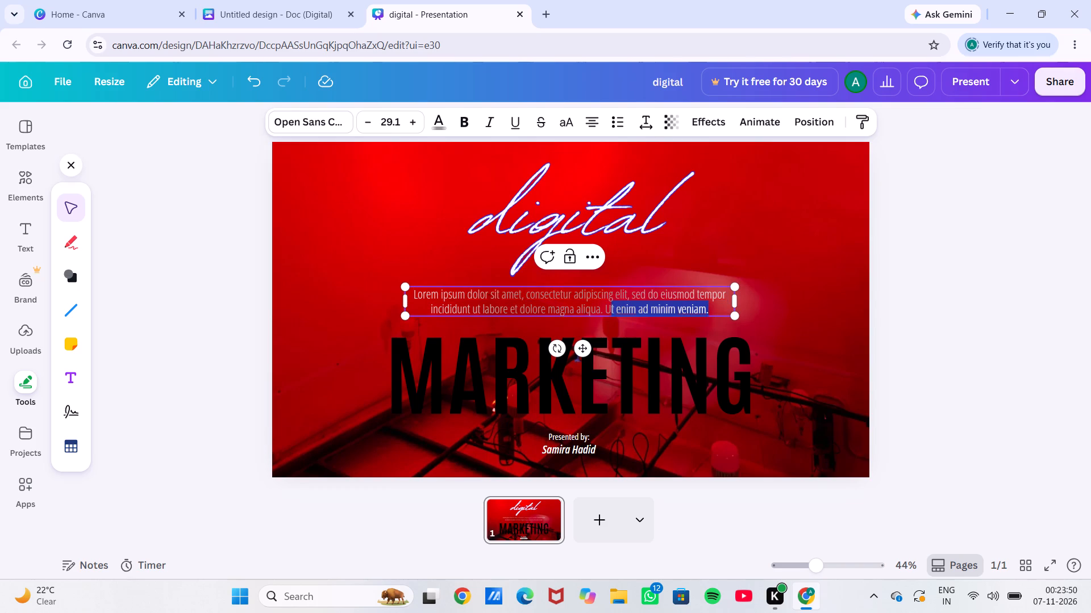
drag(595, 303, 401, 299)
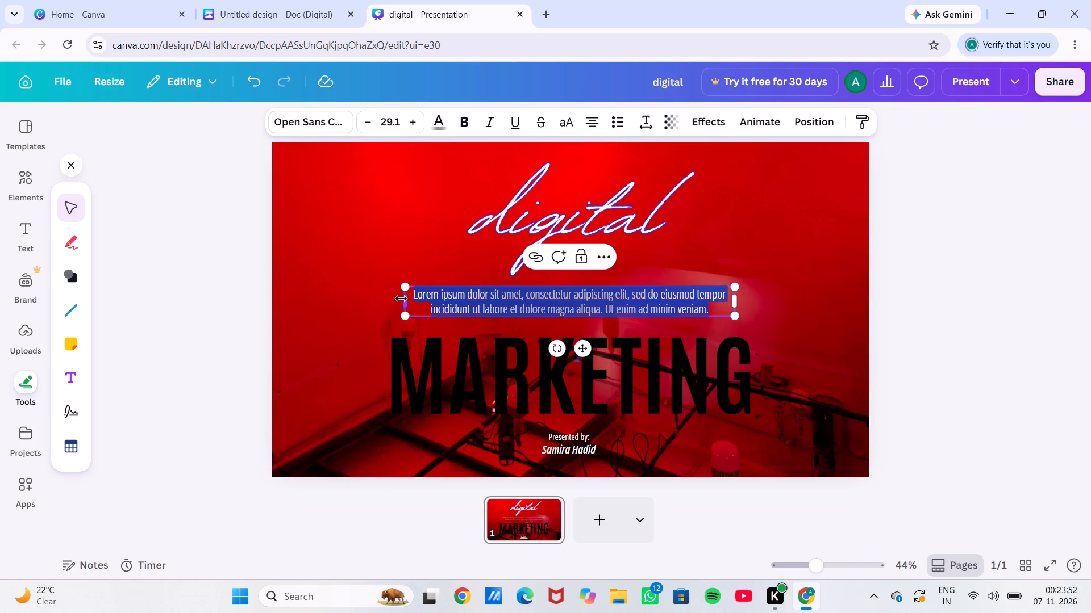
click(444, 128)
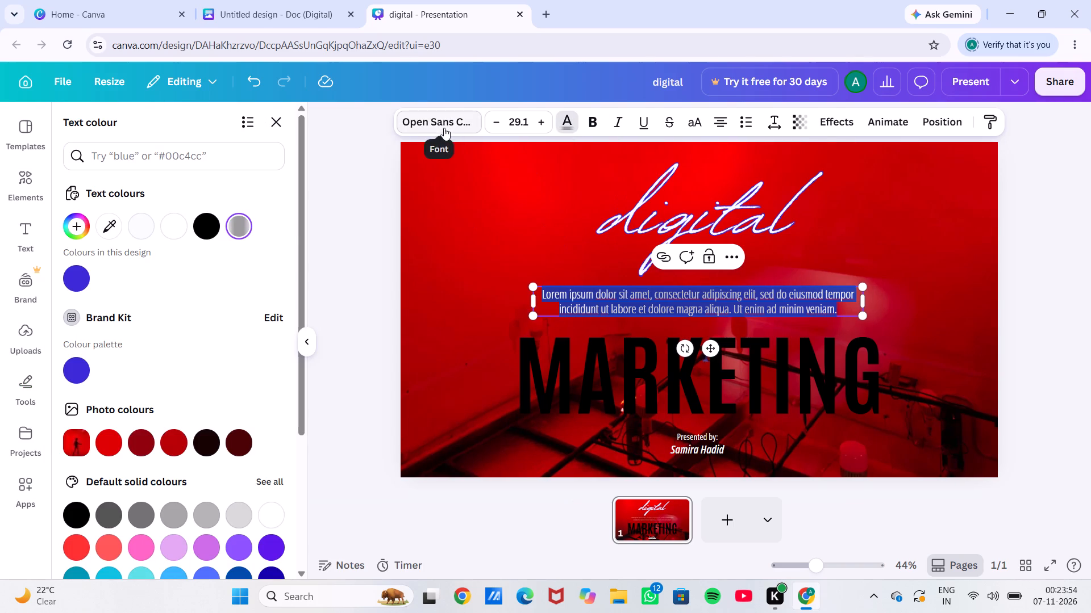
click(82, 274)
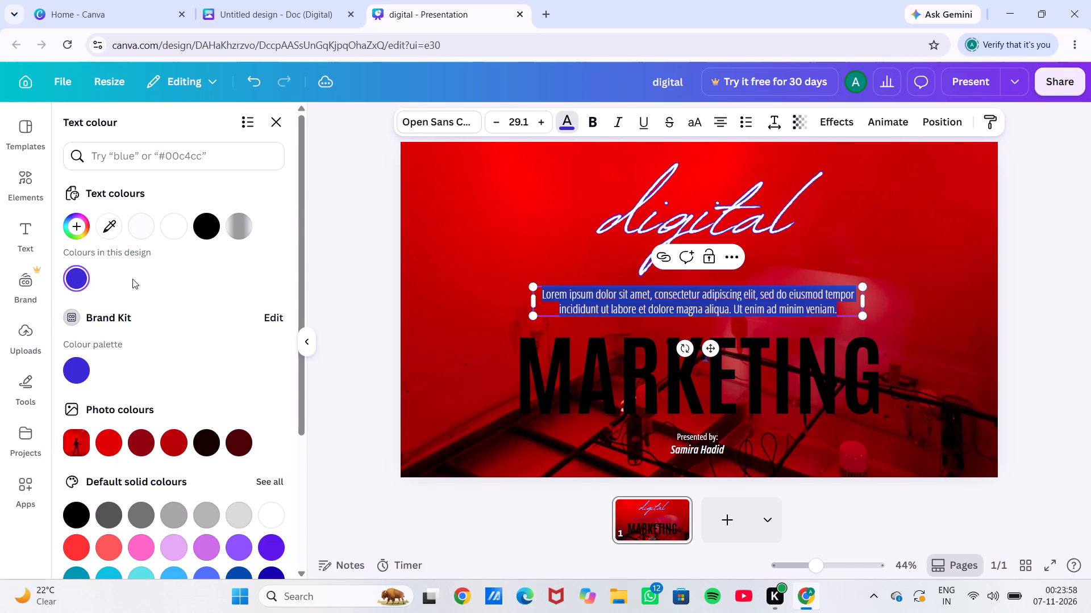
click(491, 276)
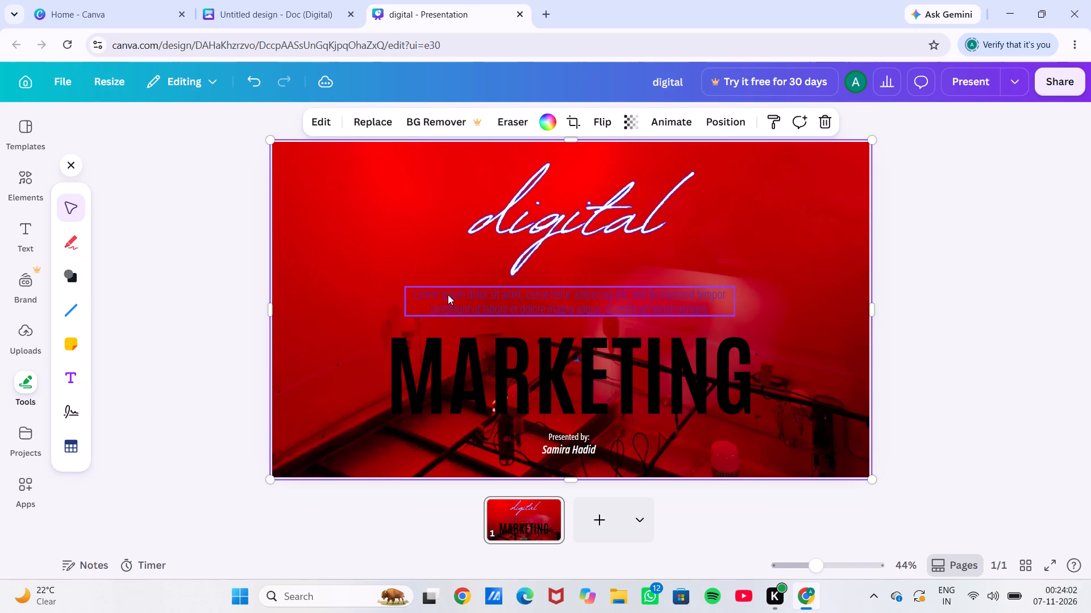
Change the whole placeholder paragraph's text colour to the dark red #170203 from the photo colours.
click(416, 295)
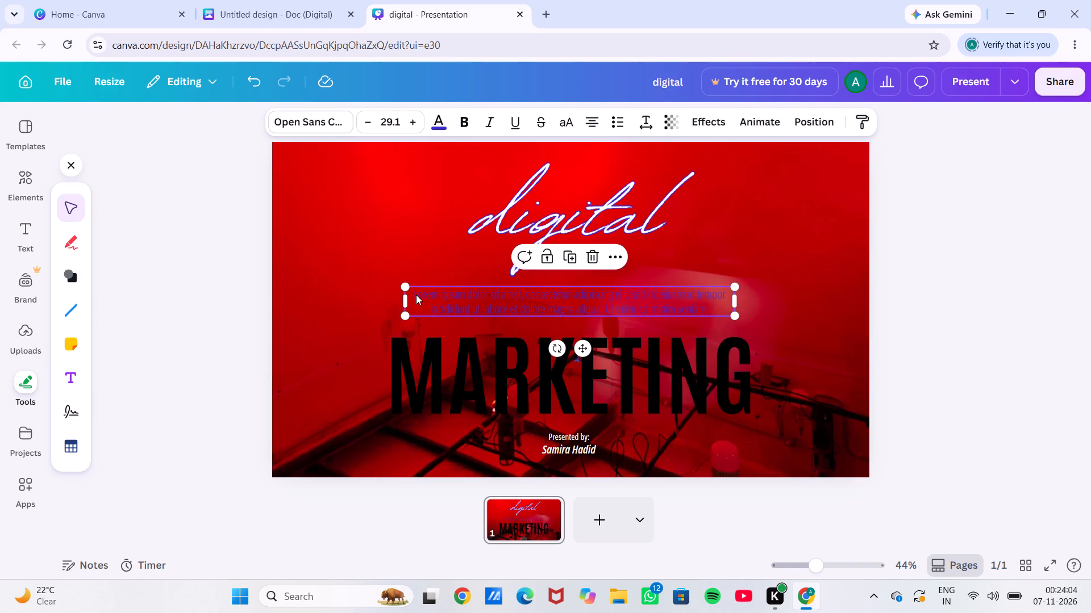
click(709, 306)
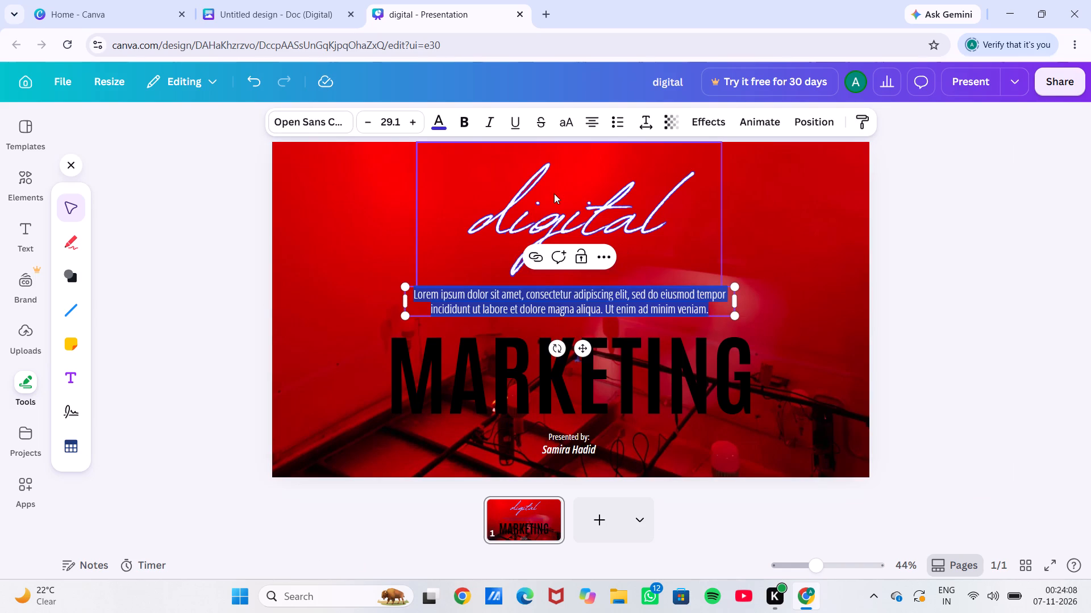
click(442, 124)
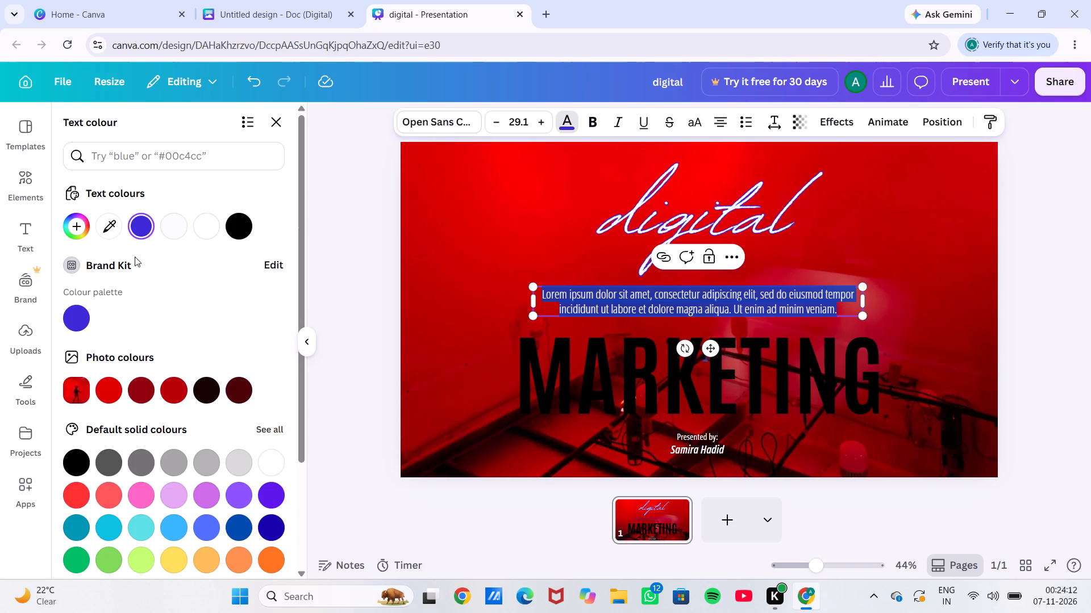
click(171, 389)
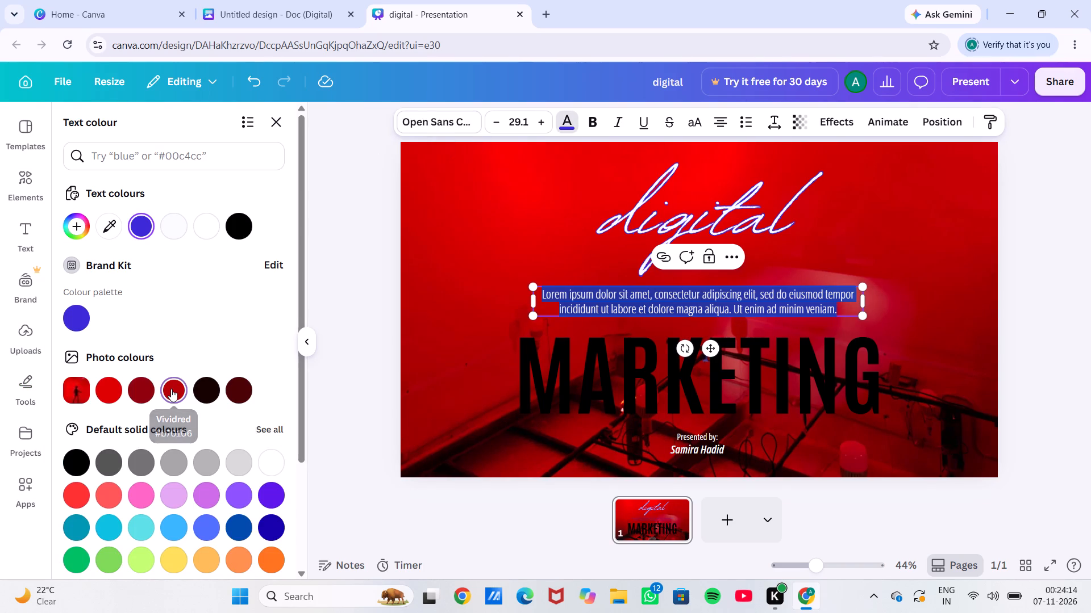
click(216, 391)
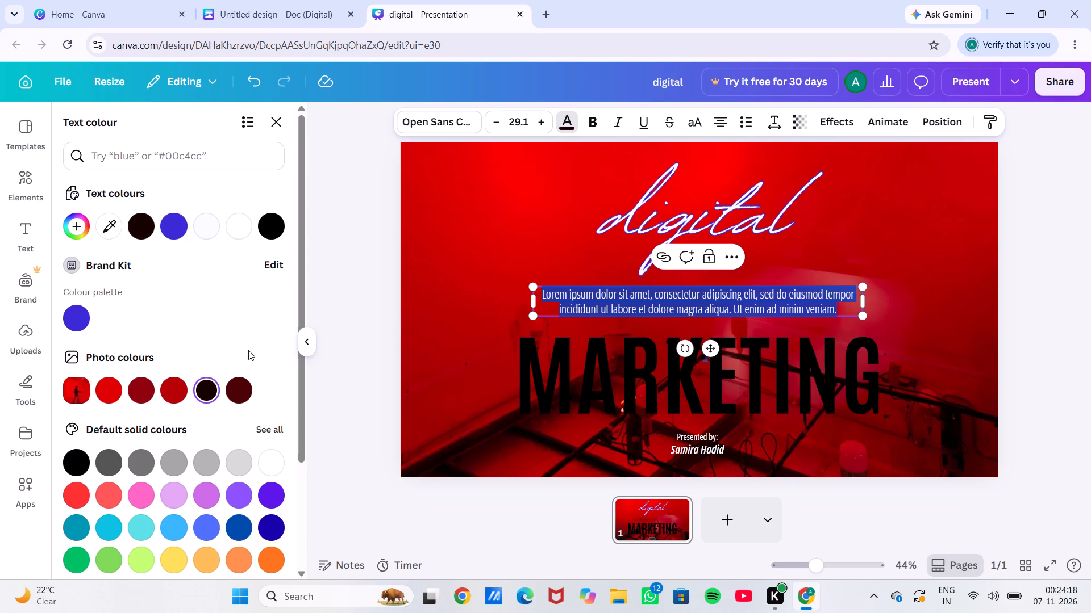
click(147, 229)
click(475, 205)
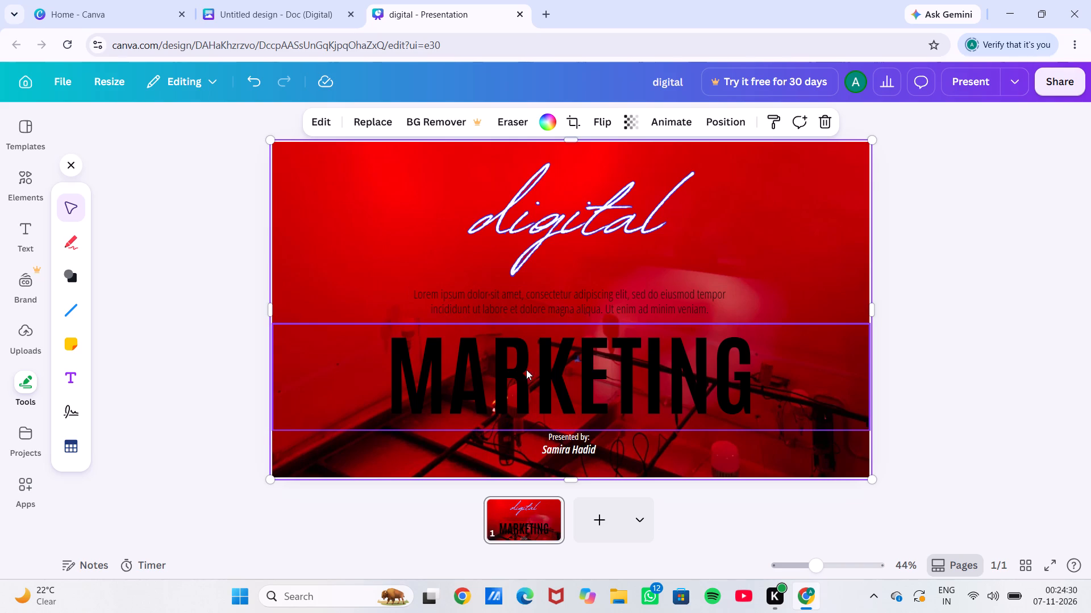
Replace the sample presenter name below "Presented by:" with the new presenter's name in lowercase.
click(565, 446)
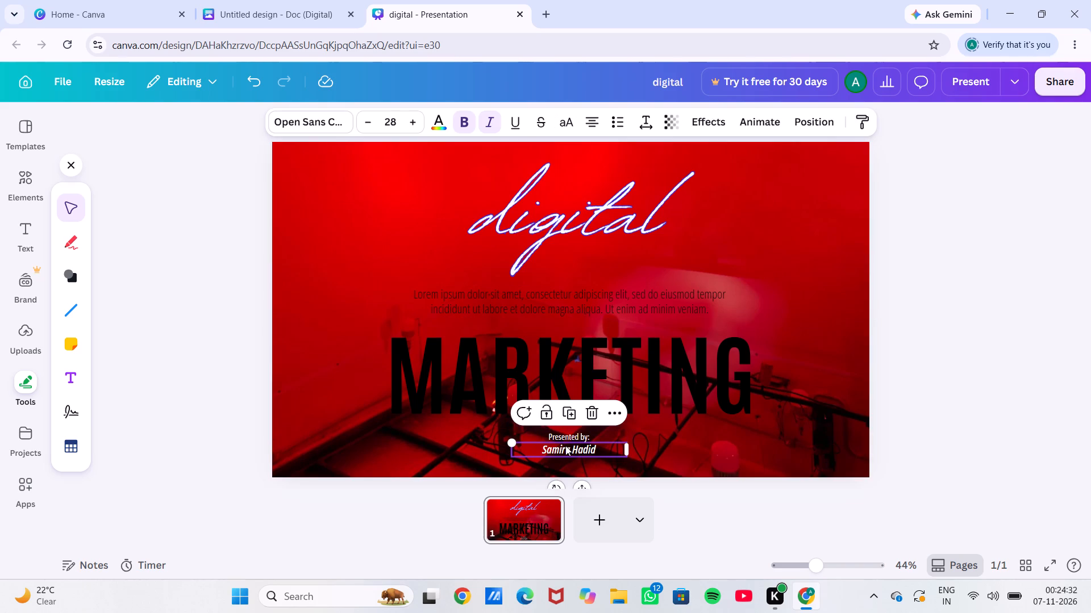
click(602, 446)
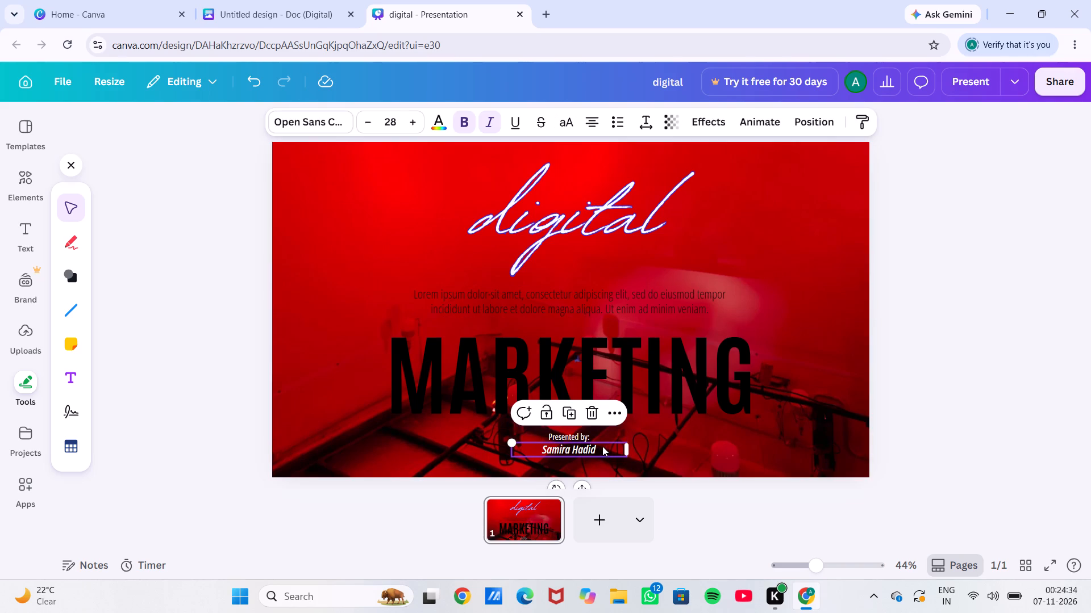
click(602, 446)
click(602, 446)
double_click(602, 446)
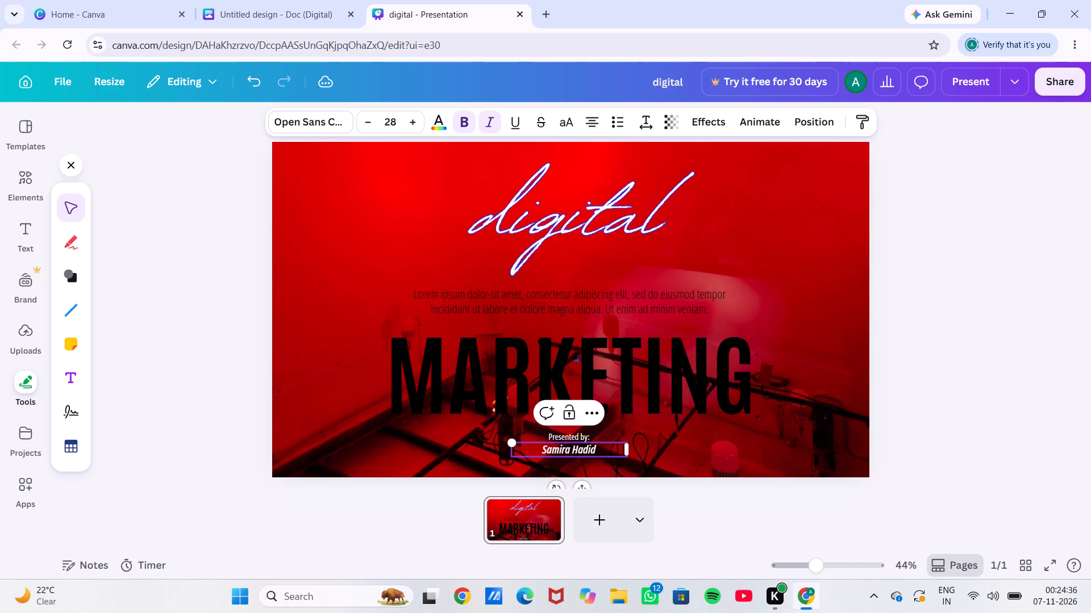
drag(599, 446, 529, 450)
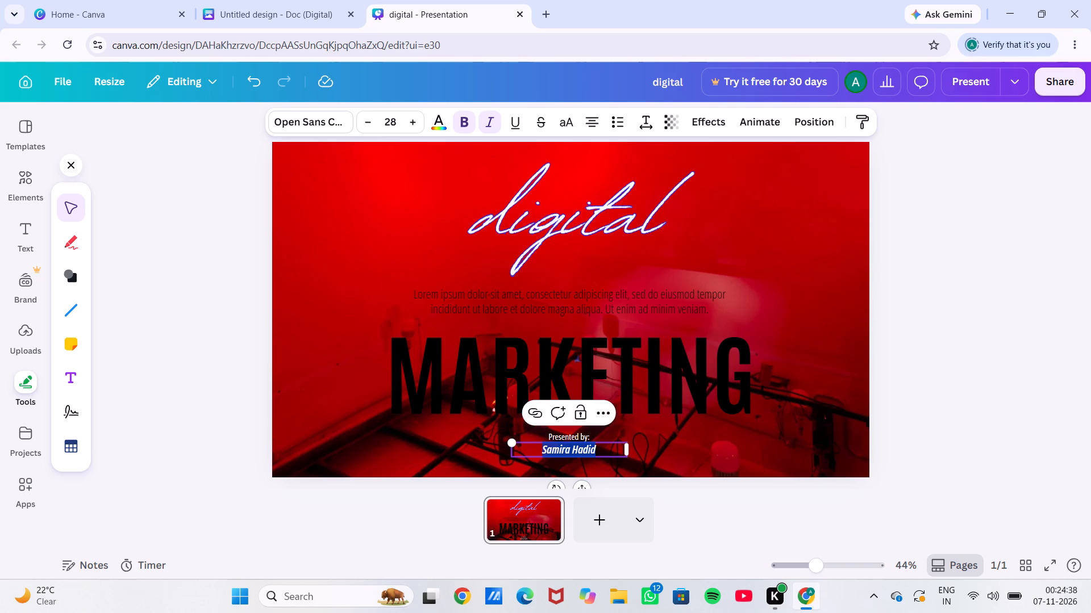
key(BackSpace)
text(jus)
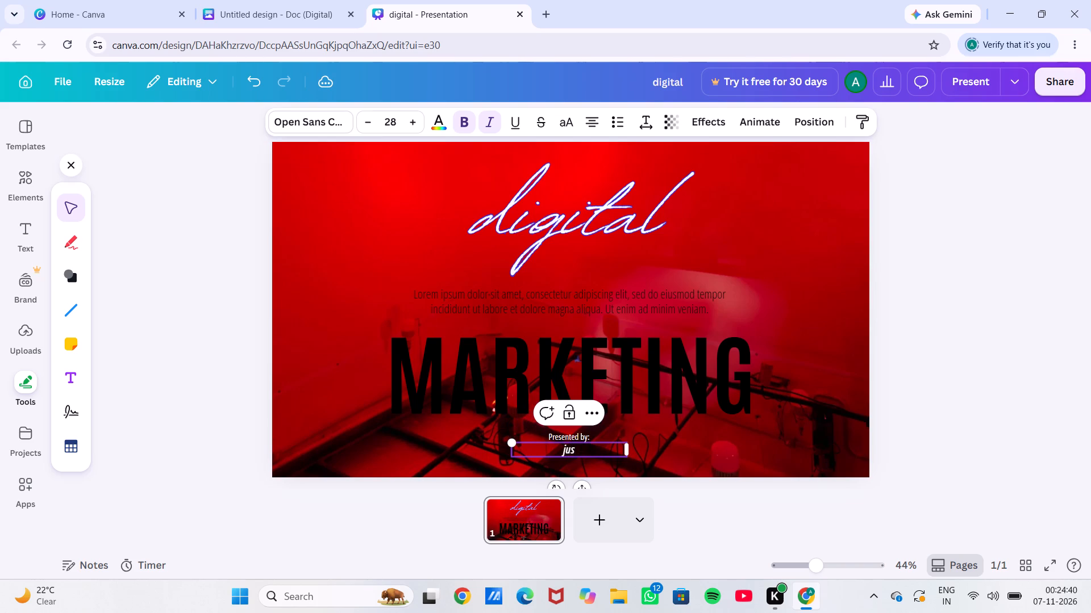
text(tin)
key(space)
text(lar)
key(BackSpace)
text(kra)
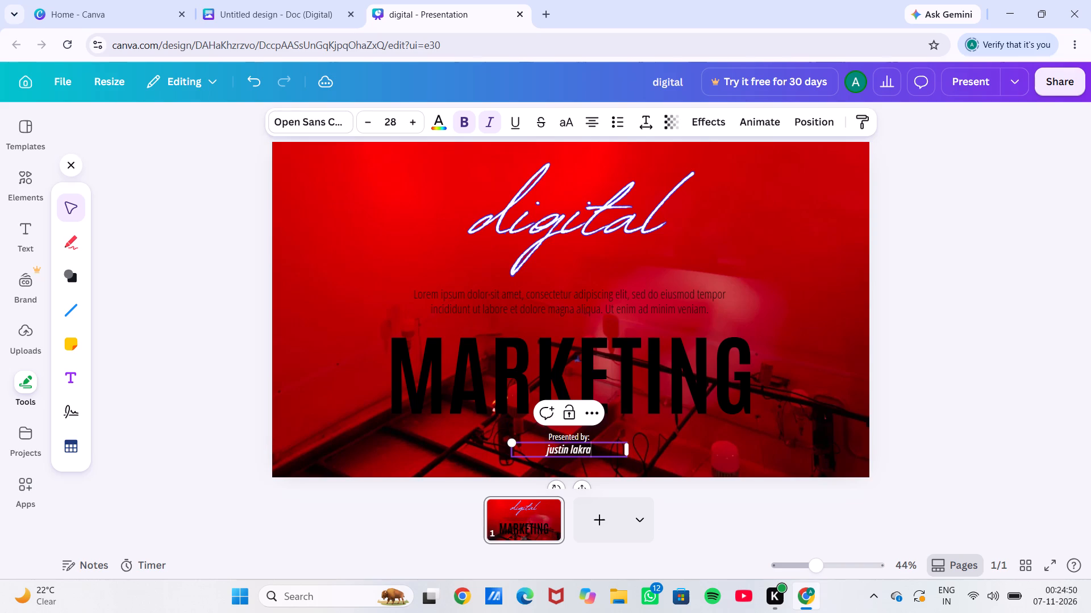
Widen the presenter name's text box on both sides and move it slightly lower, keeping it centred on the slide.
drag(627, 448, 642, 447)
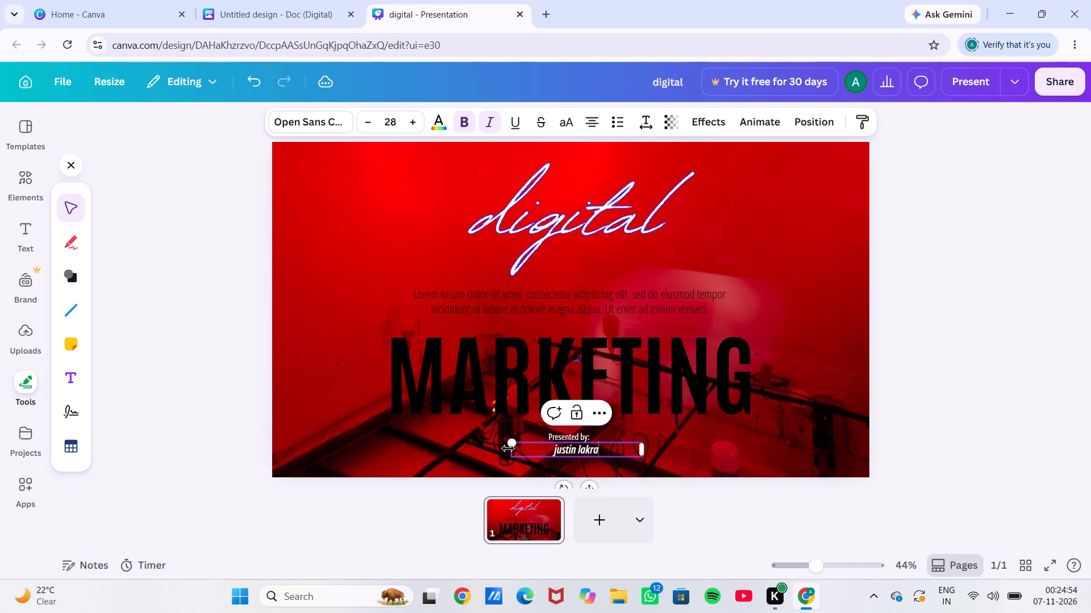
drag(508, 448, 488, 444)
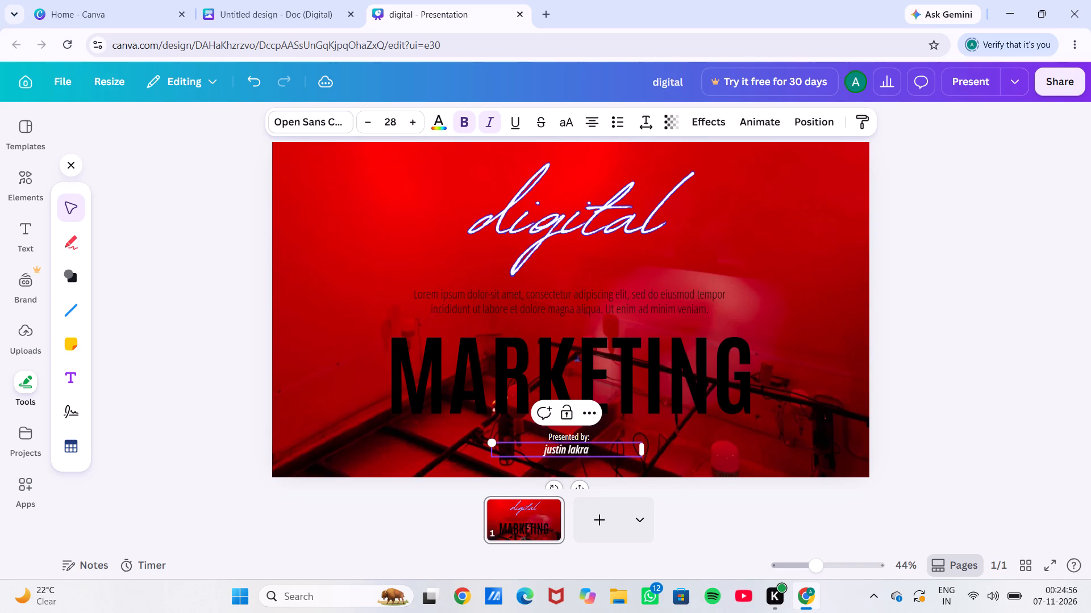
drag(596, 446, 595, 453)
click(664, 442)
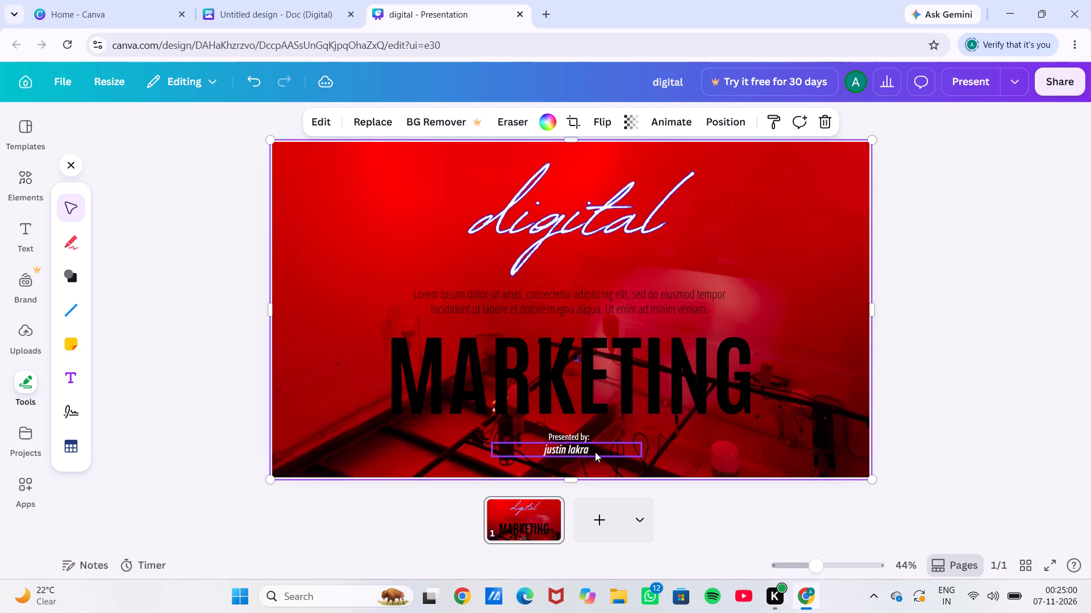
click(595, 452)
click(595, 452)
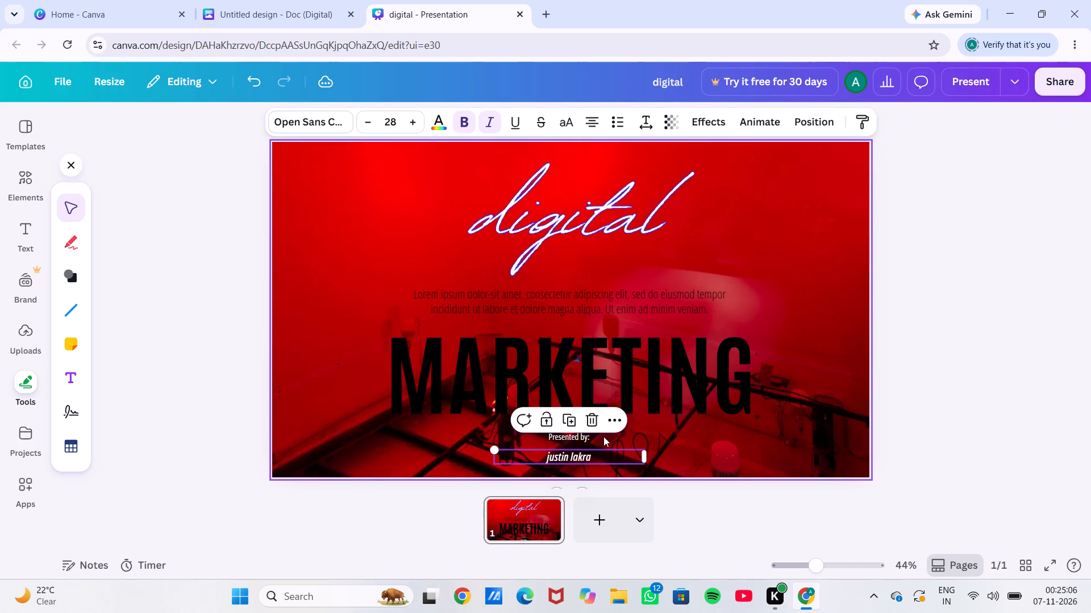
Narrow the "Presented by:" text box slightly and increase its font size to 34.
click(596, 435)
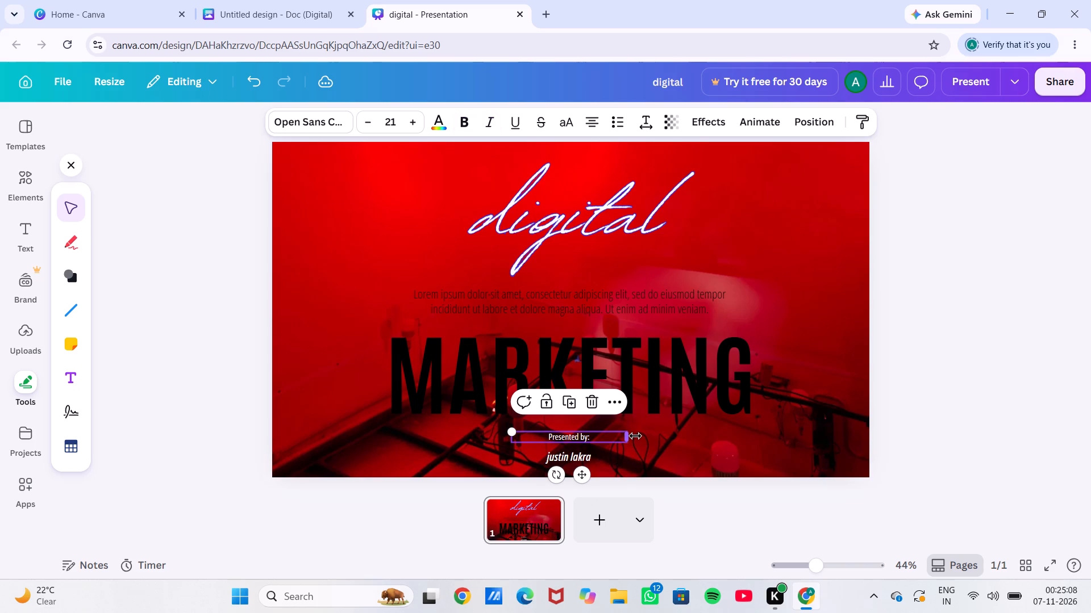
drag(635, 436, 654, 430)
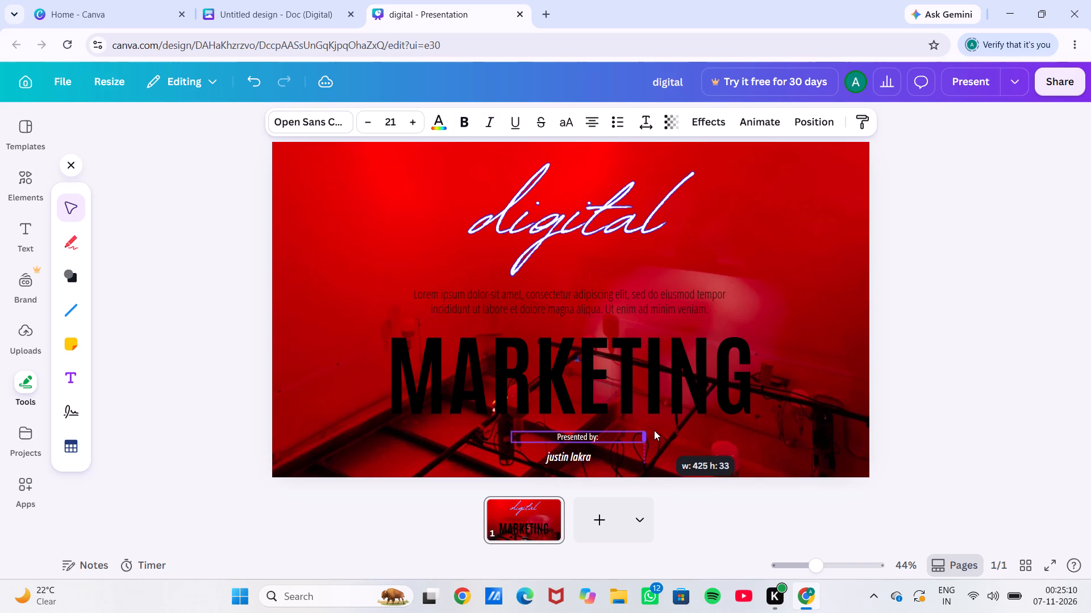
drag(654, 430, 628, 428)
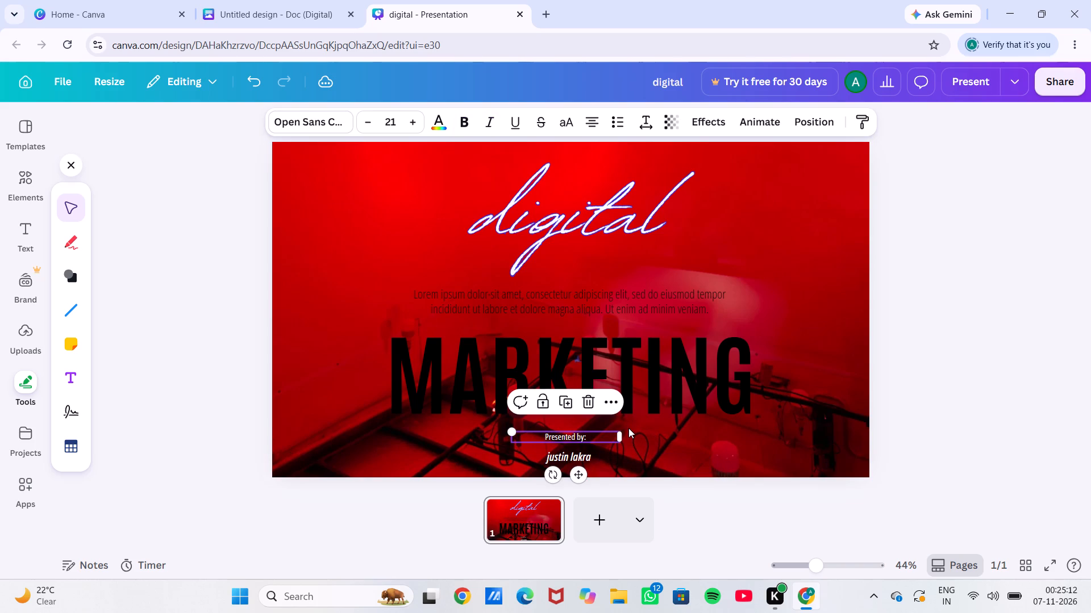
triple_click(413, 124)
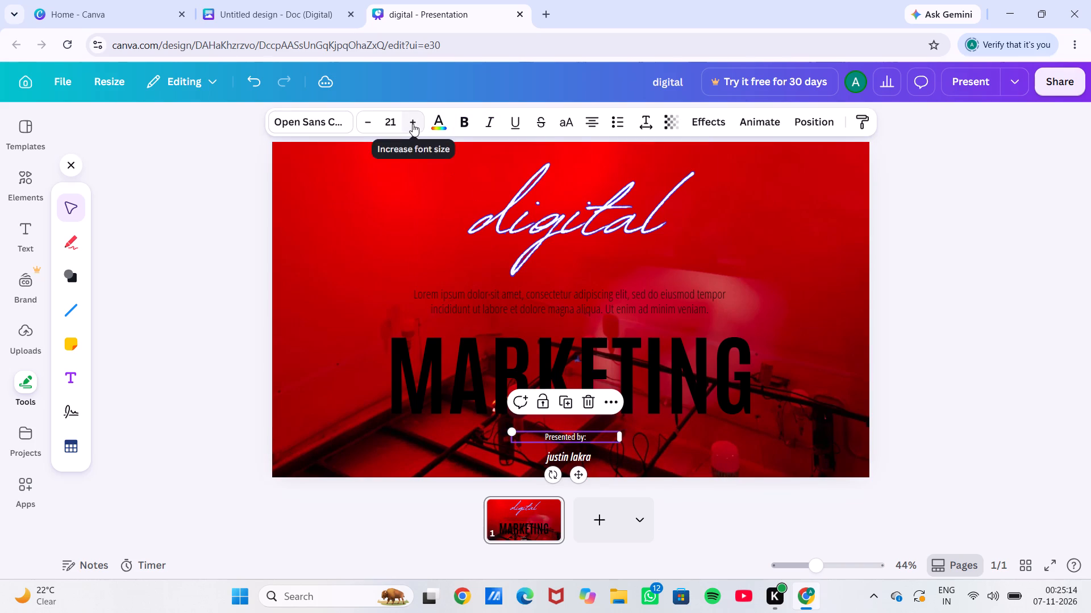
triple_click(413, 124)
triple_click(413, 124)
triple_click(413, 124)
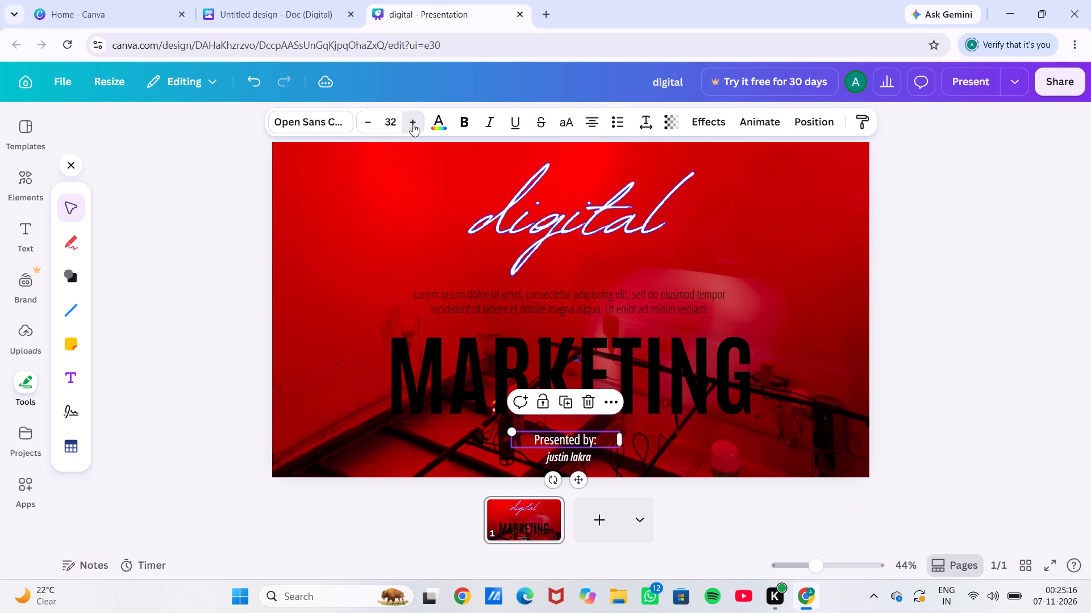
click(413, 124)
click(646, 441)
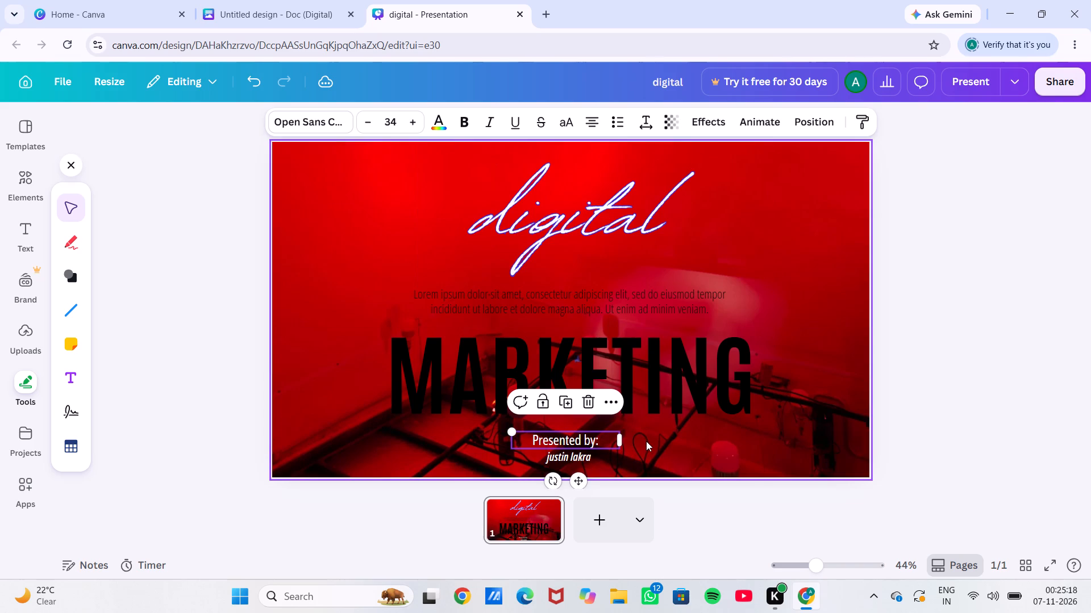
Shift the presenter name slightly left so it is centred beneath the "Presented by:" line.
click(609, 451)
drag(609, 451, 597, 452)
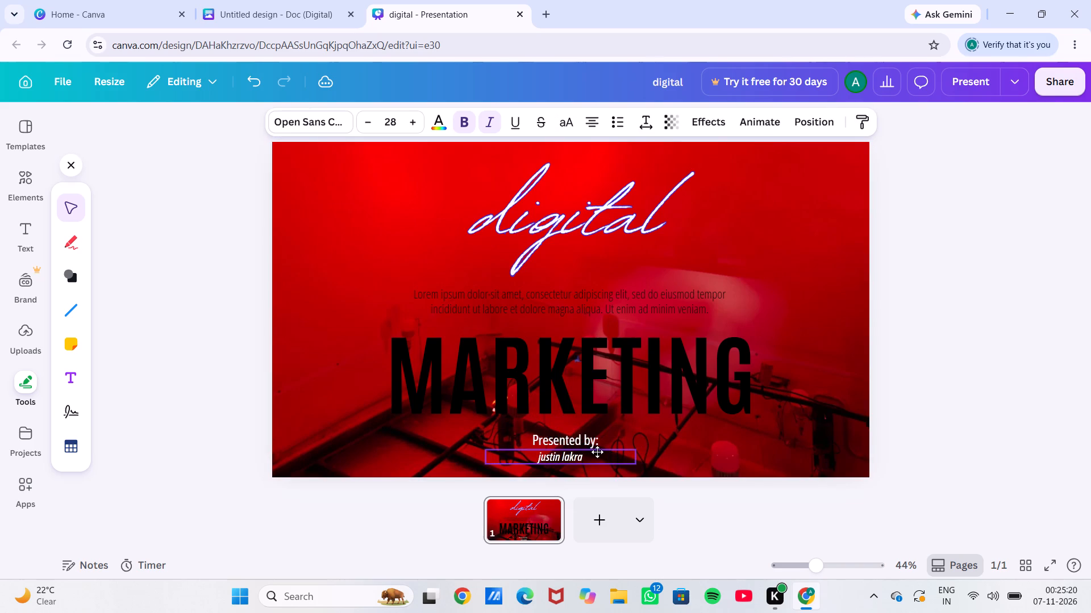
drag(597, 452, 601, 452)
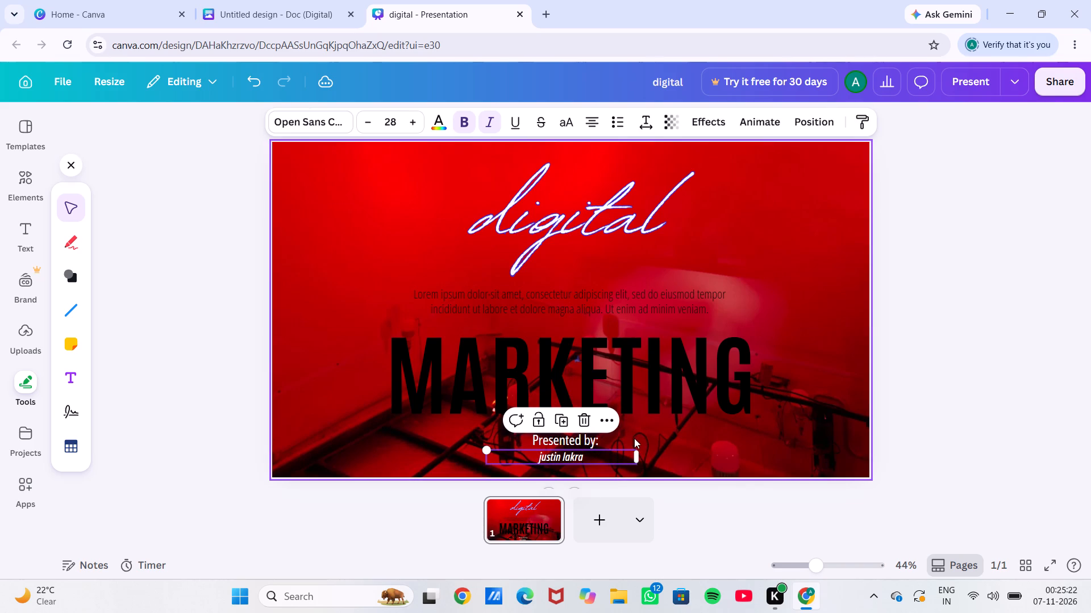
click(662, 442)
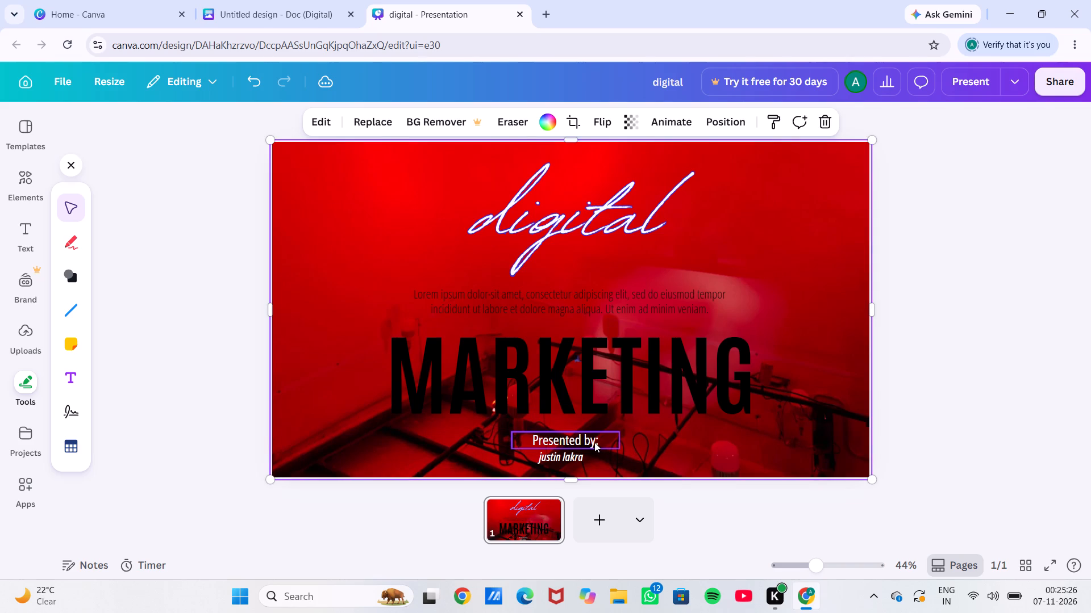
click(576, 454)
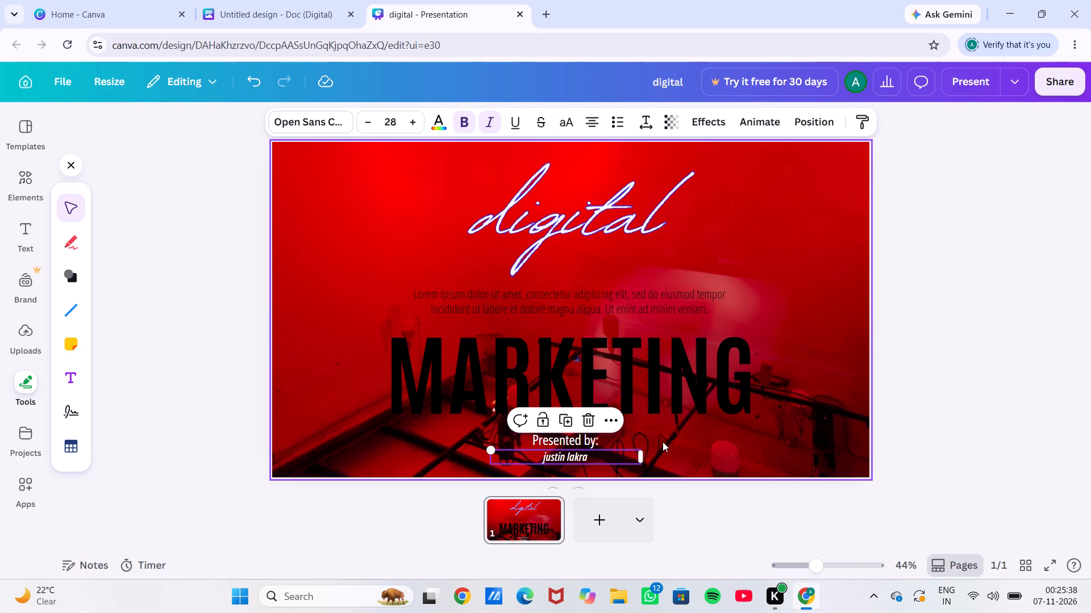
Widen the placeholder paragraph's text box slightly and make all of its text bold and italic.
click(757, 259)
click(597, 305)
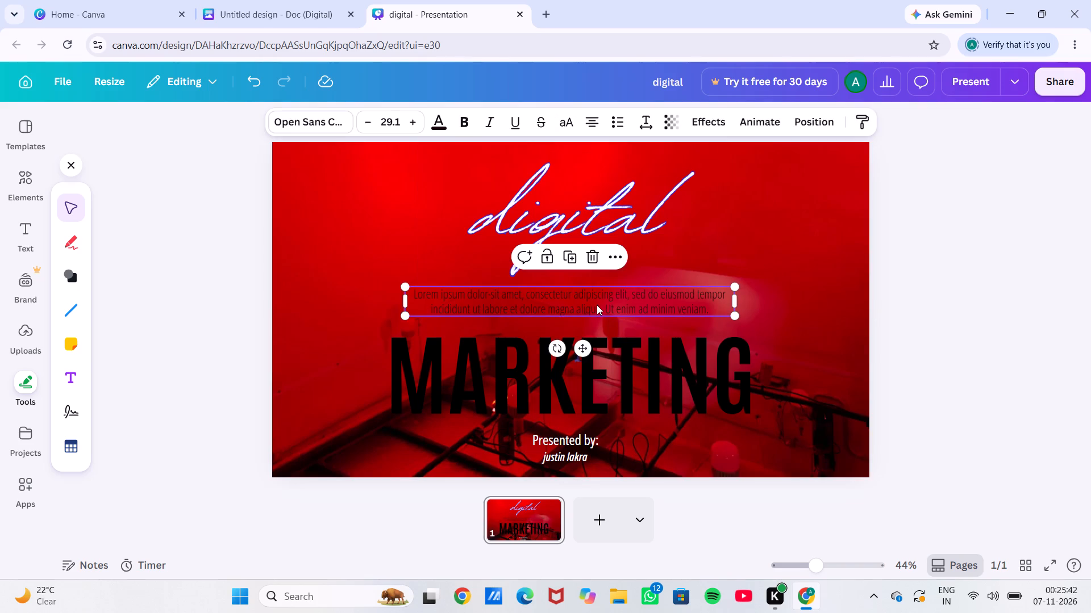
click(739, 299)
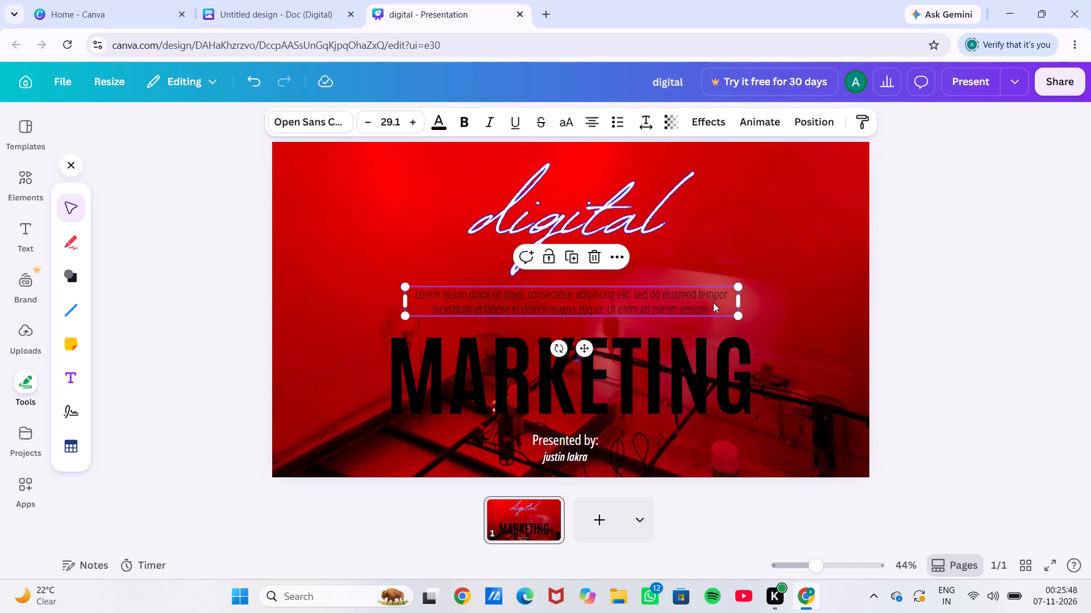
click(417, 293)
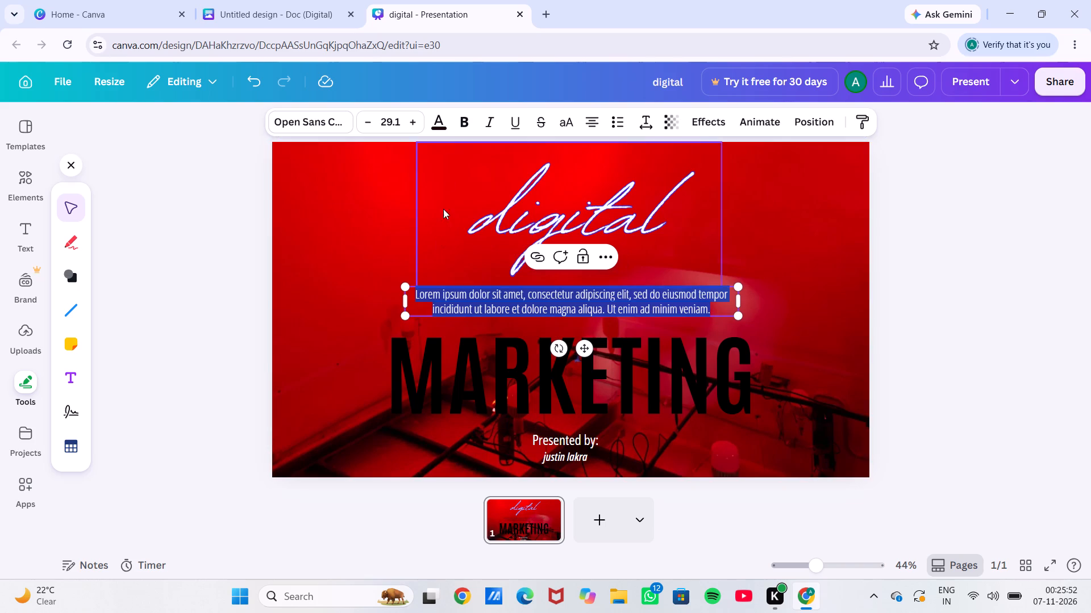
click(460, 119)
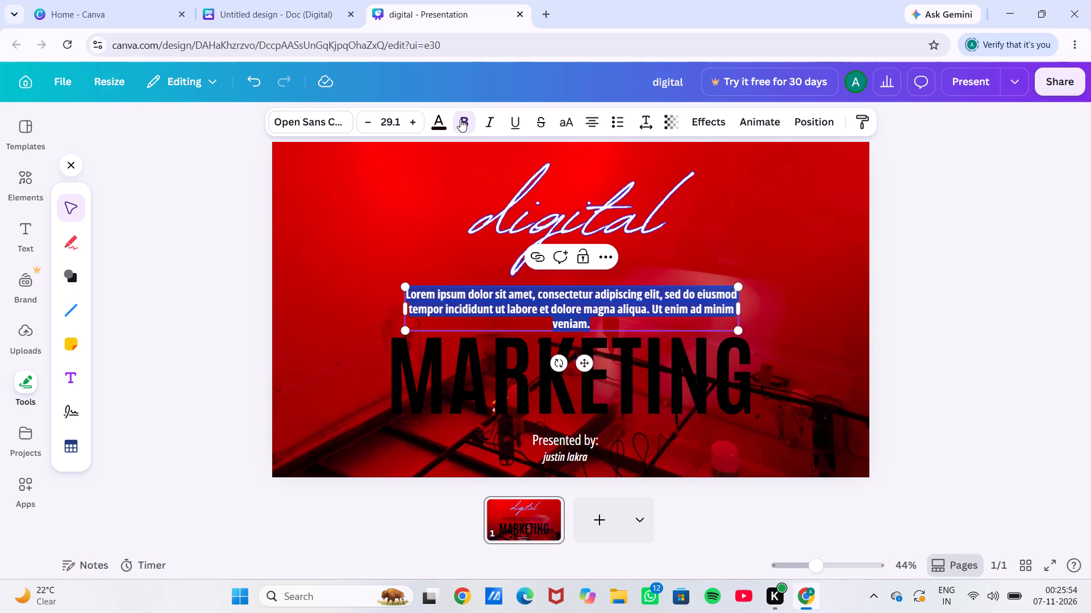
click(486, 121)
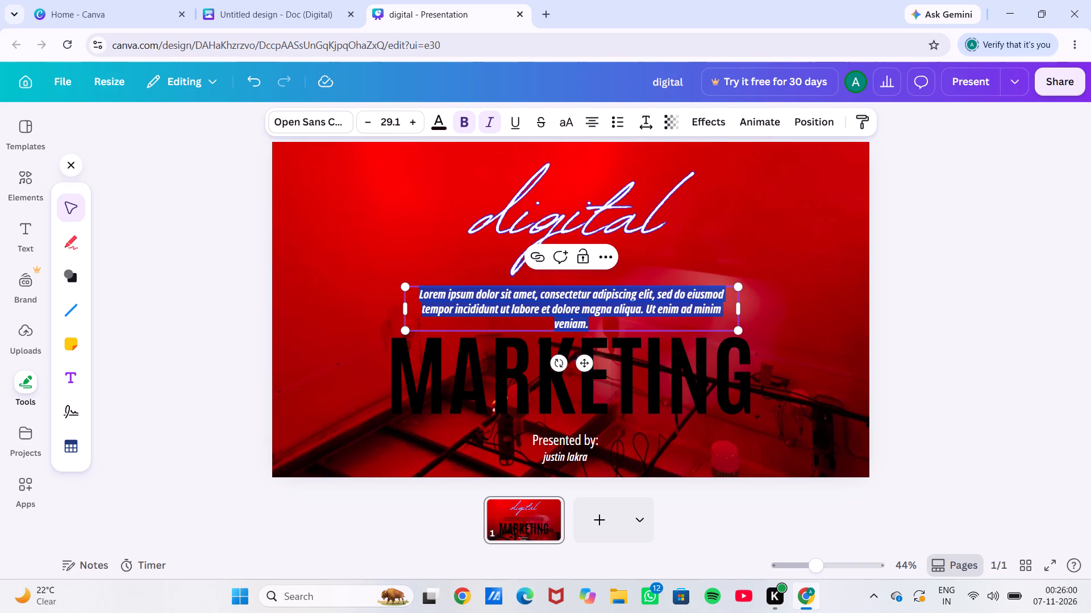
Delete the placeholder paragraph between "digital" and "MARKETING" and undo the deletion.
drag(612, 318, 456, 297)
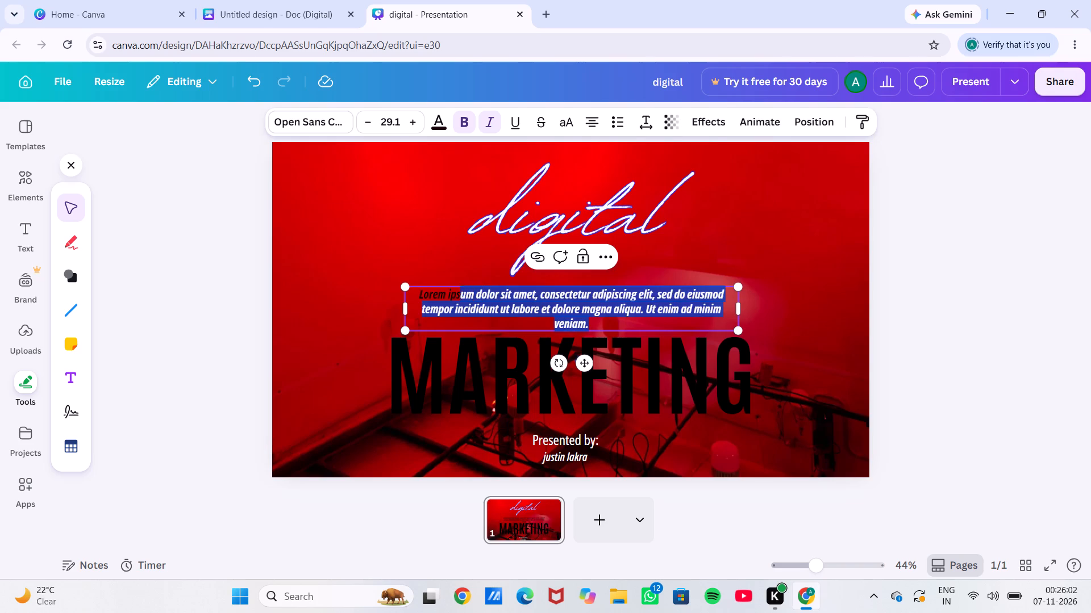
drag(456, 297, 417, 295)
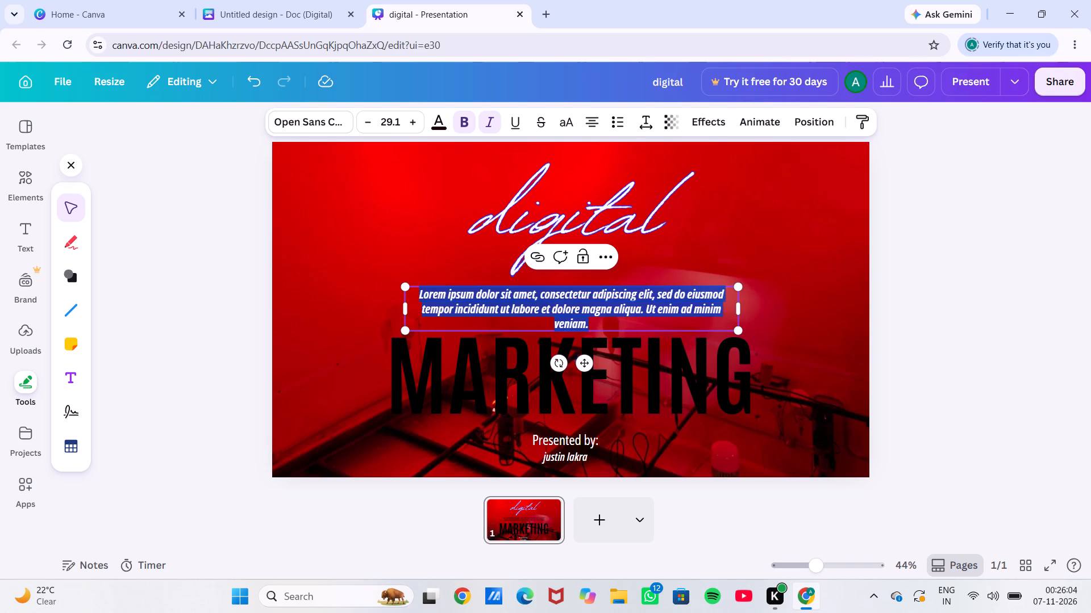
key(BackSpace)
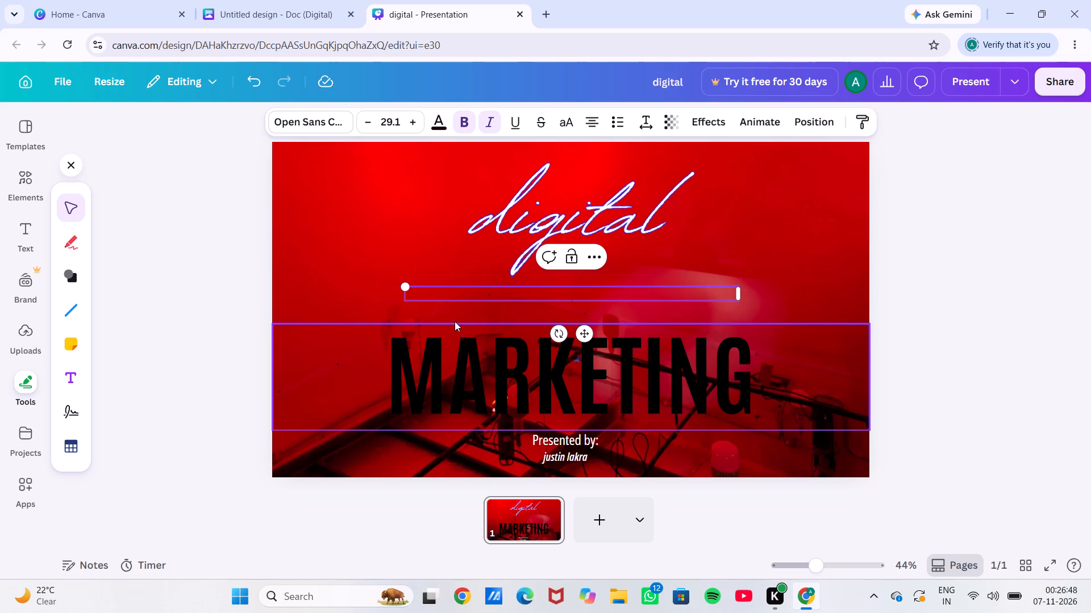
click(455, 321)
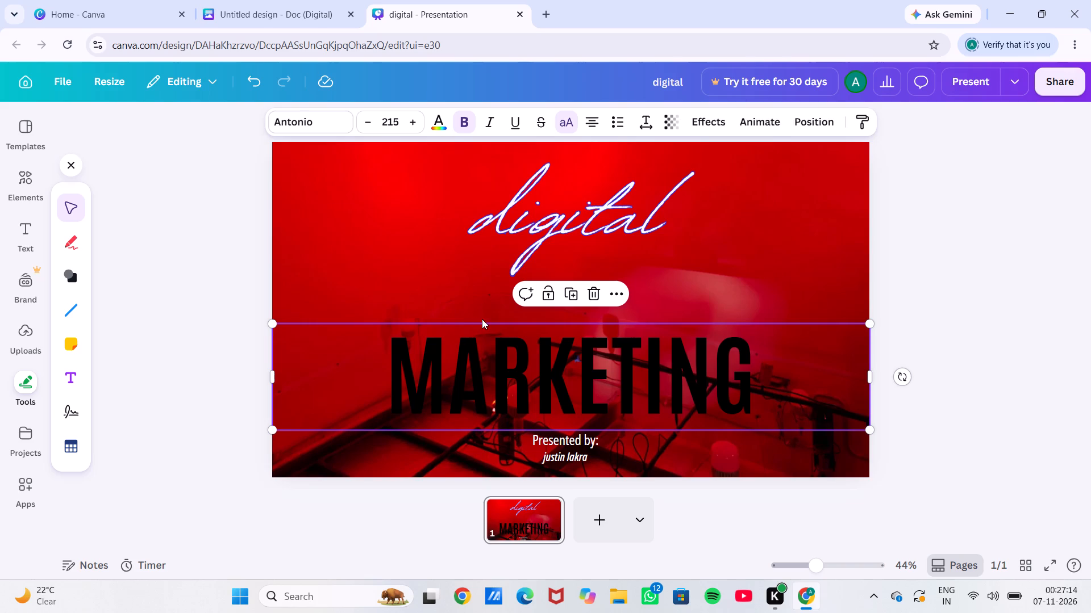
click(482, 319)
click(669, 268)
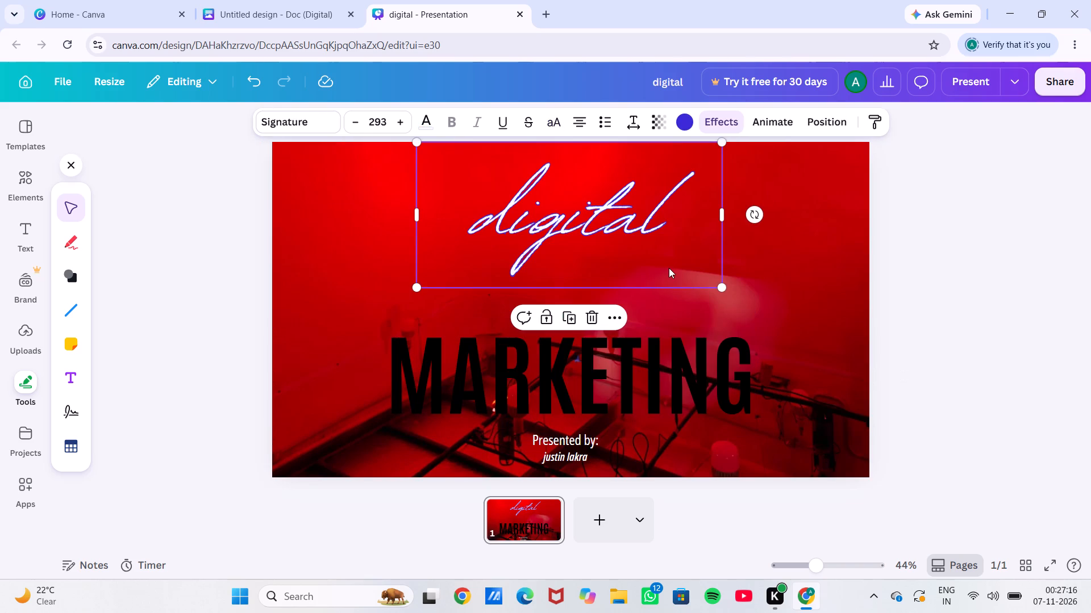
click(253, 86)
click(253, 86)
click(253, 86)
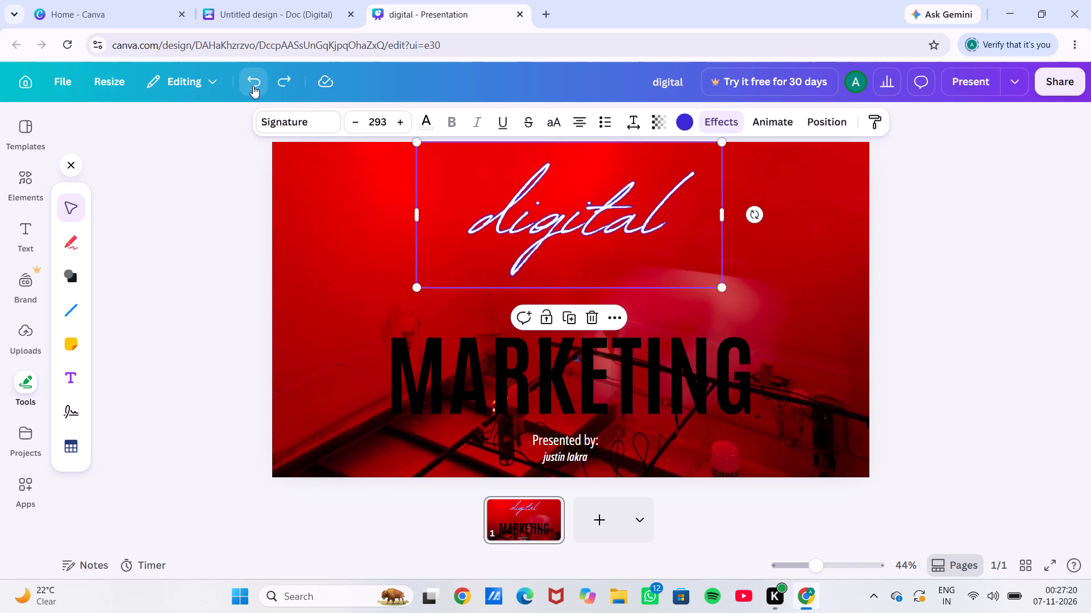
Replace the placeholder paragraph below "digital" with the tagline "transforming Ideas into Digital reality".
click(459, 300)
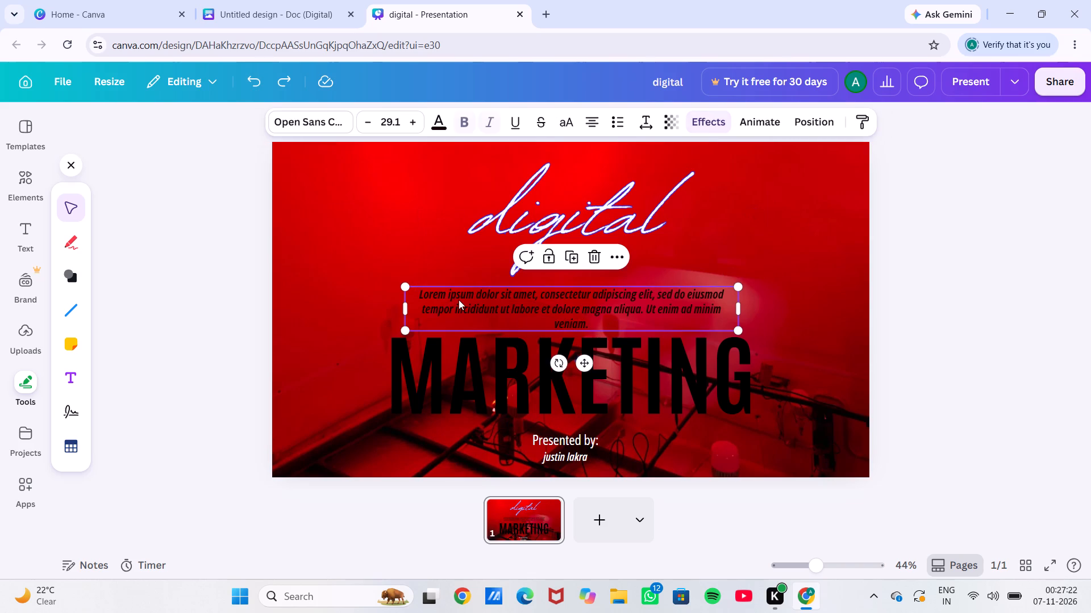
click(588, 326)
key(BackSpace)
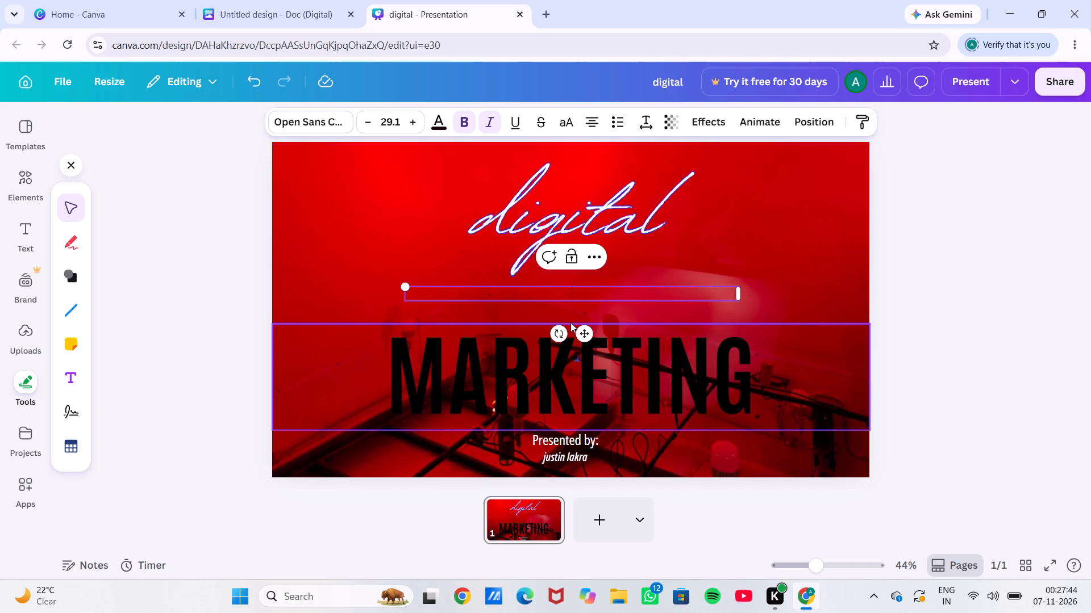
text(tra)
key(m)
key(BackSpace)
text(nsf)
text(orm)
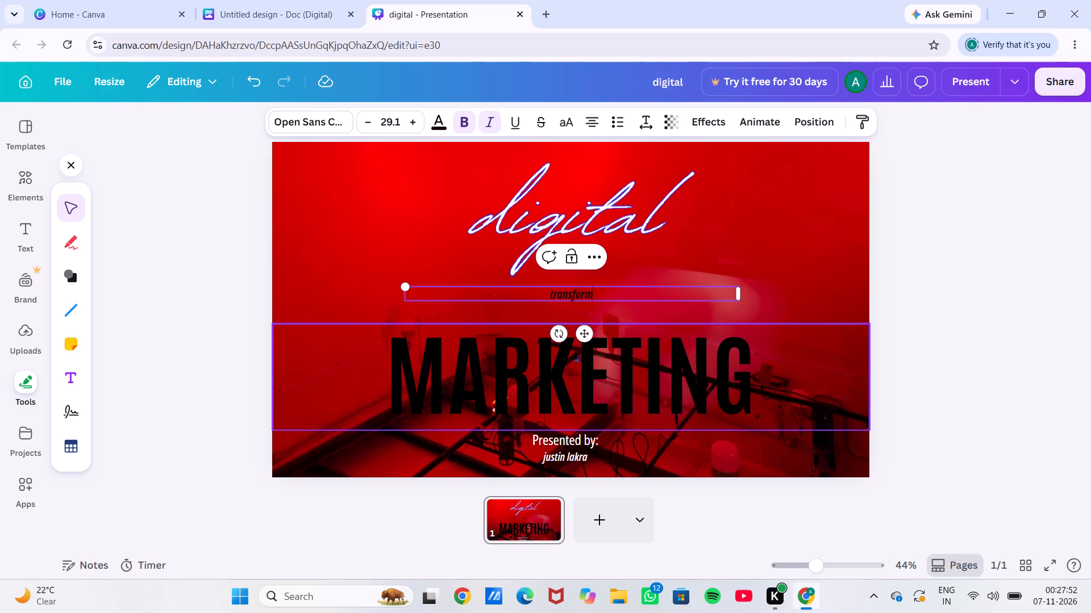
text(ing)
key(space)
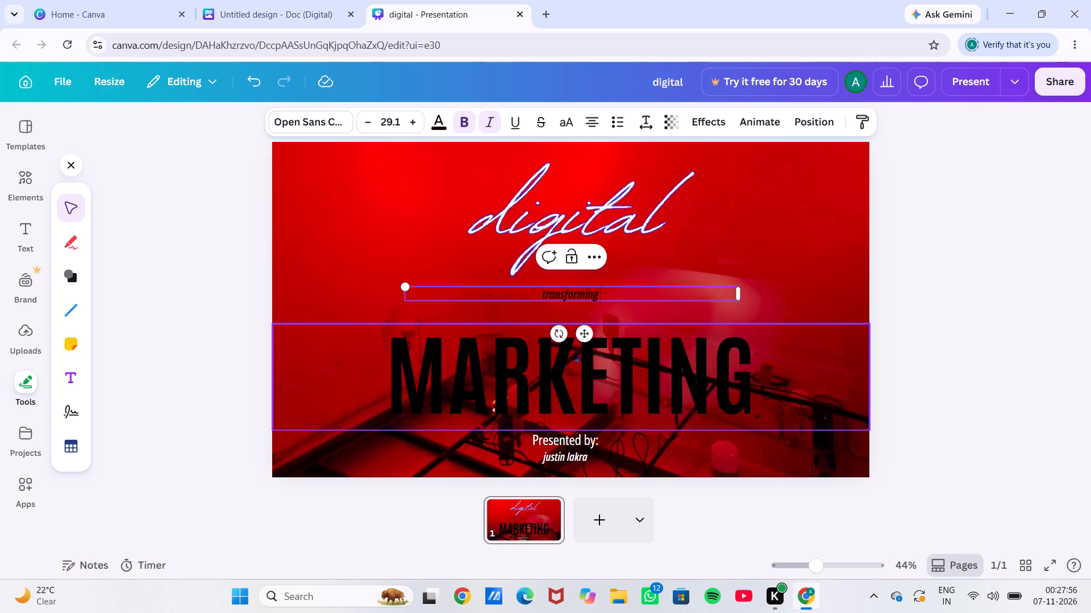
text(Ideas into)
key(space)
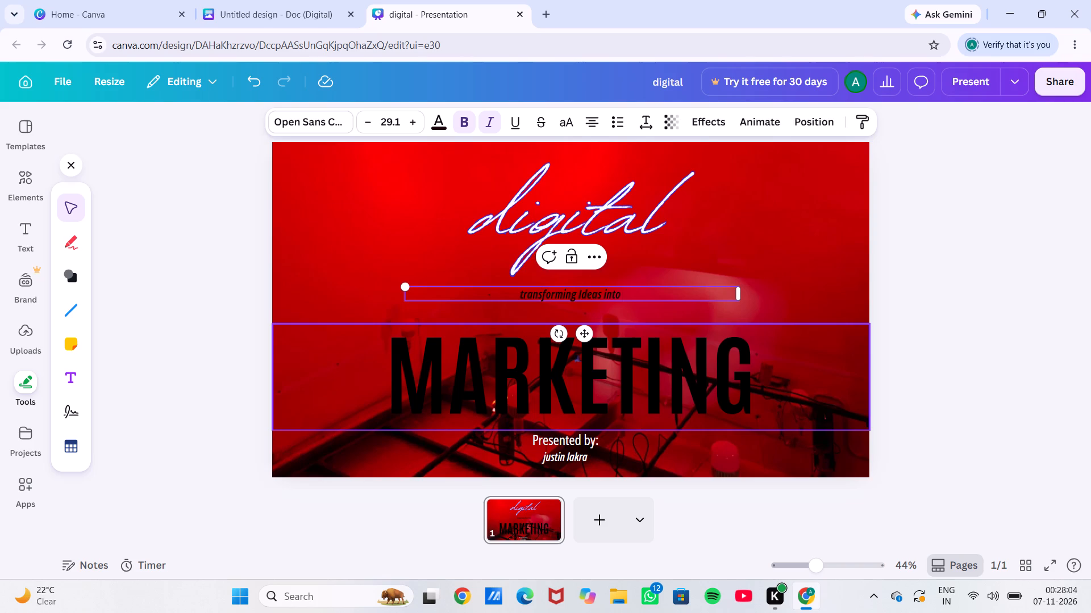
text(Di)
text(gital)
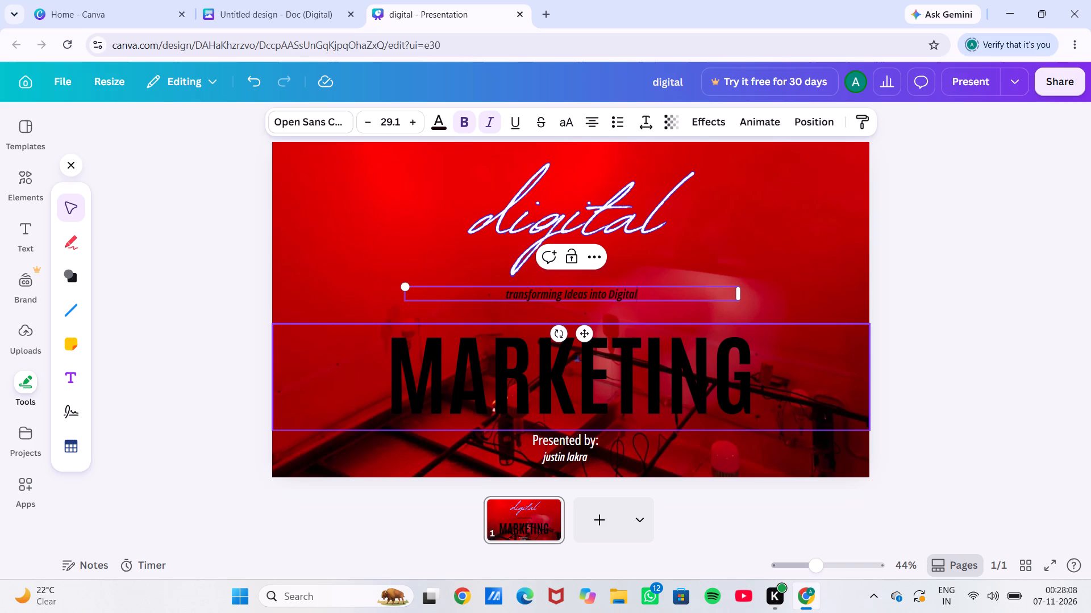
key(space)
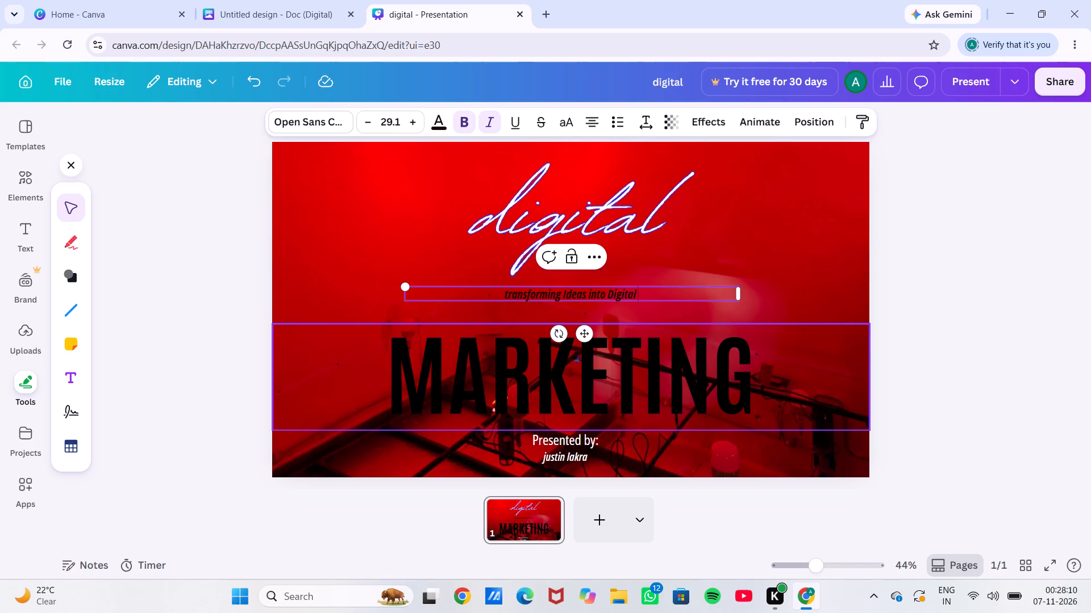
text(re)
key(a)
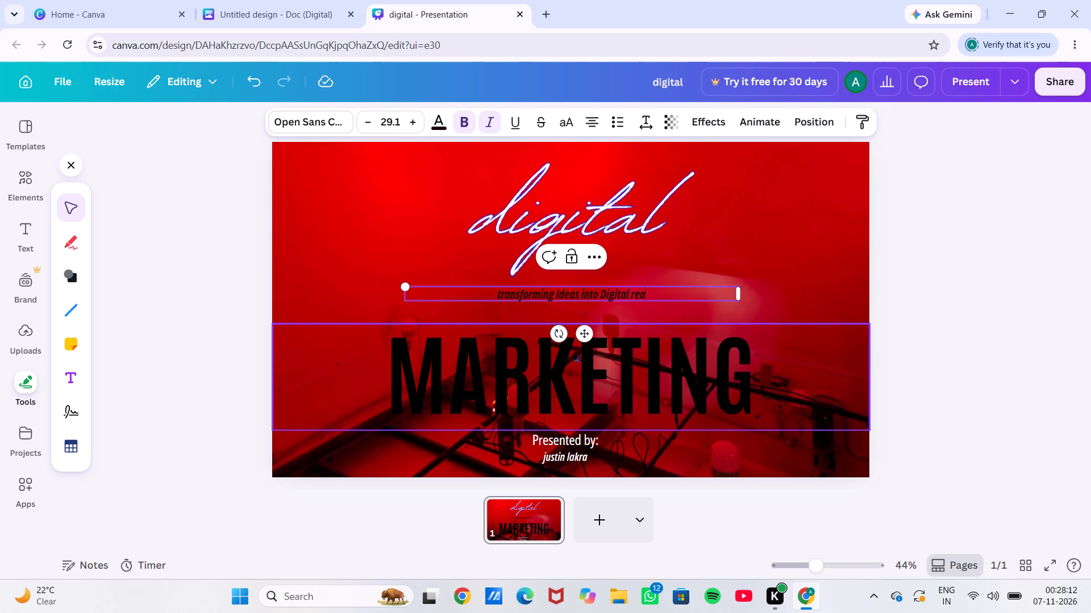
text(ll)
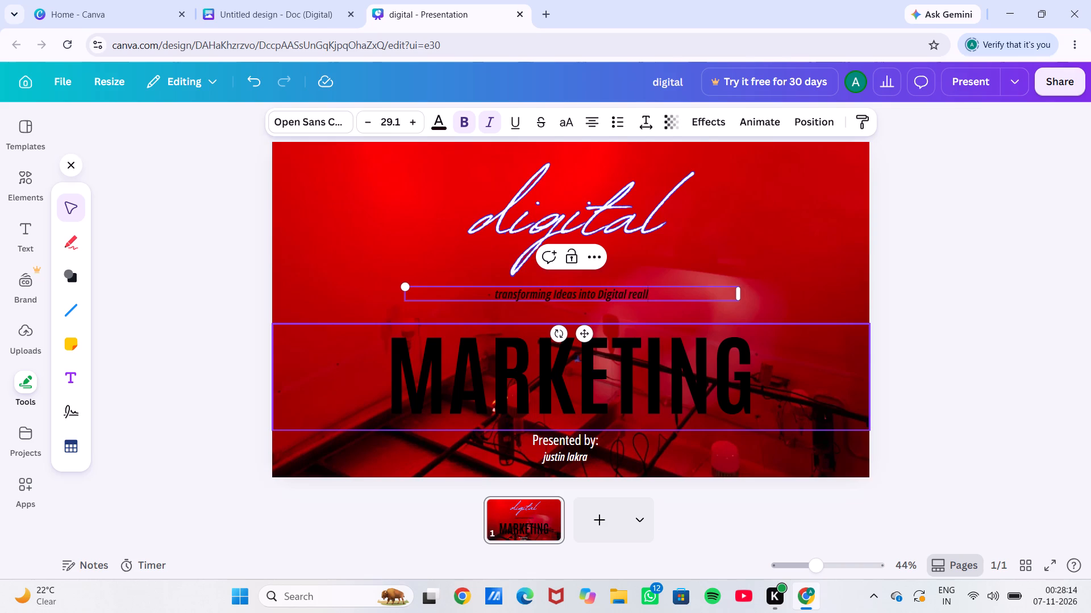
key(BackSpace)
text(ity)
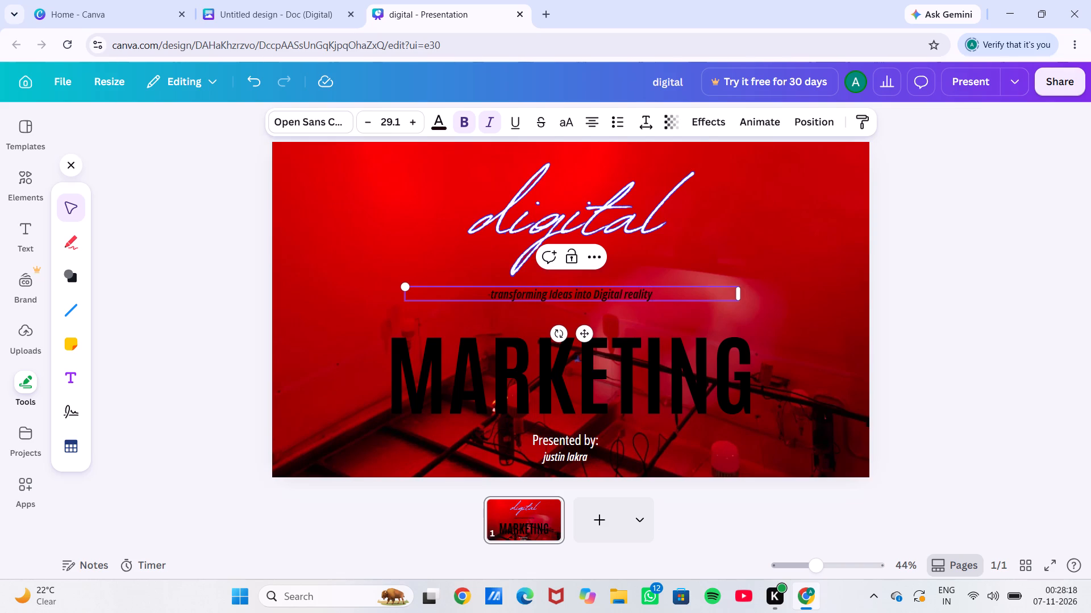
Change the whole tagline to uppercase.
click(483, 291)
drag(483, 291, 656, 296)
drag(656, 296, 655, 295)
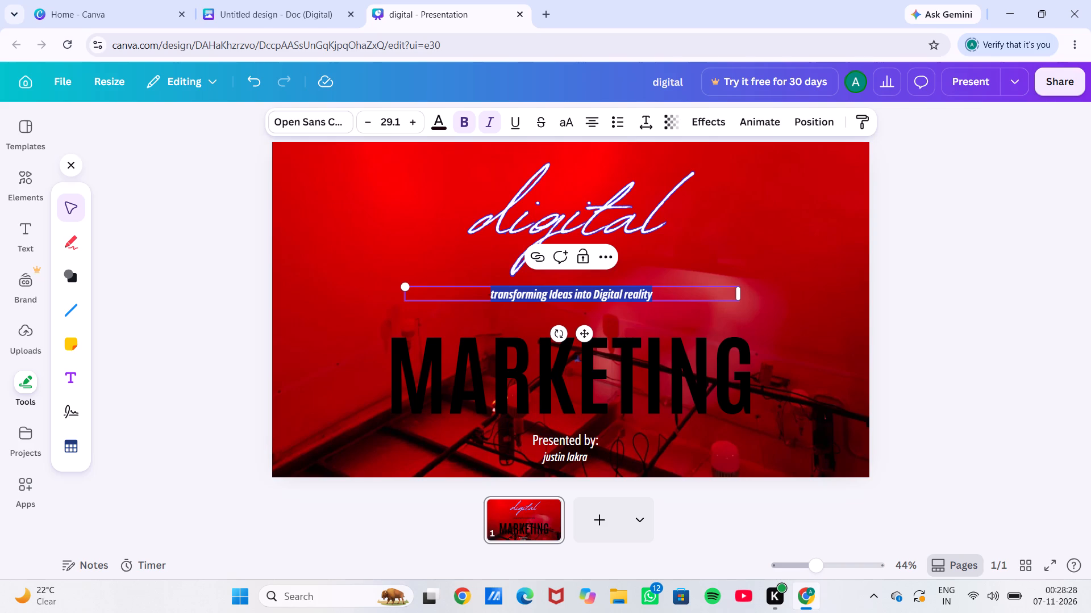
click(569, 122)
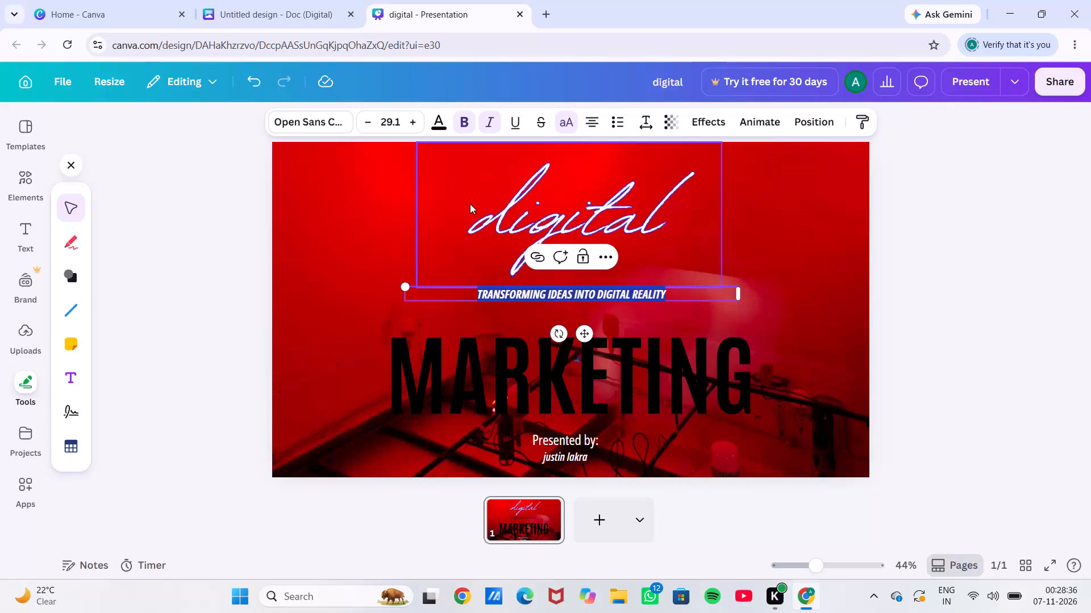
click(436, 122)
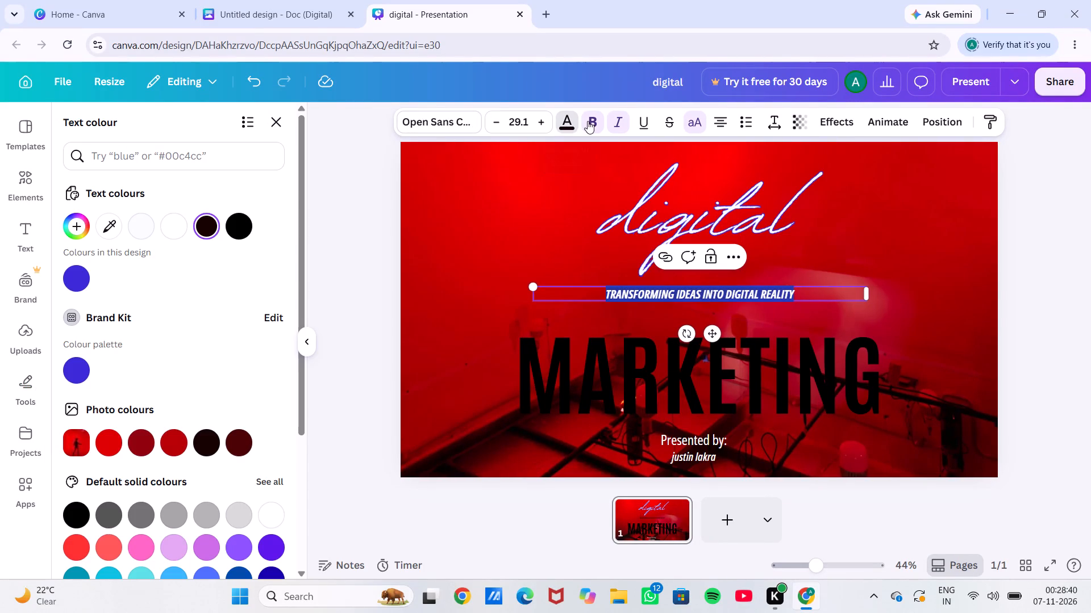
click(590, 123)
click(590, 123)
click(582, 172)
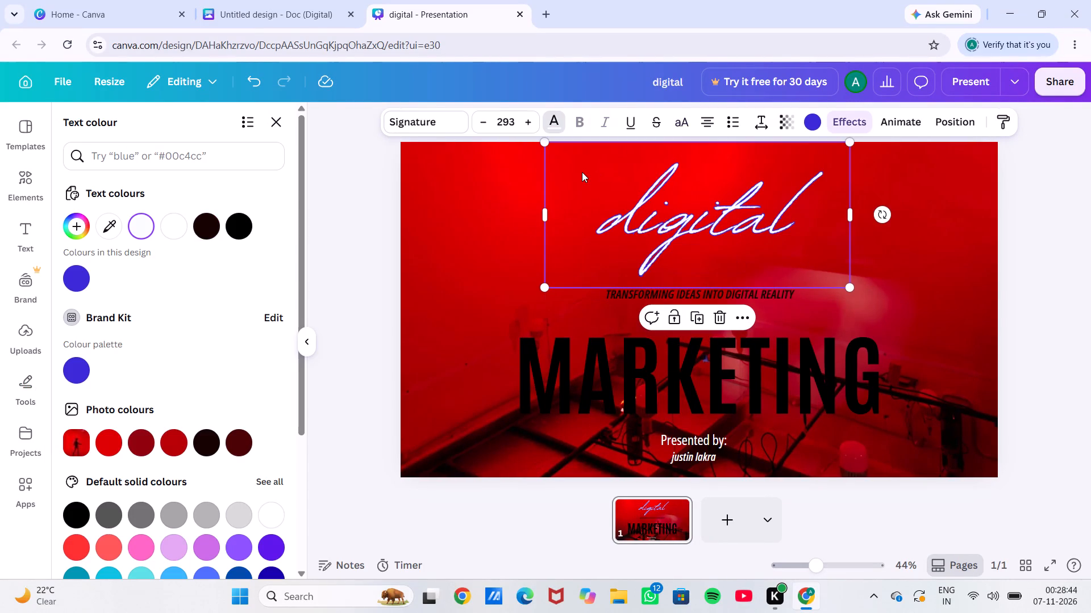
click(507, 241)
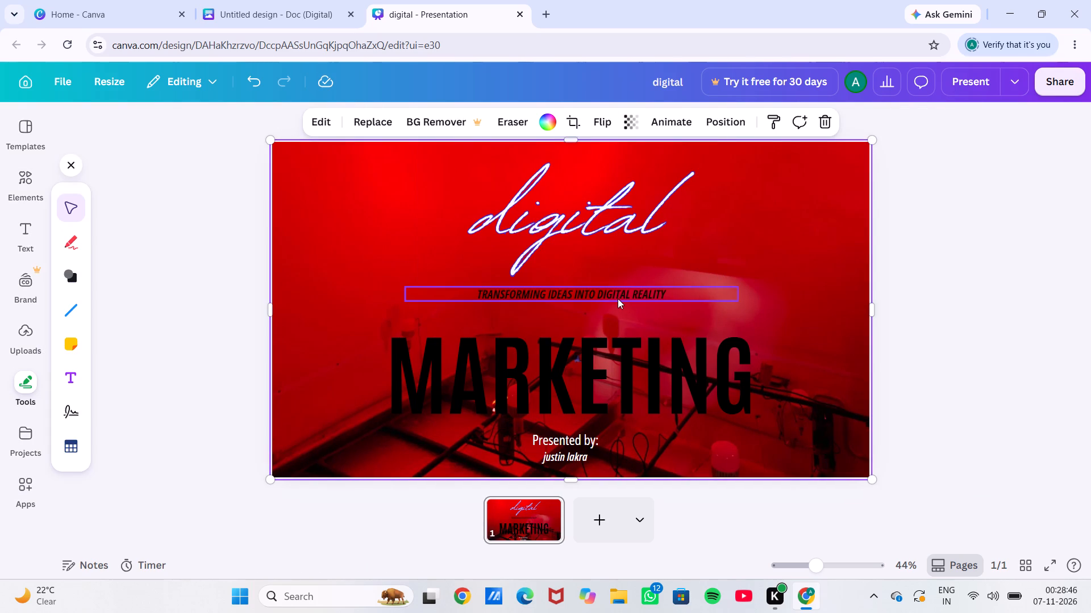
Move the tagline slightly lower on the slide, keeping it centred.
click(618, 299)
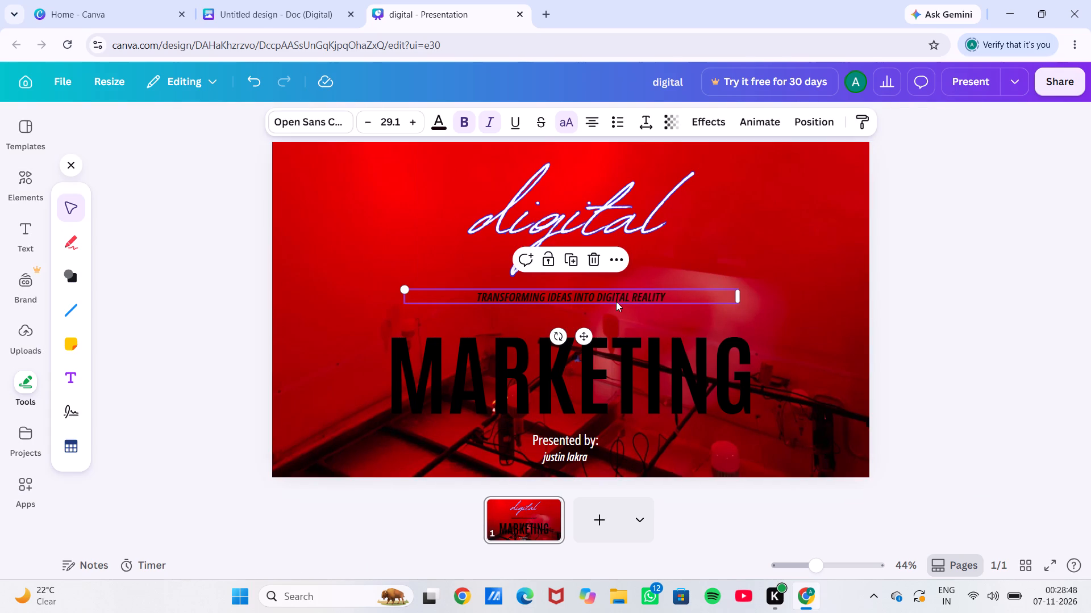
Move the "MARKETING" title up so it overlaps the tagline and the lower part of the "digital" script.
click(614, 371)
drag(614, 371, 620, 345)
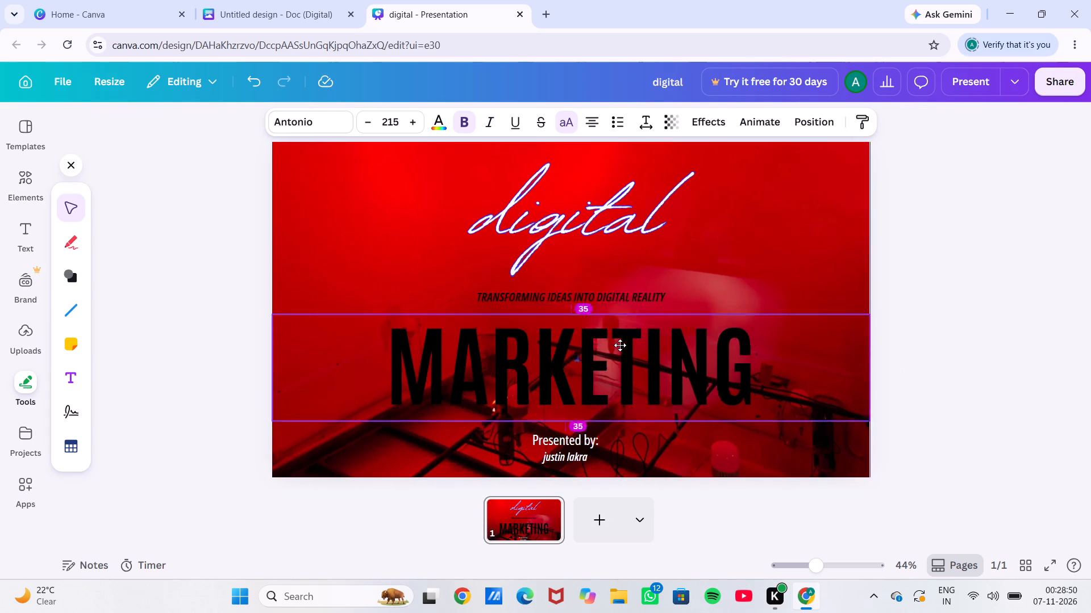
drag(620, 345, 614, 293)
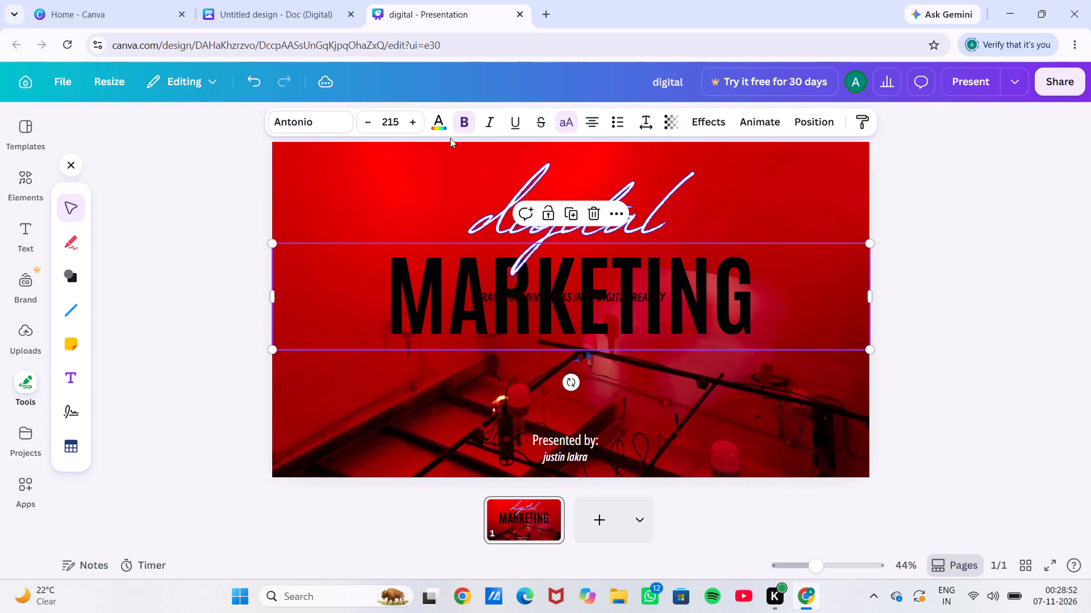
Reduce the font size of the "MARKETING" title to 176.
double_click(365, 119)
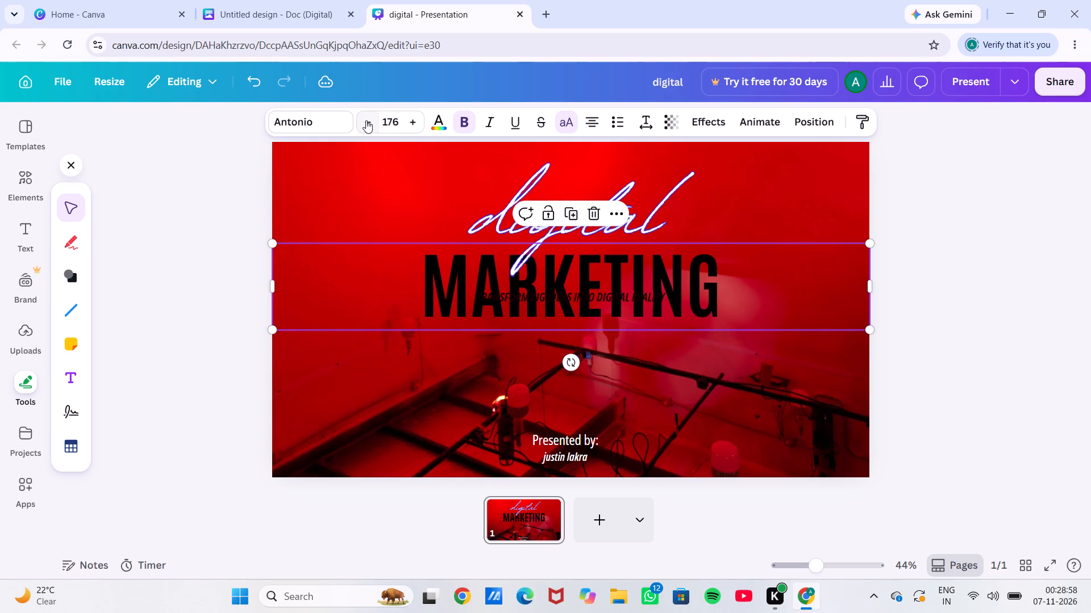
Move the tagline into the clear space below the "MARKETING" title and increase its font size to 58.1.
click(498, 296)
drag(498, 296, 498, 305)
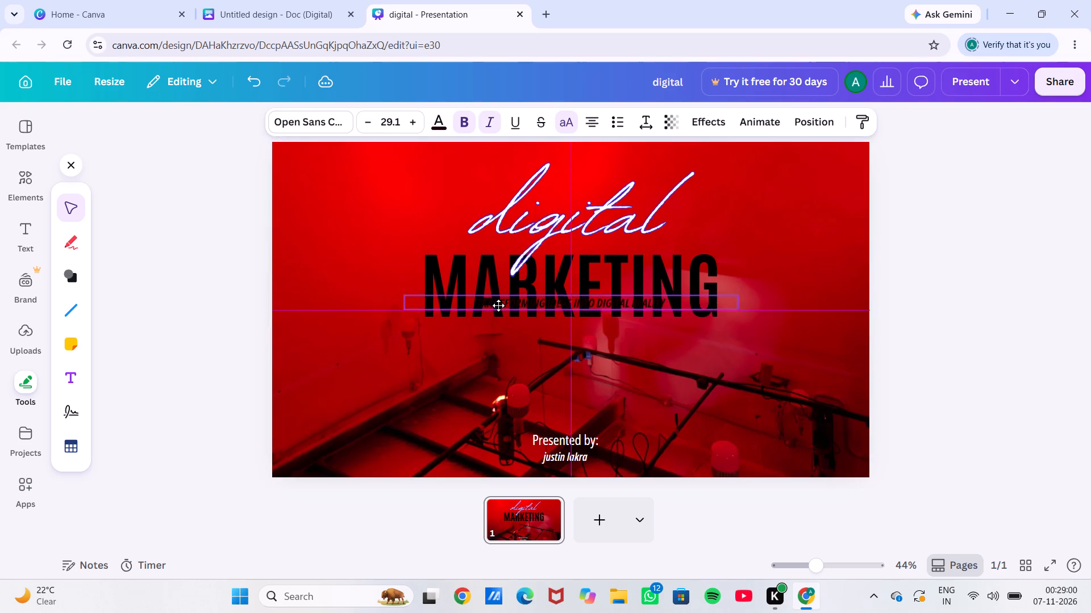
drag(498, 305, 494, 350)
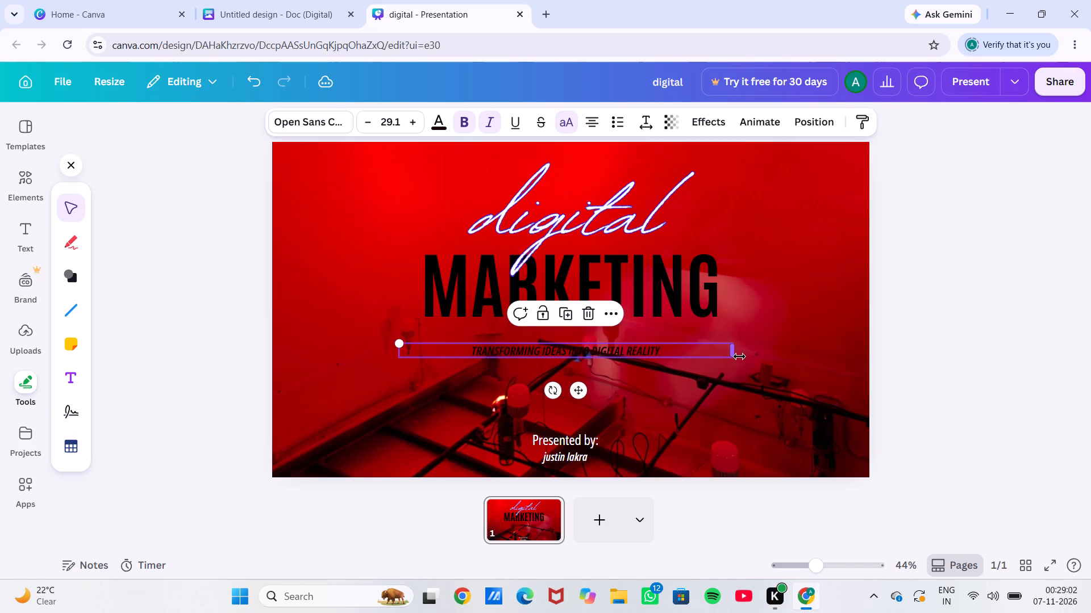
drag(739, 356, 742, 377)
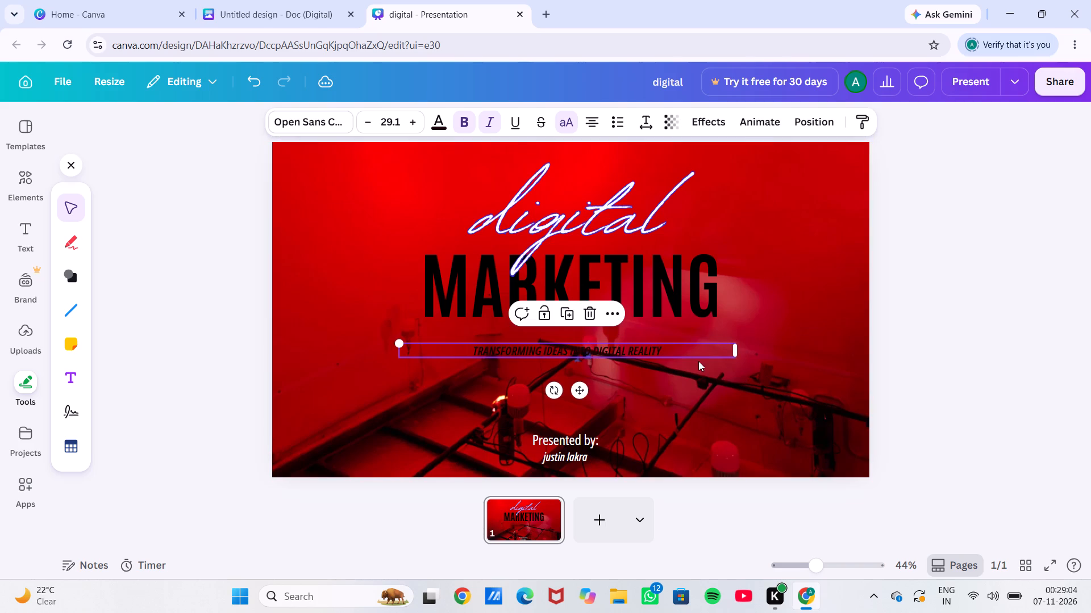
click(411, 116)
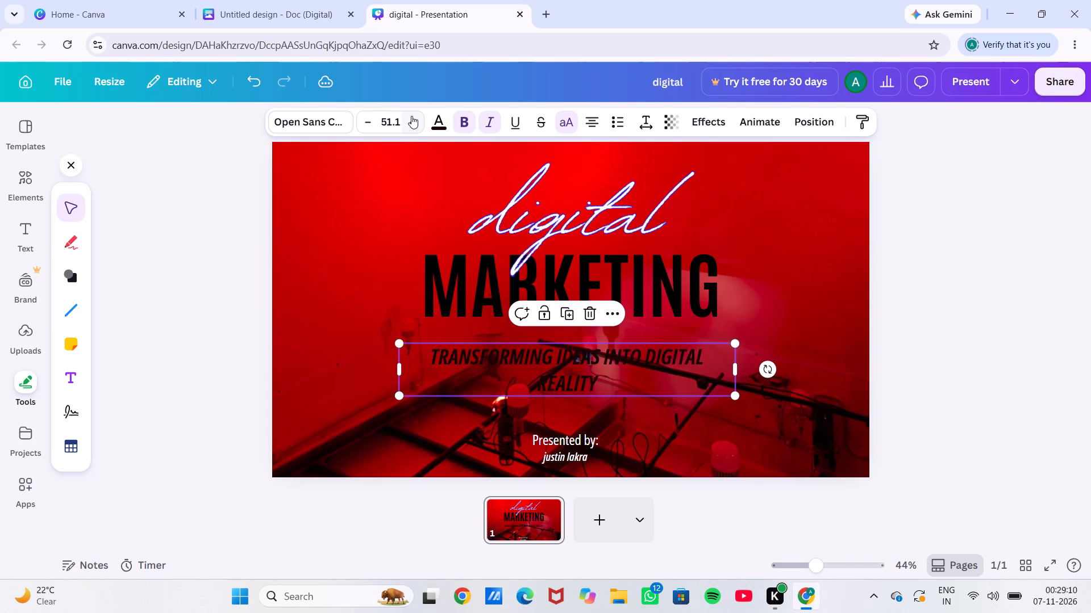
Reduce the font size of the "MARKETING" title further to 147.
click(556, 286)
click(569, 293)
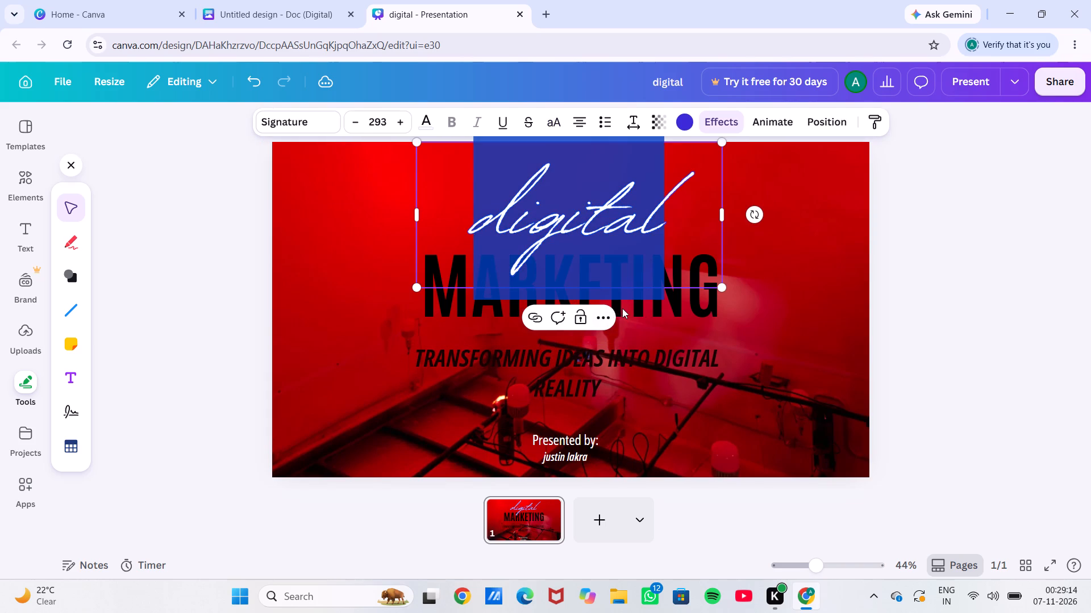
click(753, 306)
click(684, 300)
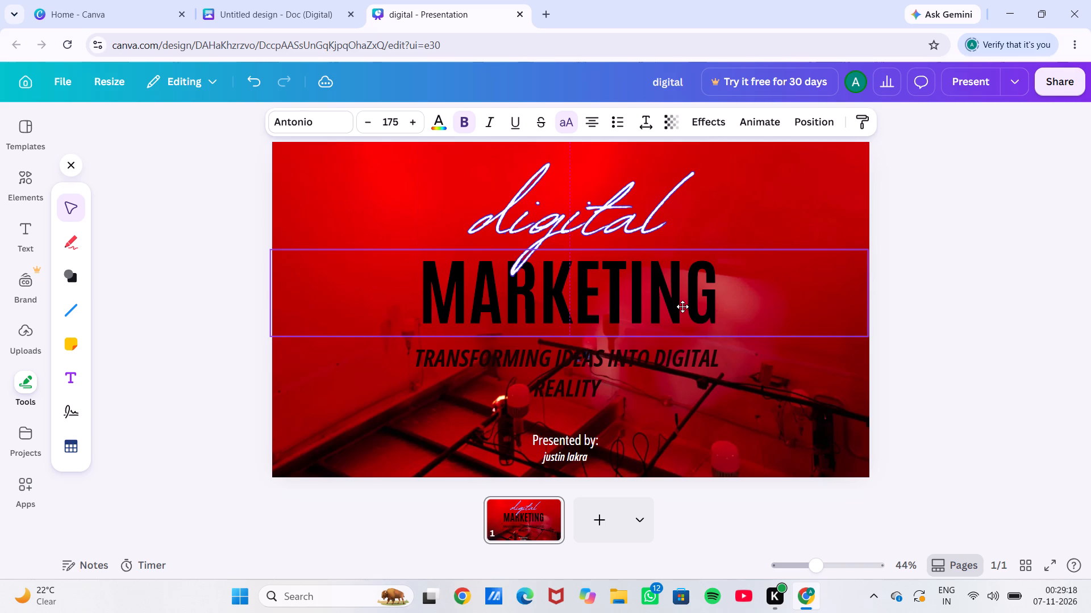
click(809, 266)
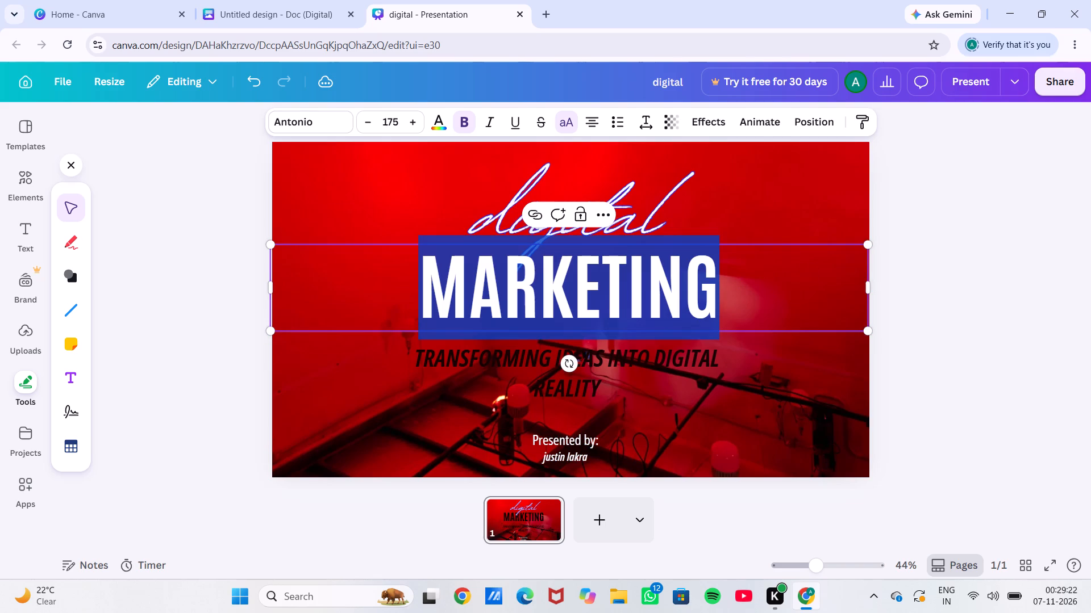
click(809, 266)
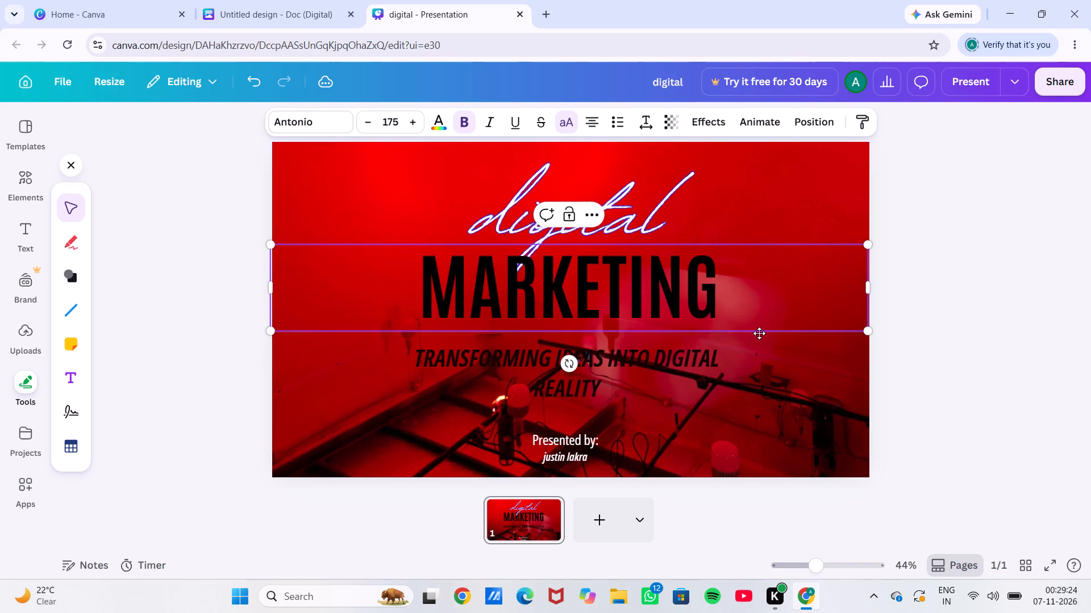
click(709, 289)
click(637, 293)
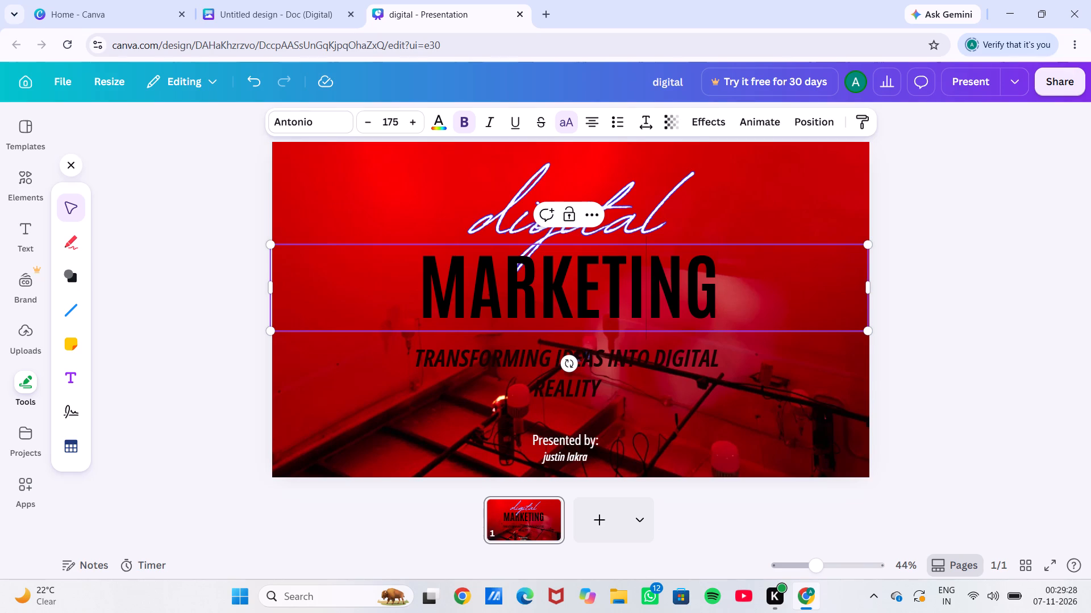
click(400, 285)
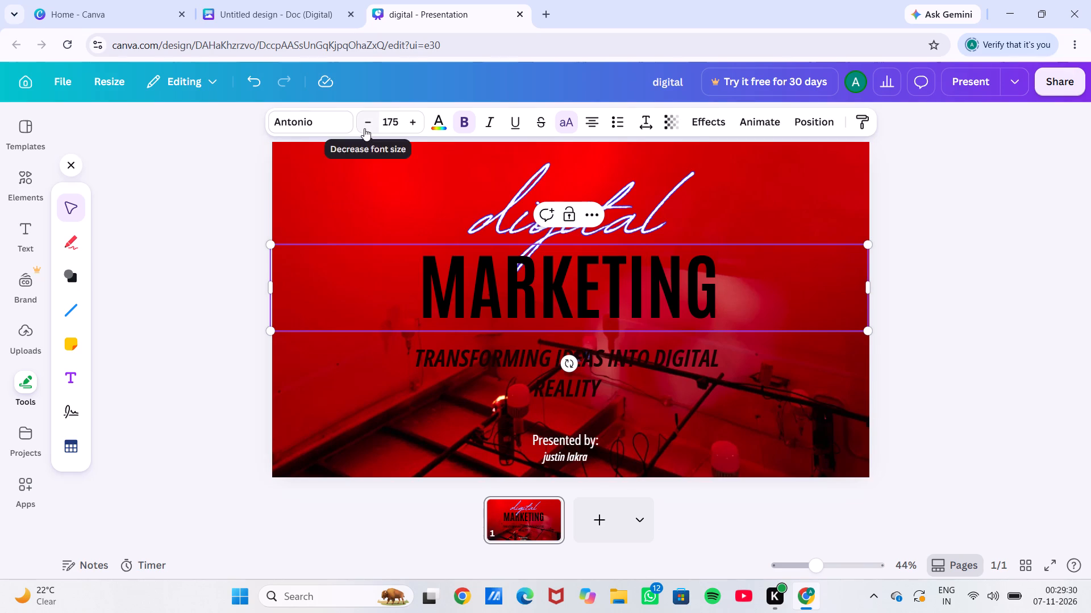
click(364, 128)
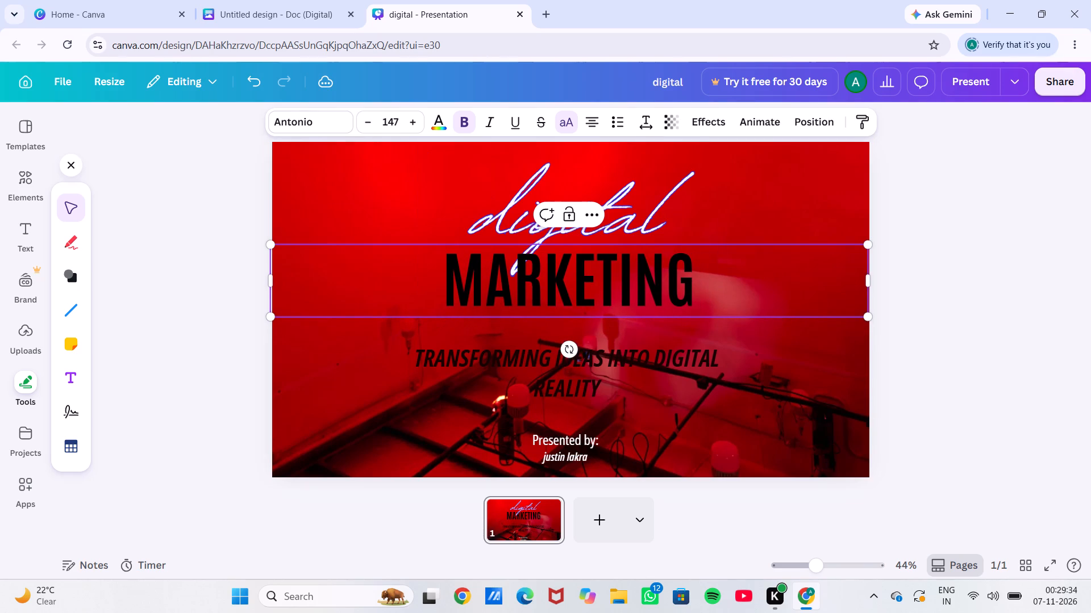
drag(558, 288, 553, 305)
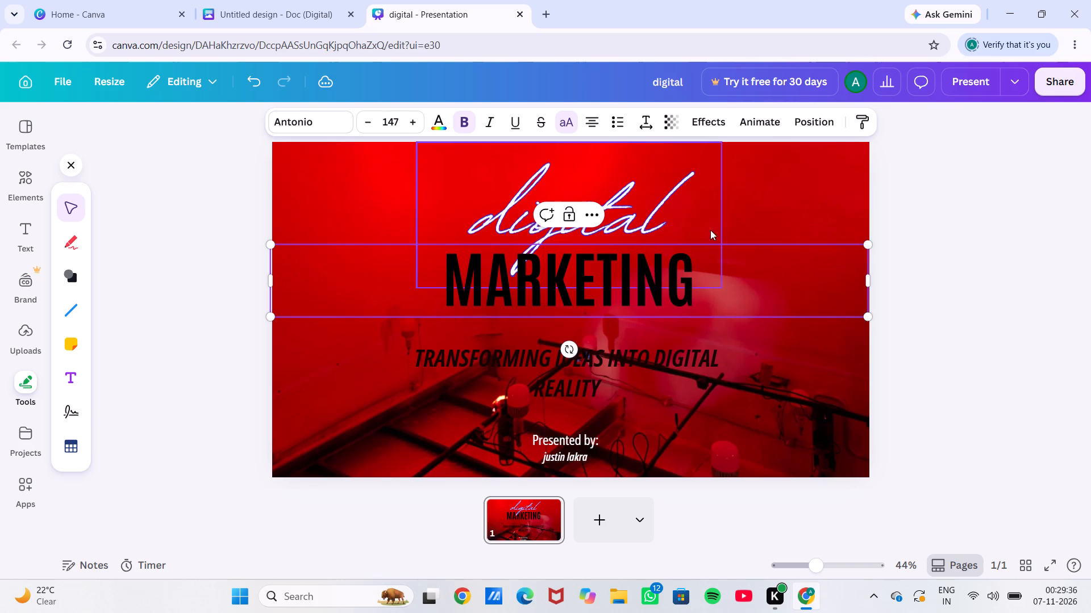
Scale the "digital" script title down proportionally to a font size of about 260.
click(731, 225)
click(660, 269)
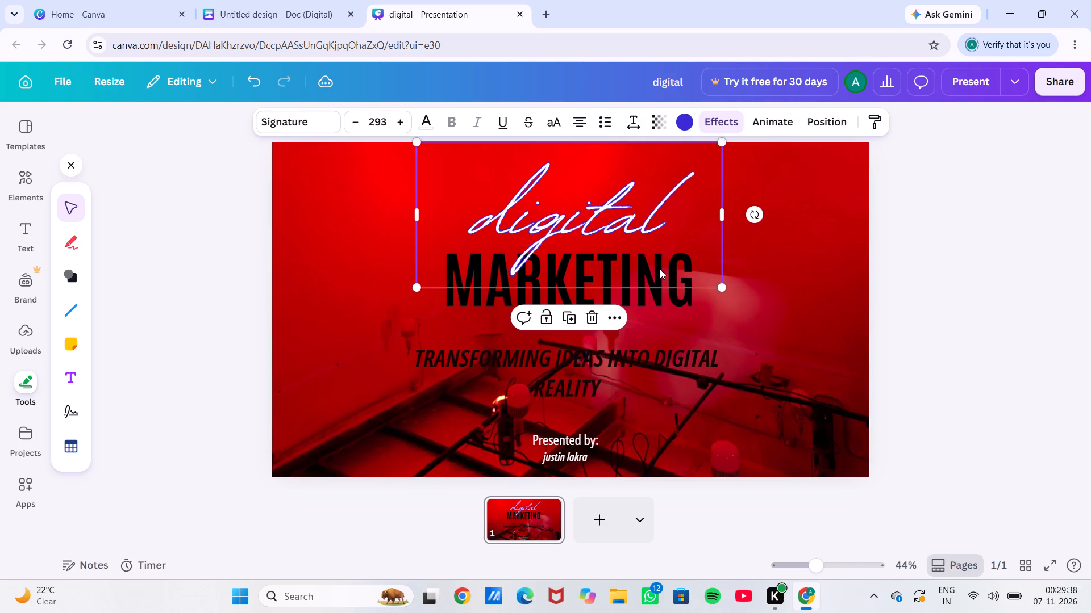
click(660, 288)
click(688, 239)
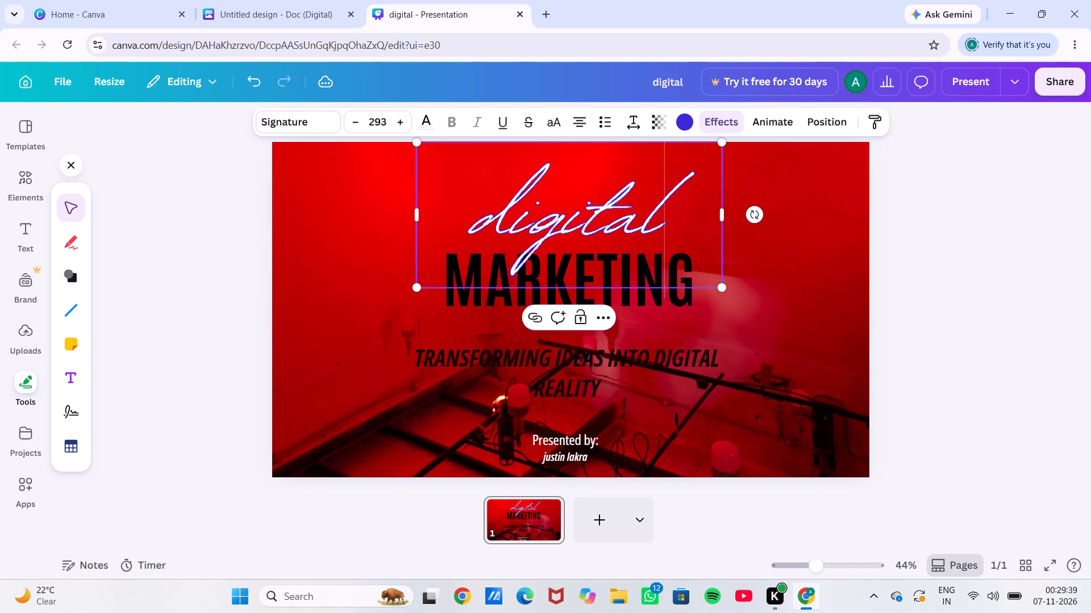
click(688, 239)
drag(667, 231, 667, 219)
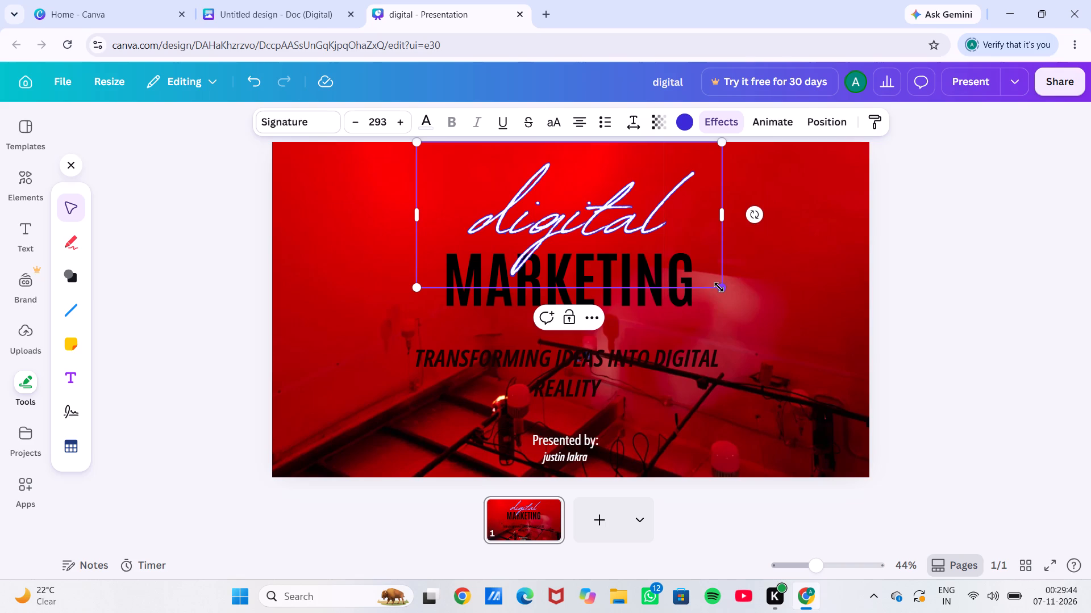
drag(719, 287, 708, 224)
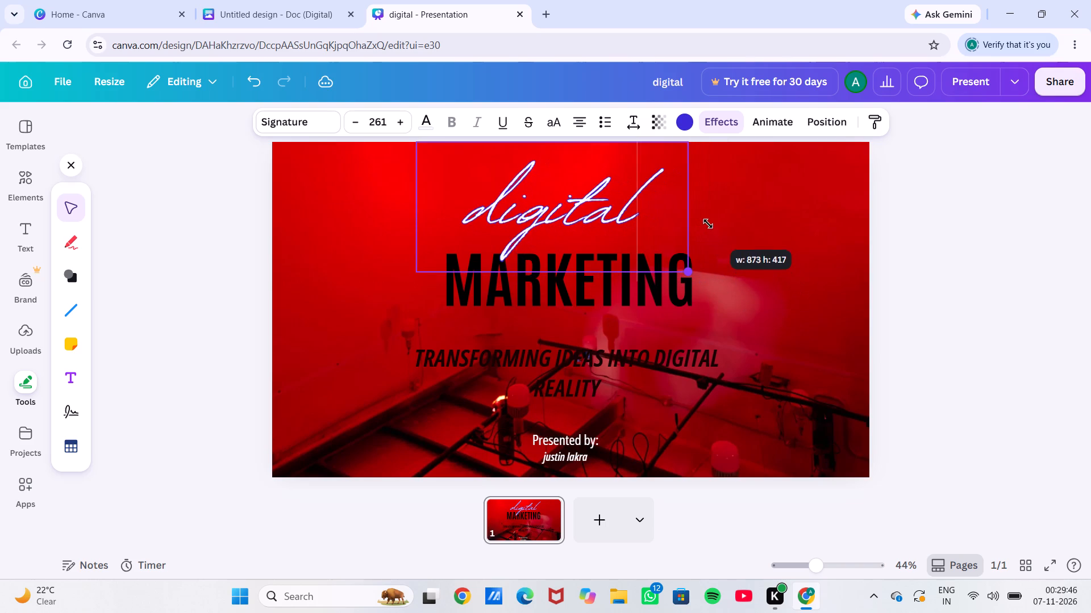
drag(708, 224, 707, 222)
Move the "digital" script up near the slide's top edge, roughly centred above "MARKETING" and clear of its letters.
click(574, 222)
drag(574, 222, 594, 224)
click(757, 246)
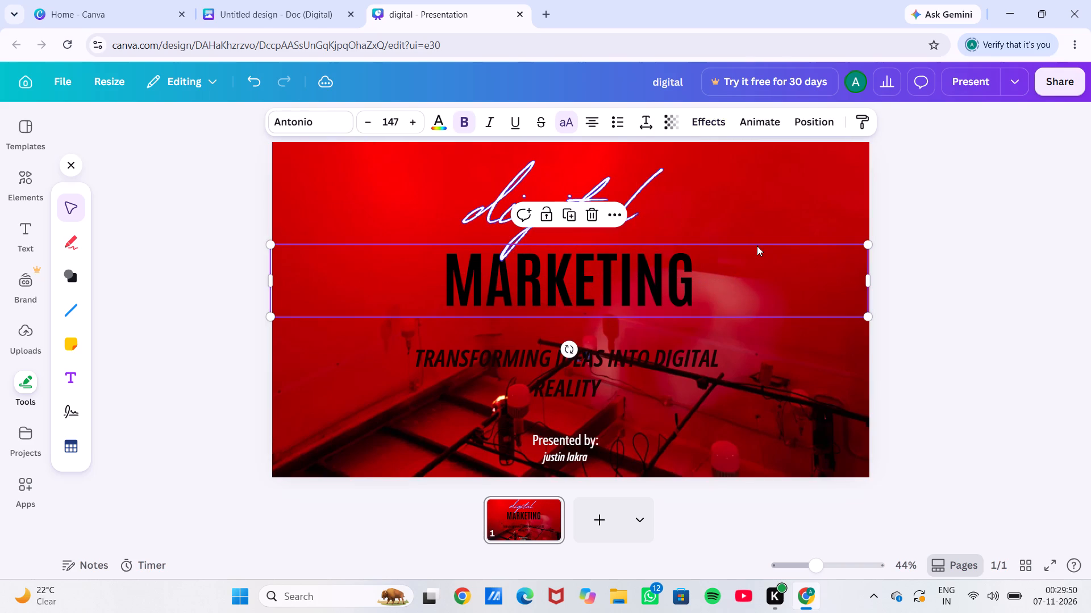
click(744, 195)
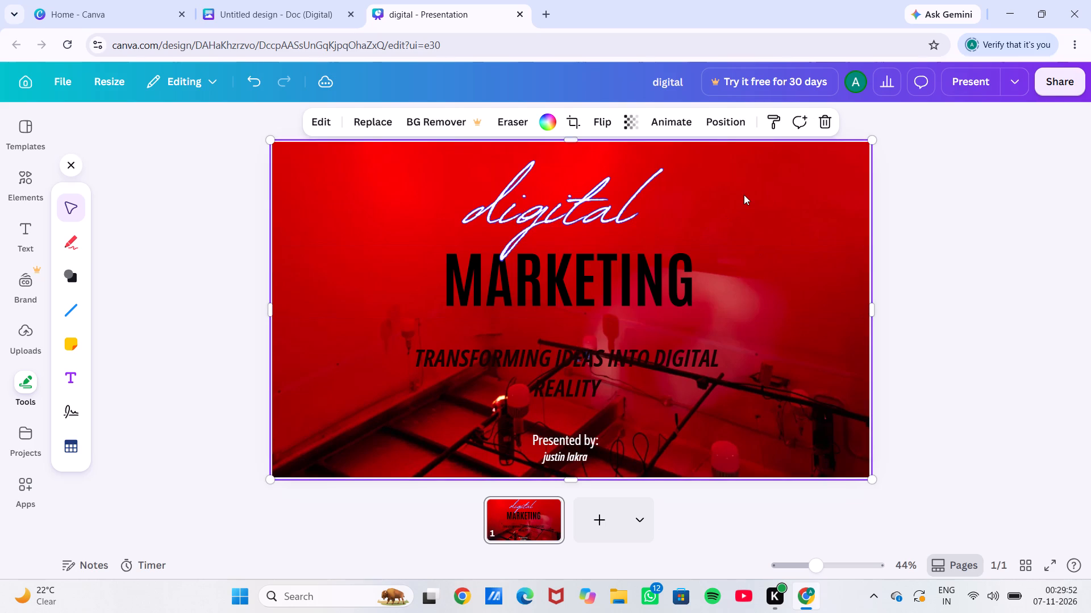
click(572, 211)
drag(572, 211, 598, 205)
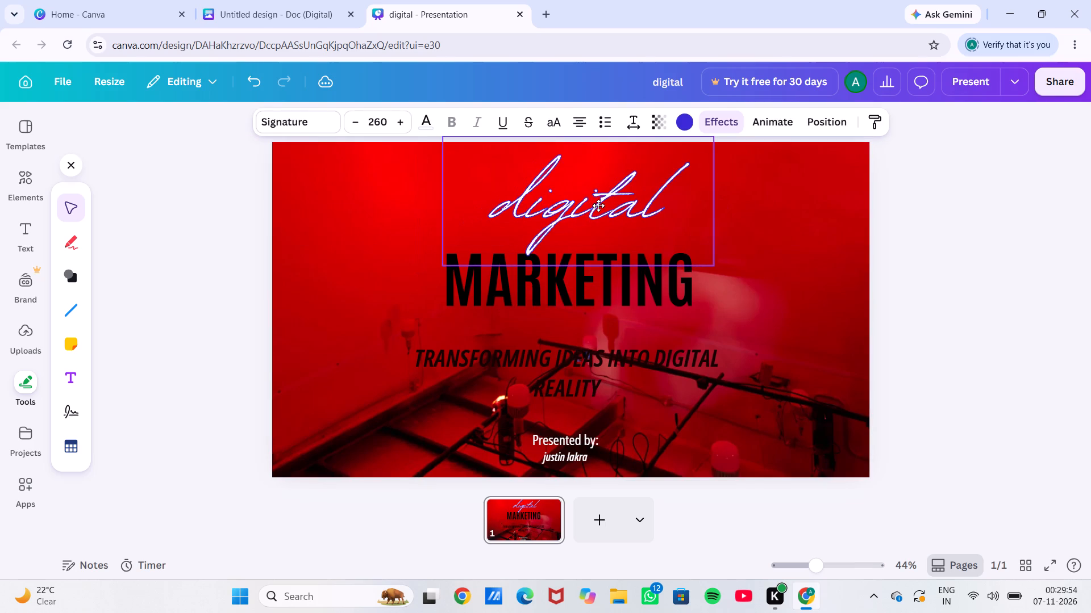
drag(598, 205, 590, 198)
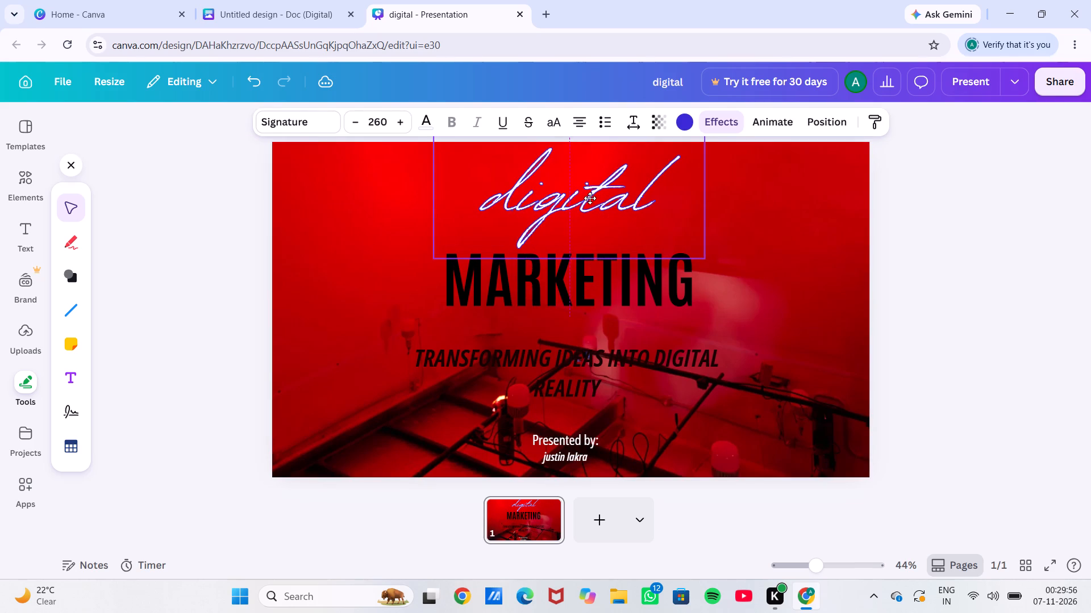
drag(590, 198, 589, 198)
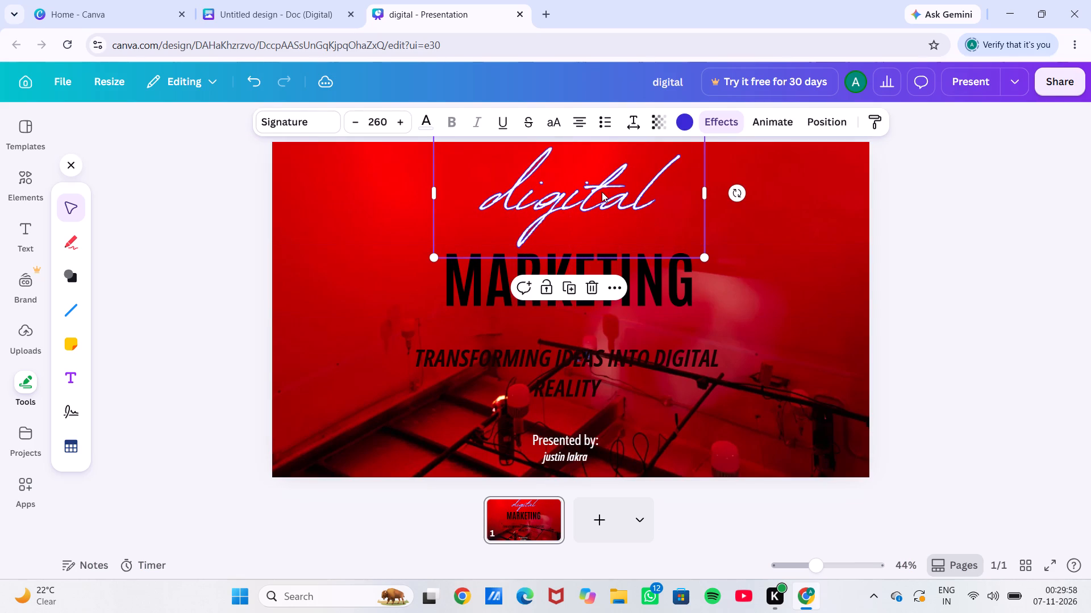
drag(601, 192, 590, 191)
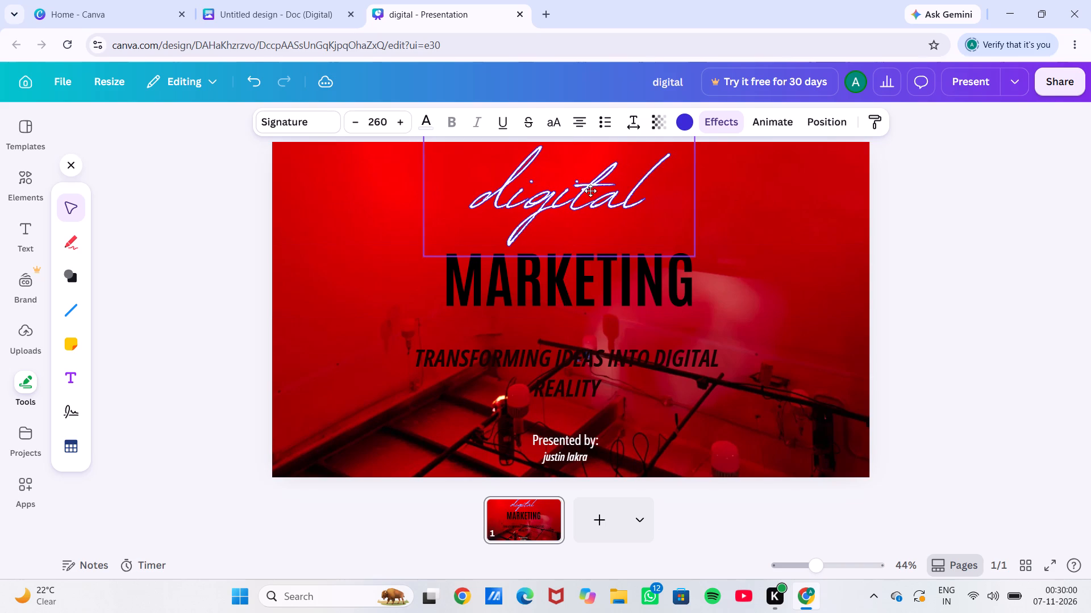
drag(590, 191, 596, 190)
click(756, 270)
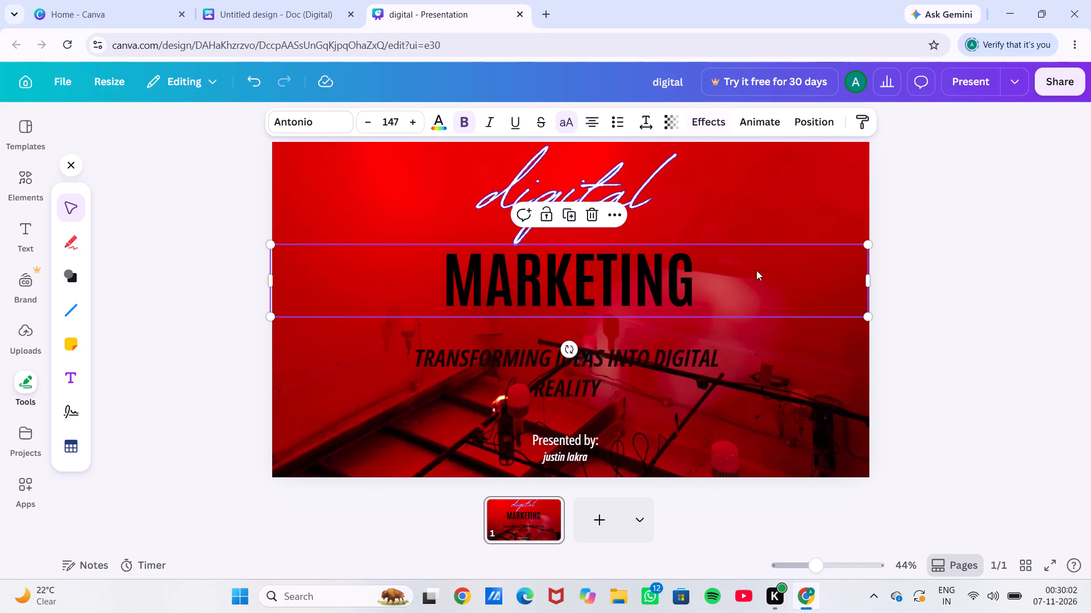
click(741, 411)
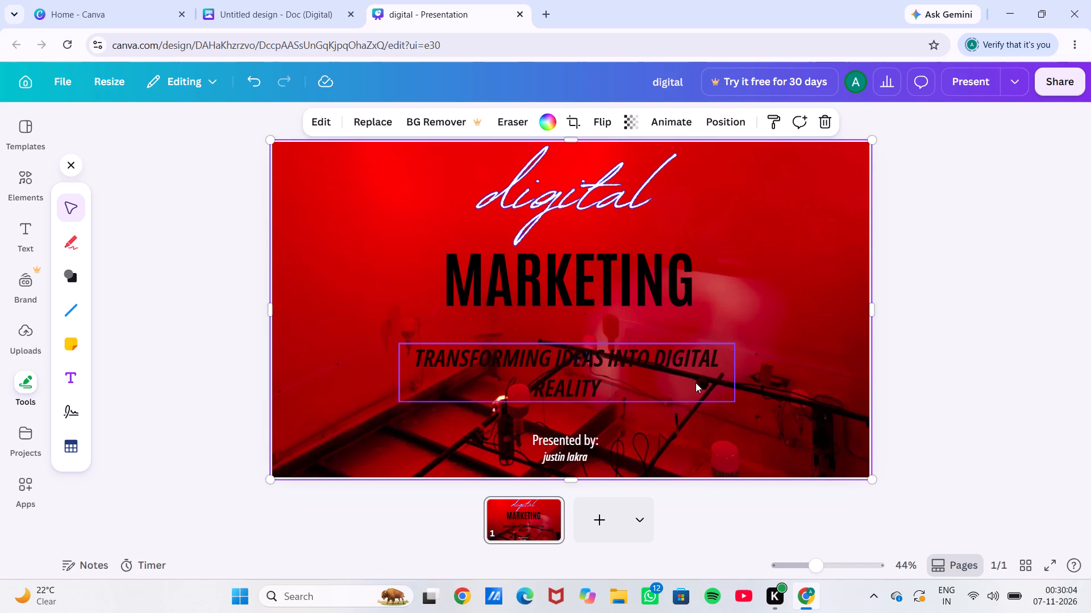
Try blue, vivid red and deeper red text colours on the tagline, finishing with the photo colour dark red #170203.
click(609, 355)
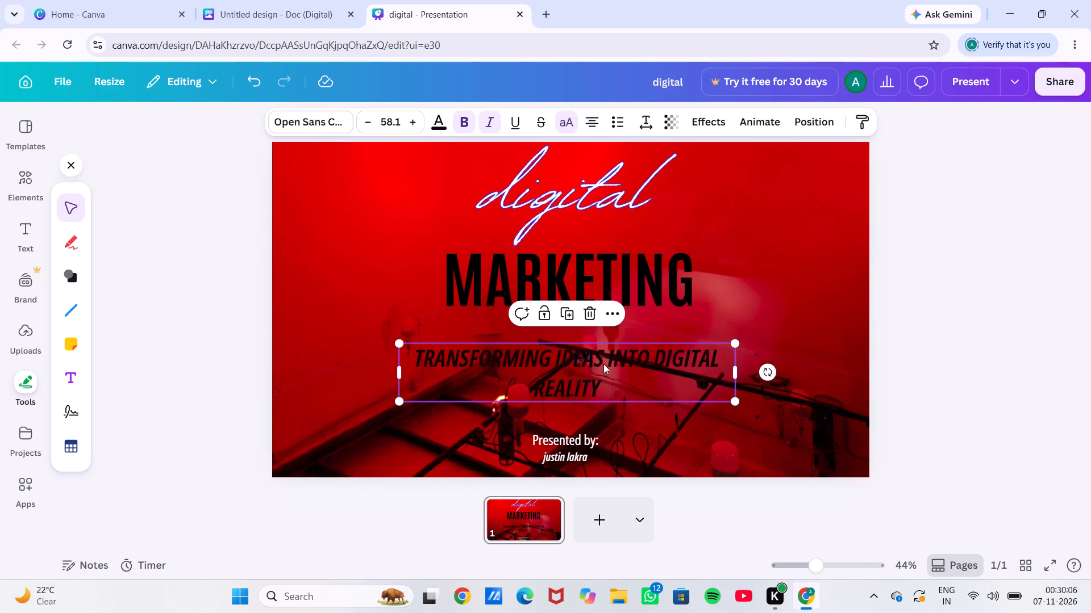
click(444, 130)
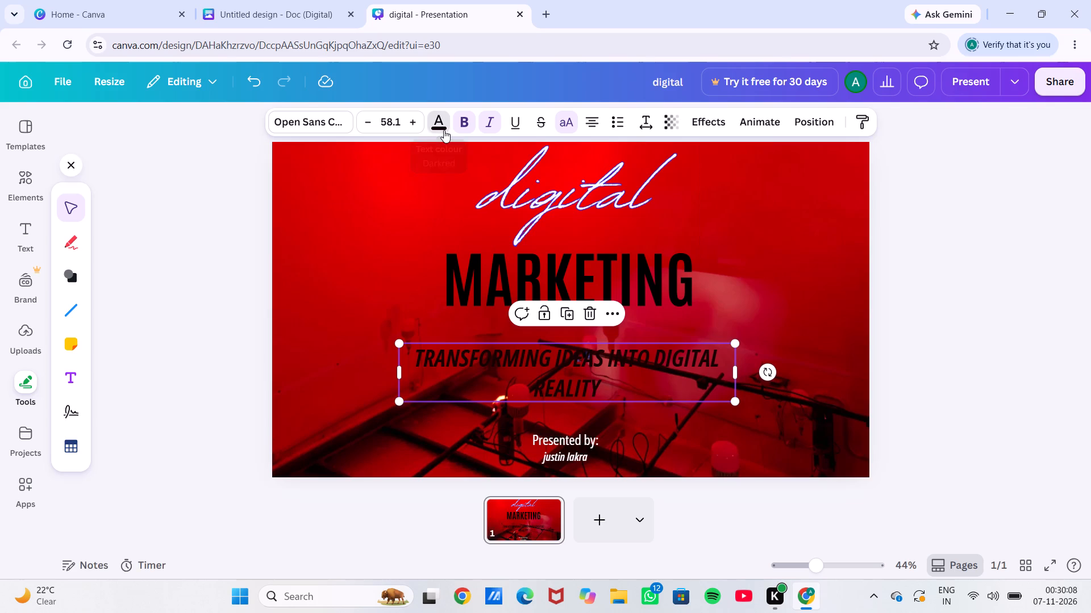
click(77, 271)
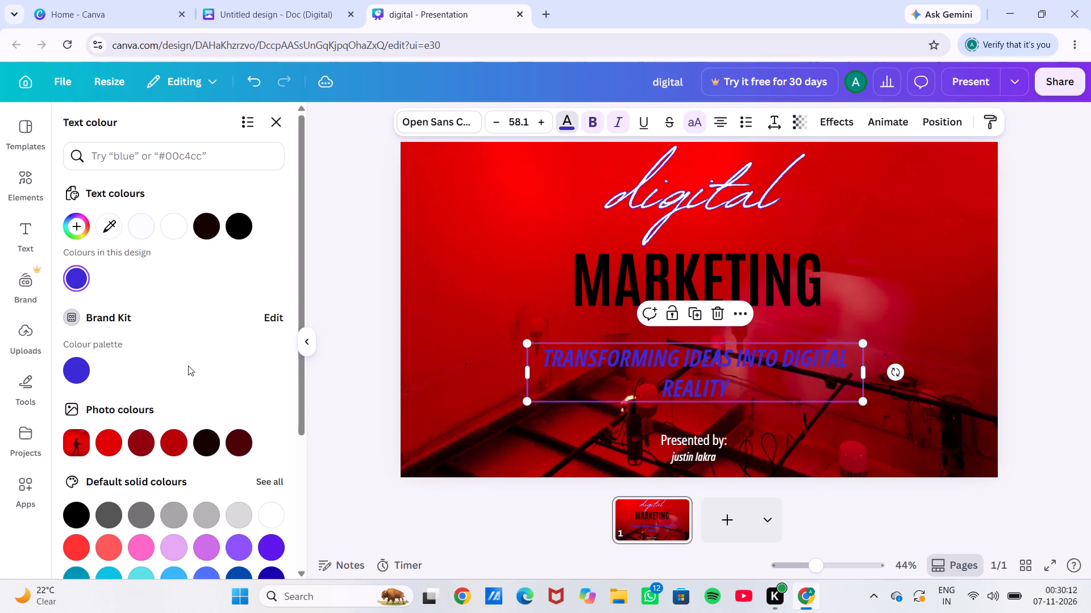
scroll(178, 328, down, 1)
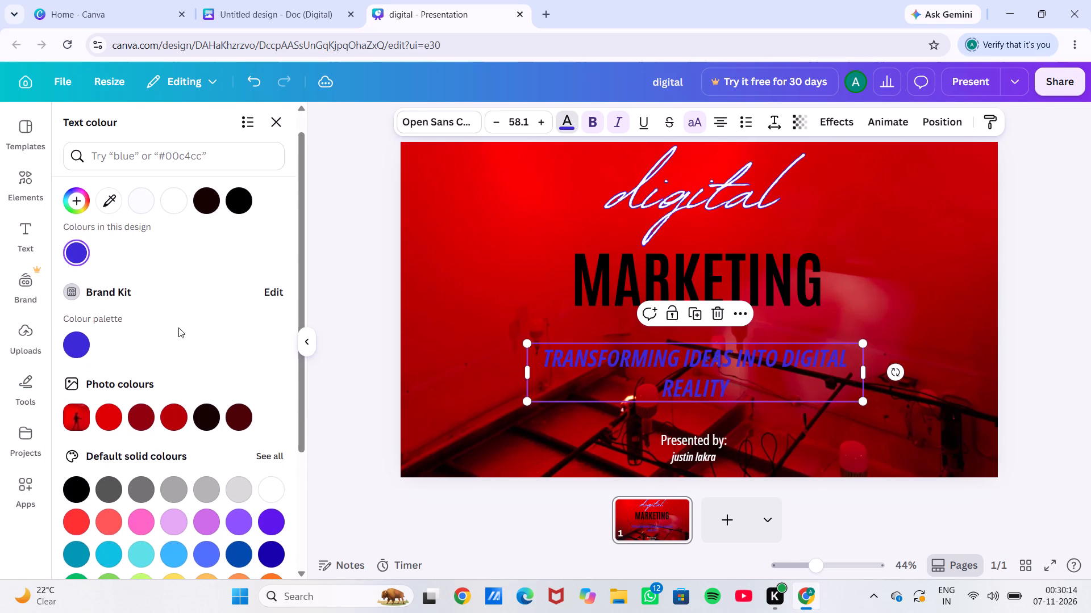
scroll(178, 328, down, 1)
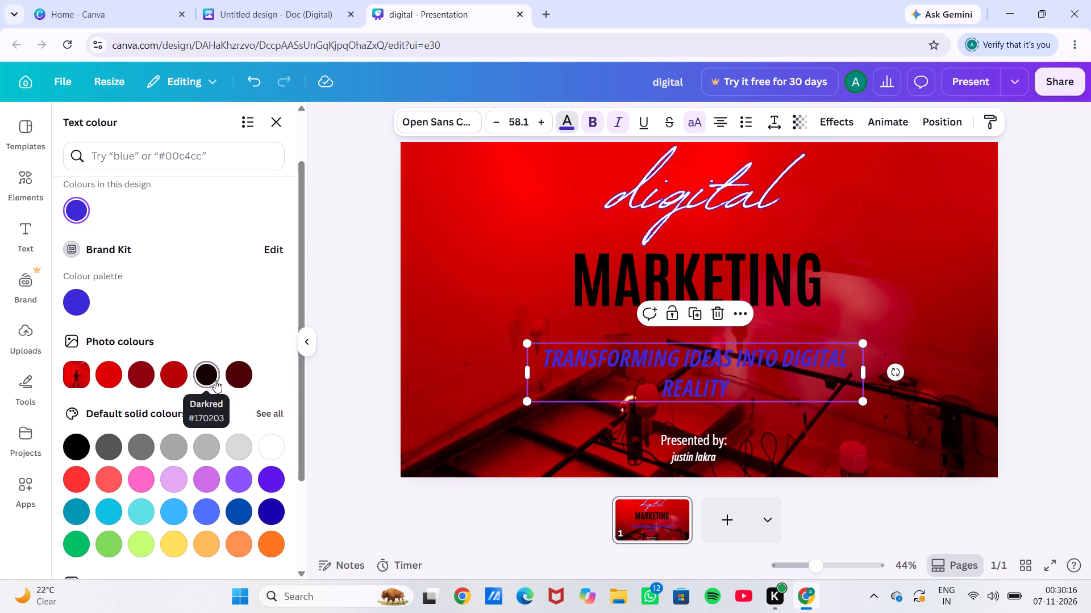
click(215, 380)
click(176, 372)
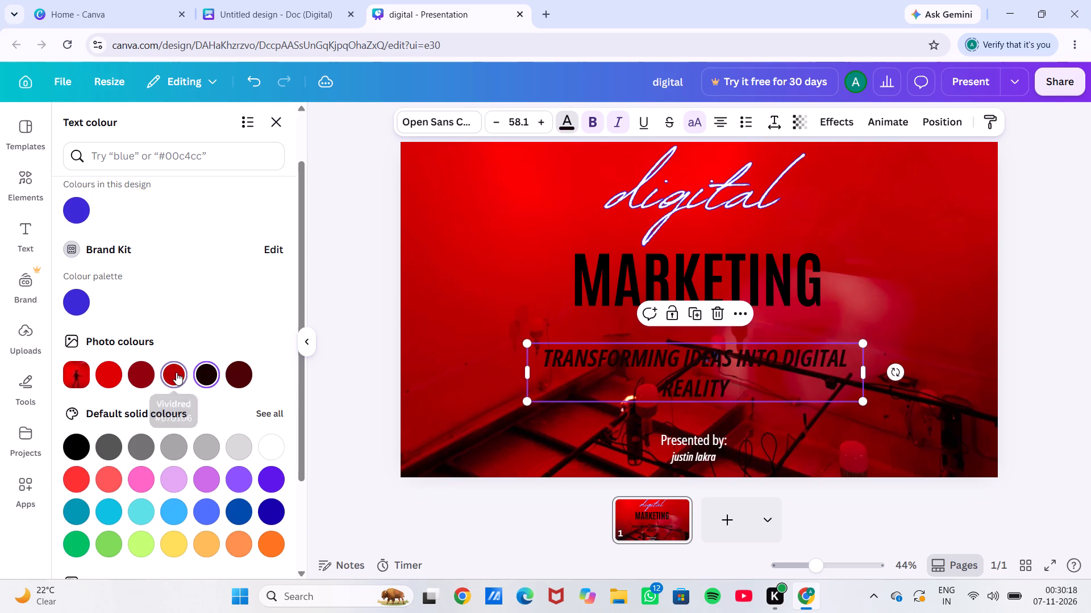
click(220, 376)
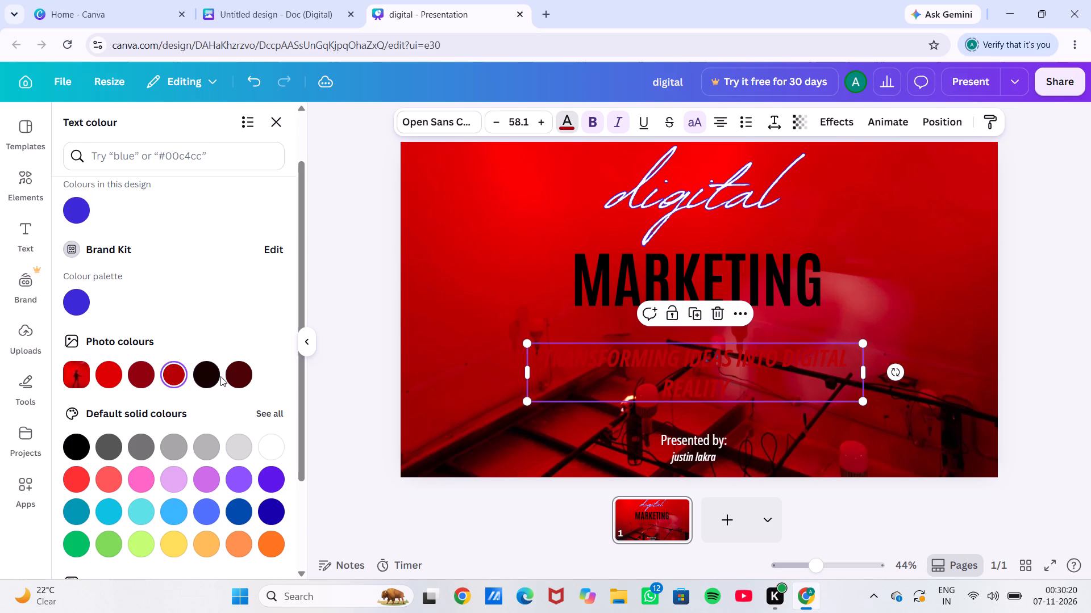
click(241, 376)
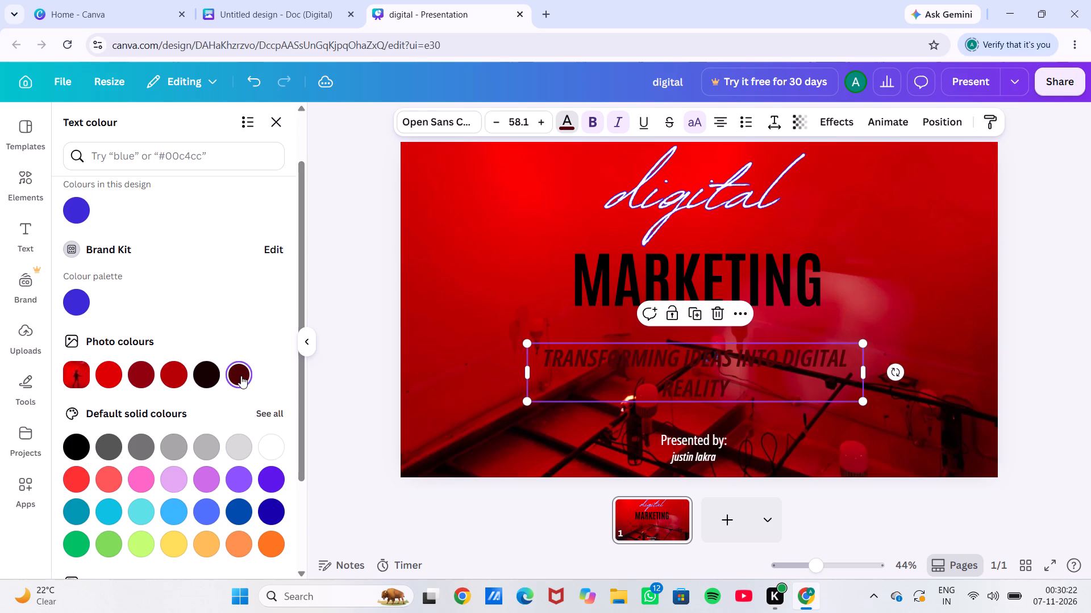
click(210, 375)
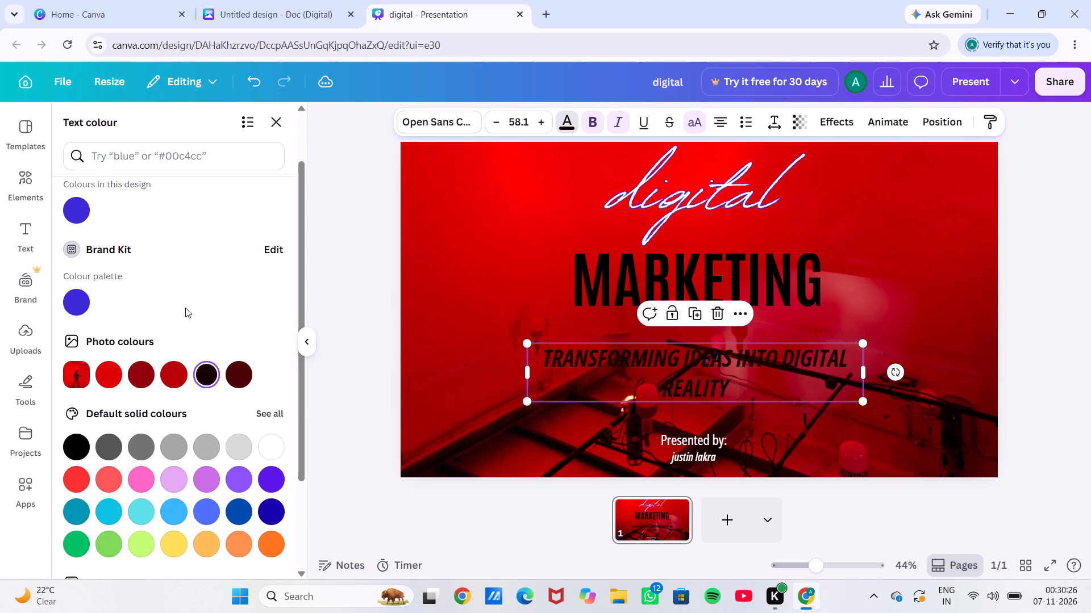
Set the tagline's text colour to the custom bright green #48CC33 and deselect it.
scroll(185, 308, up, 2)
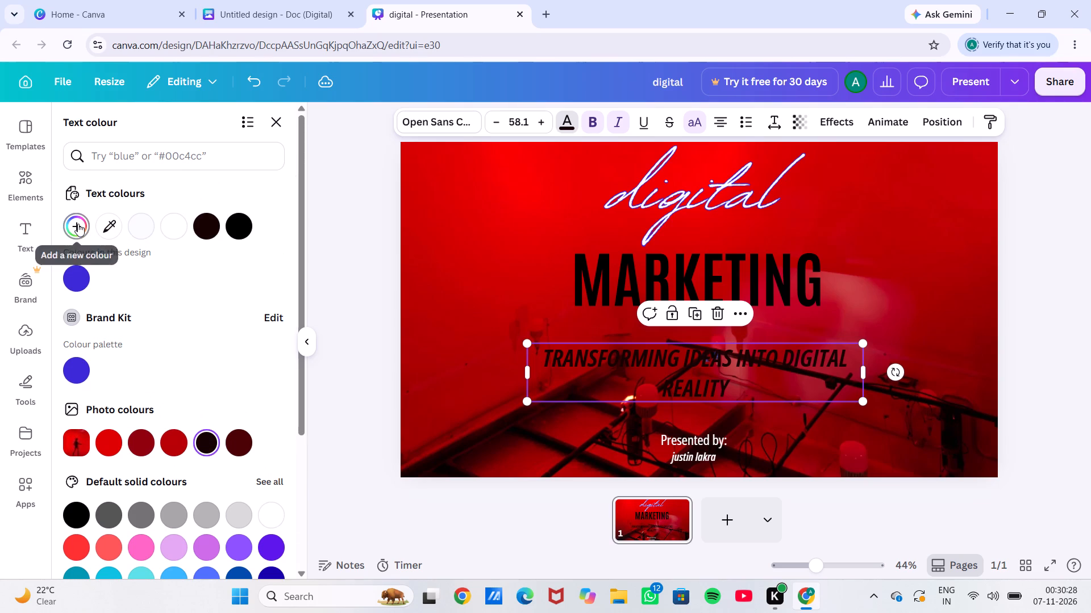
click(78, 224)
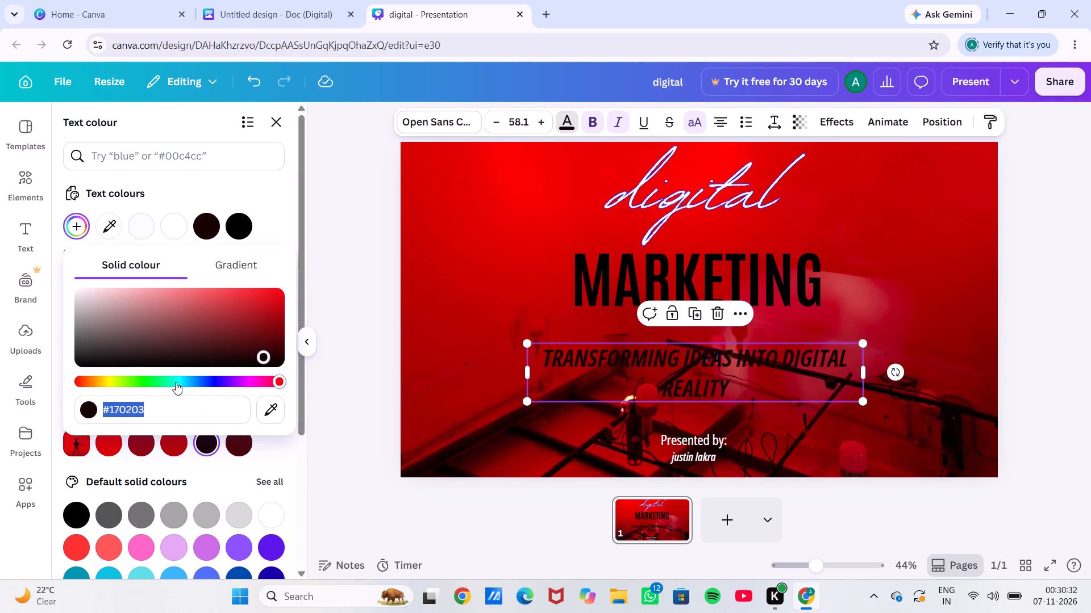
click(141, 380)
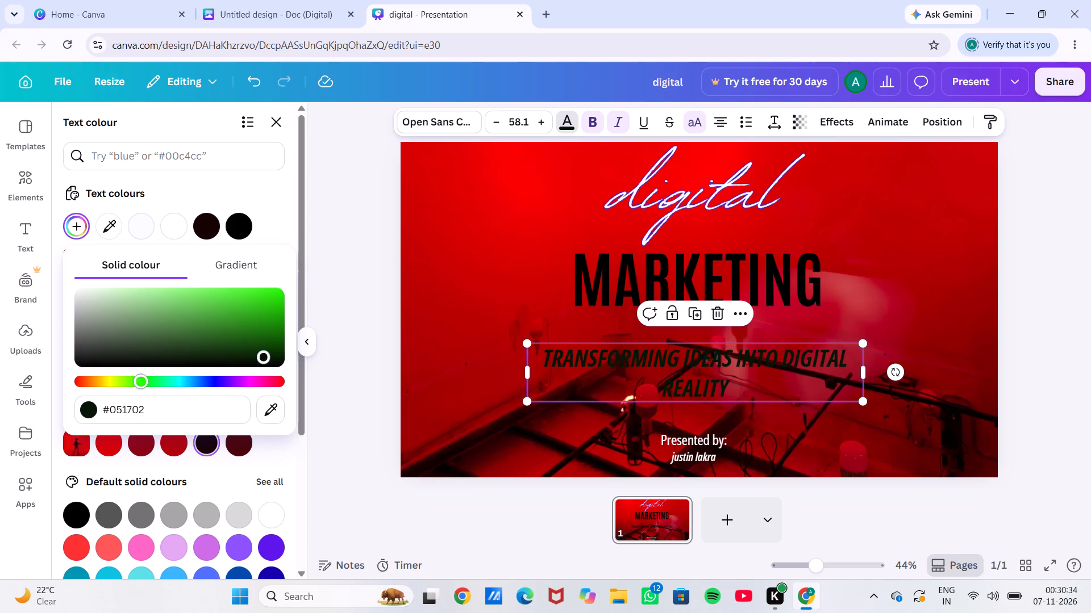
click(232, 304)
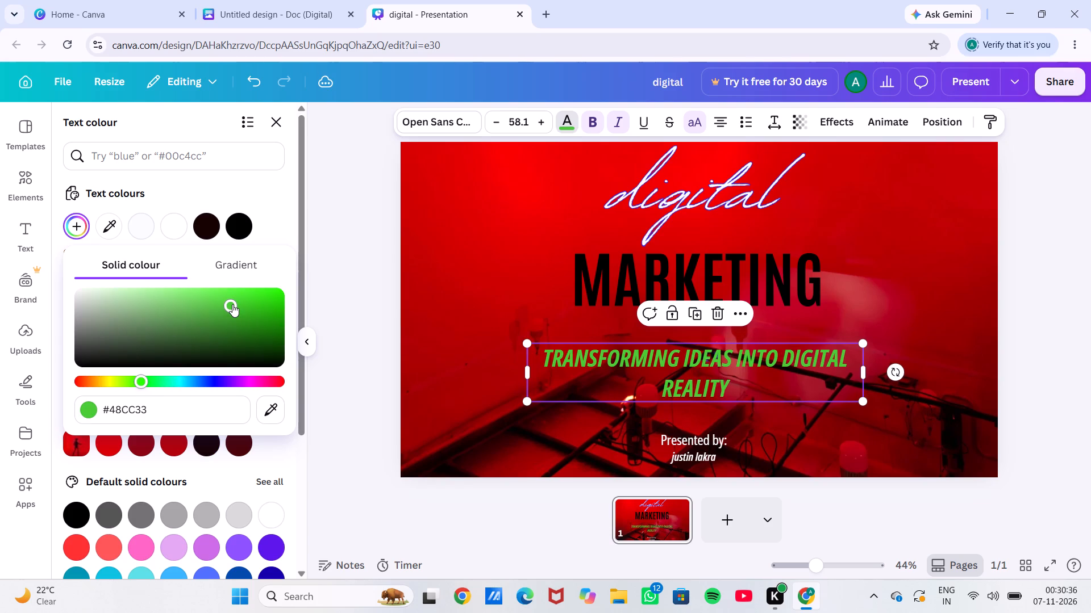
click(449, 384)
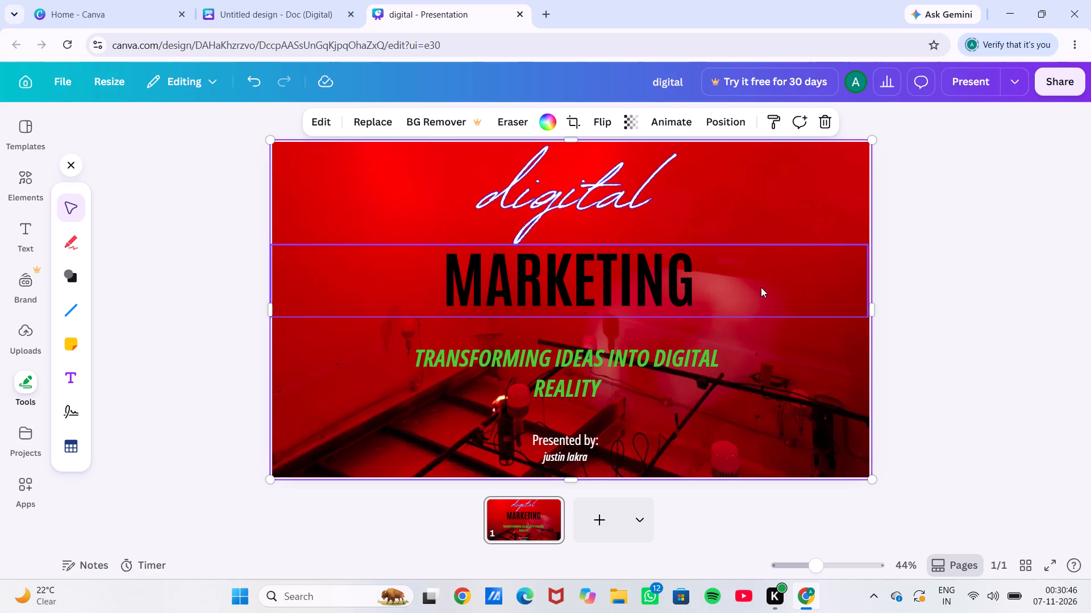
click(778, 219)
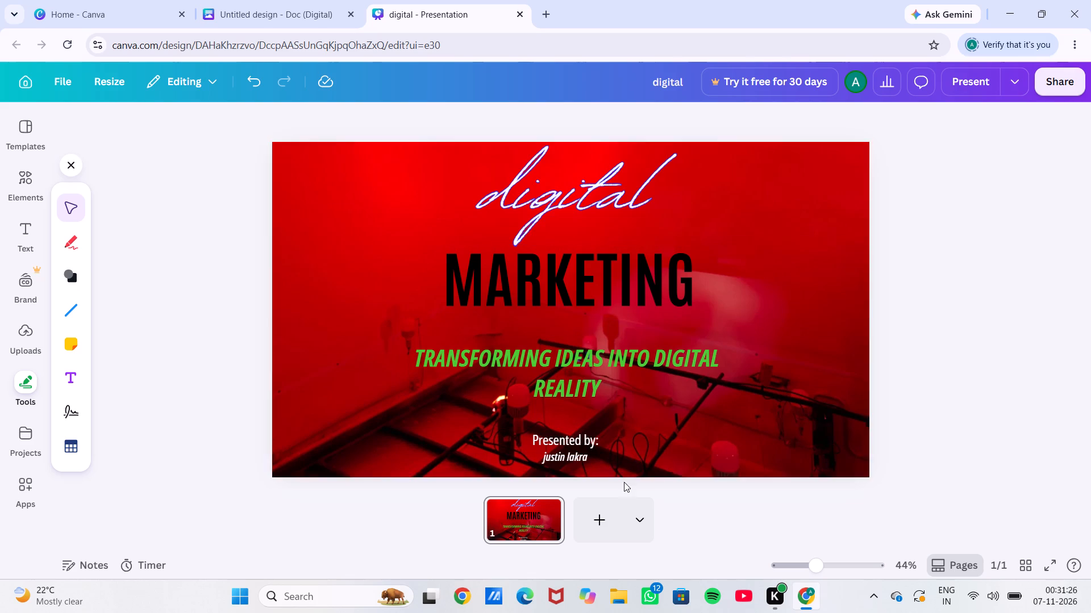
Add a second page and apply the "Introduction" layout from the Red and Black Bold Modern Digital Marketing Presentation template.
click(601, 511)
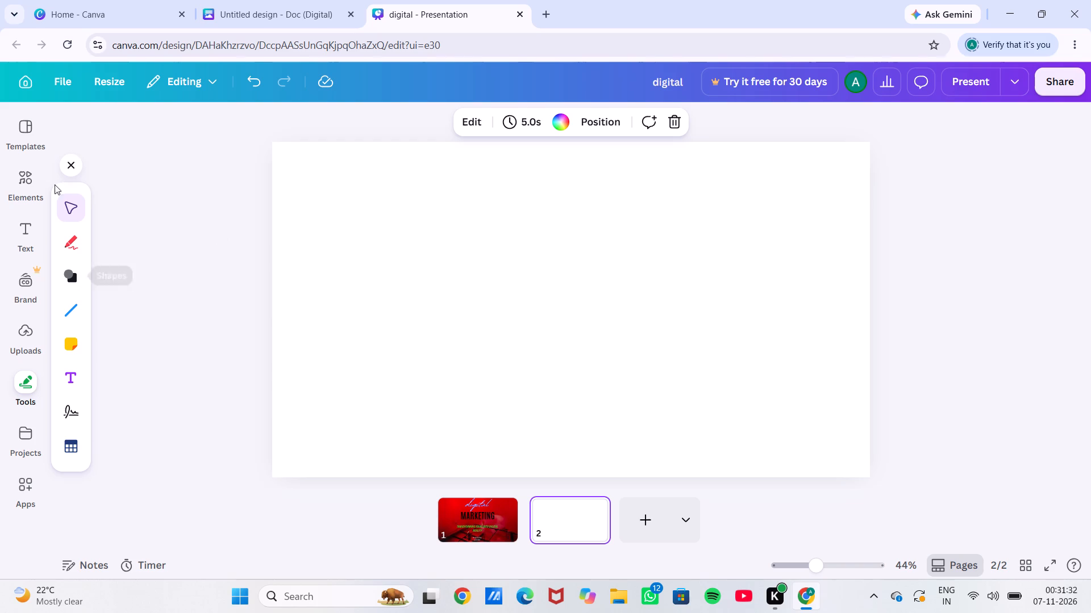
click(32, 136)
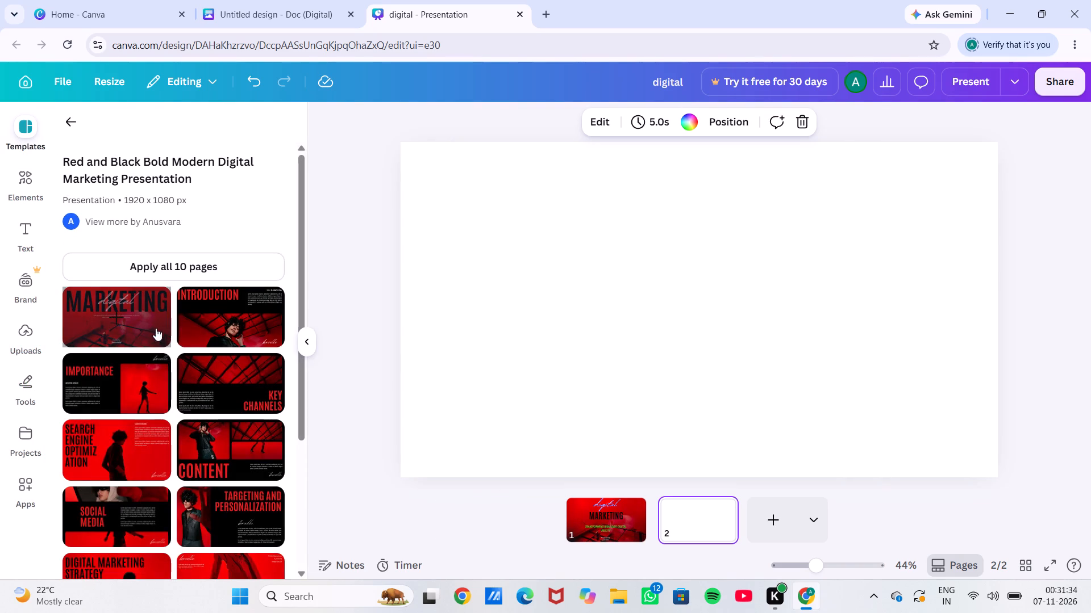
click(238, 317)
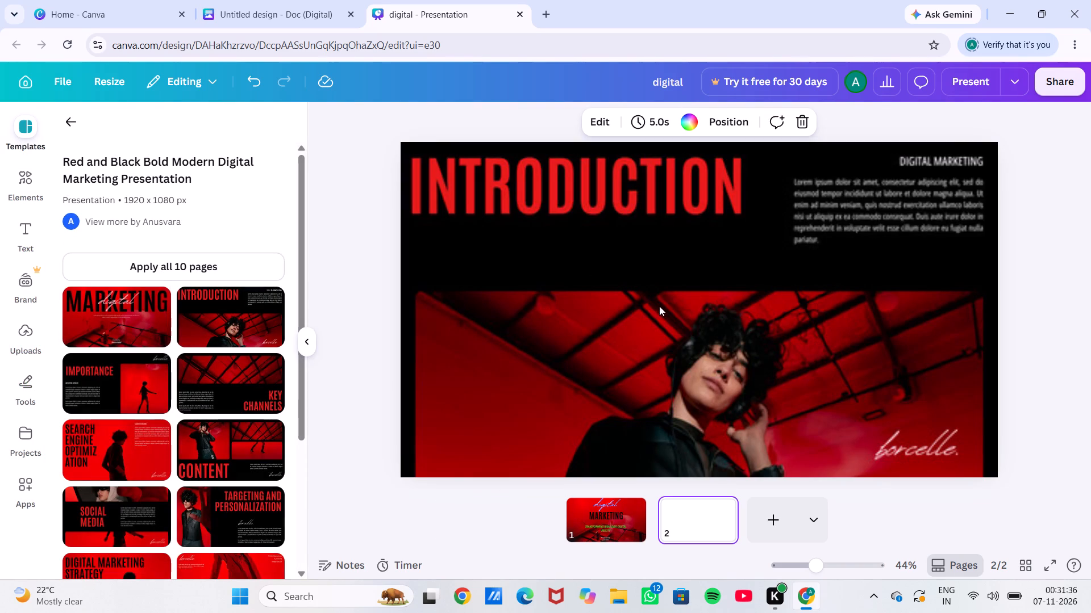
click(684, 350)
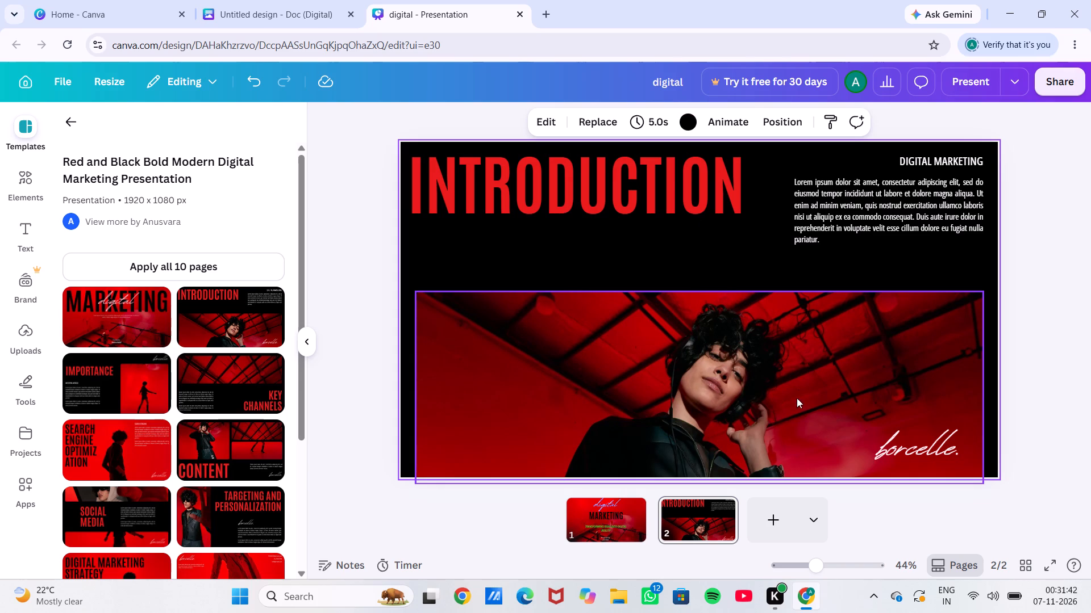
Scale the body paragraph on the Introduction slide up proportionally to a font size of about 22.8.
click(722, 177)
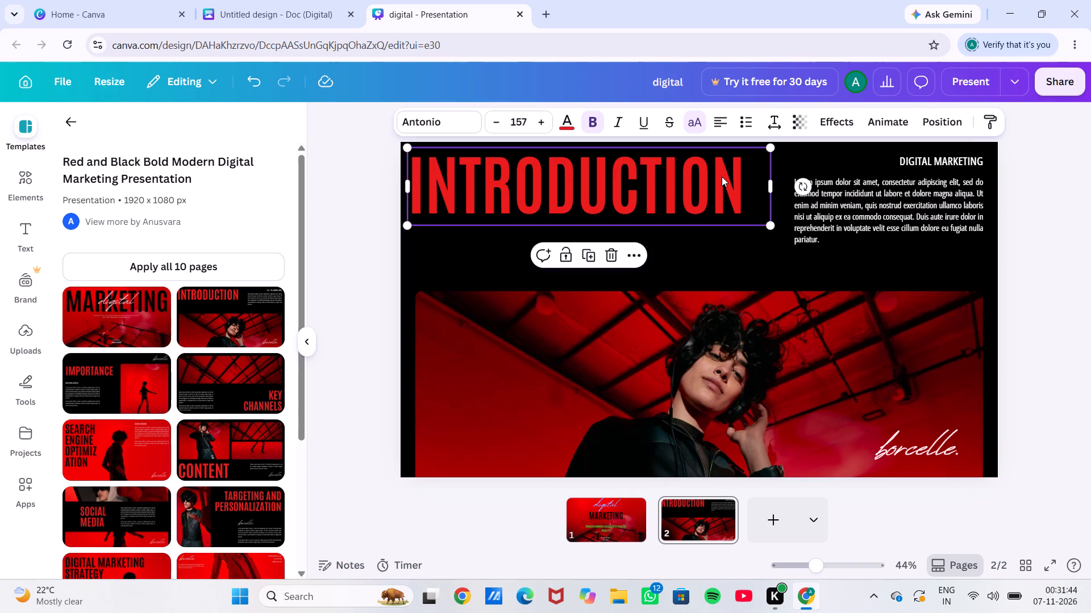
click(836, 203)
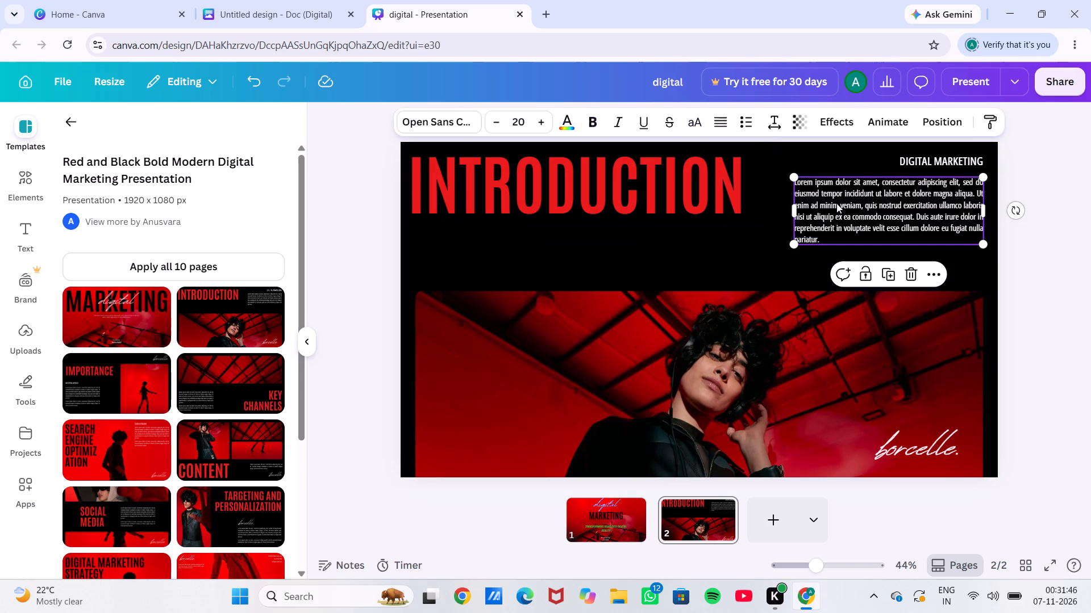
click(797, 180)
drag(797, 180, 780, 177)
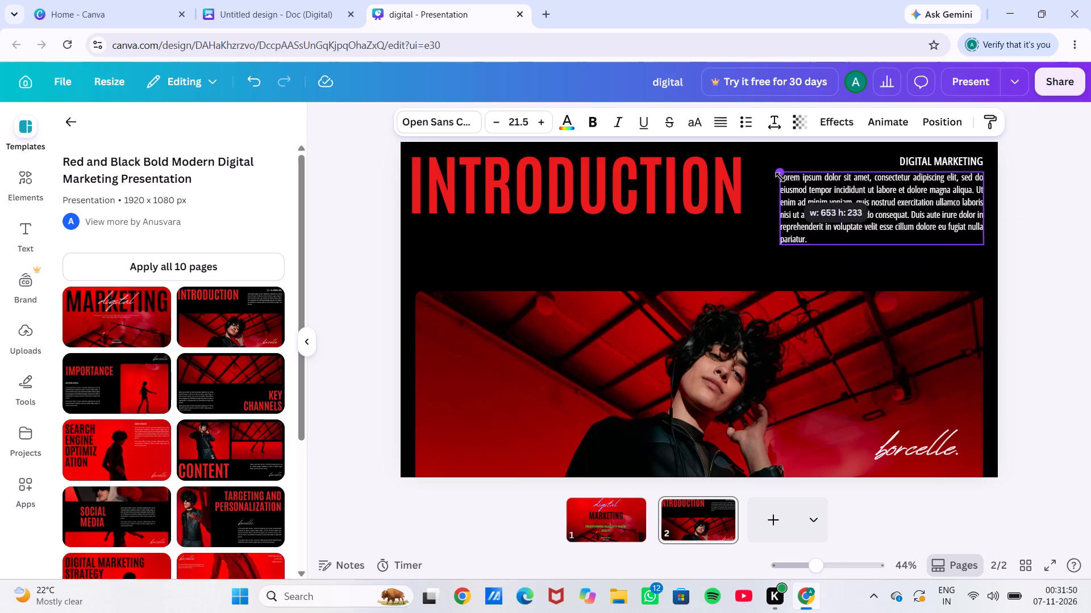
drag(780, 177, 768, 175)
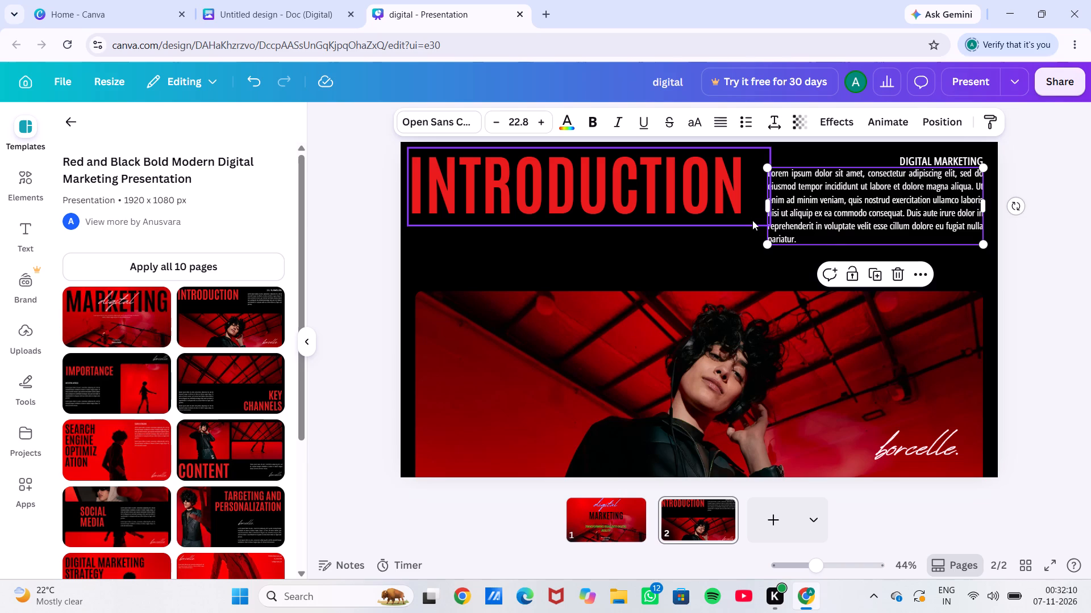
Delete the lorem ipsum body paragraph beneath the "DIGITAL MARKETING" label.
click(797, 236)
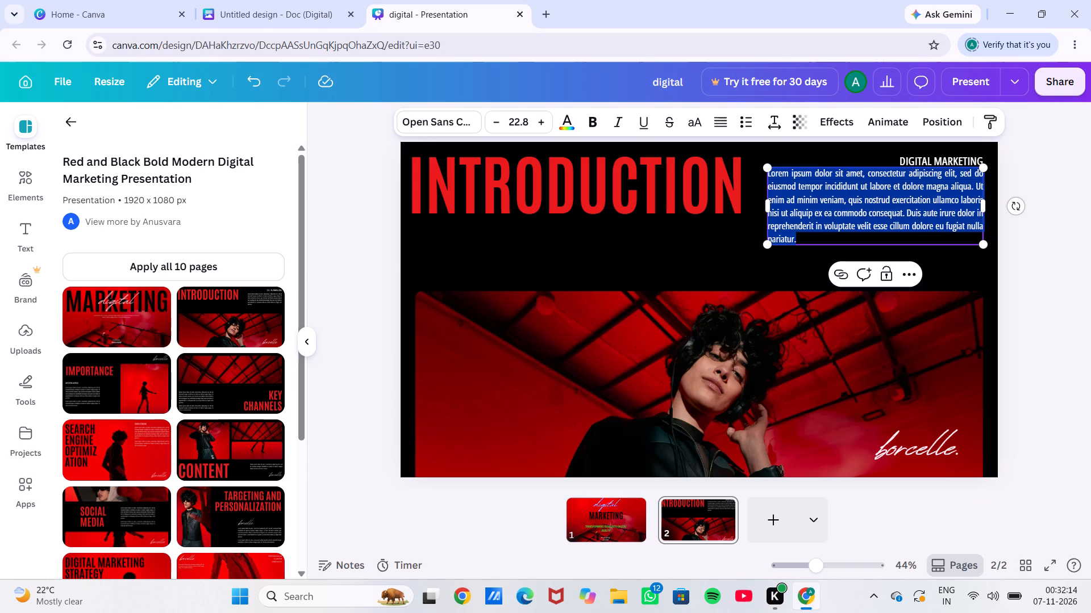
key(BackSpace)
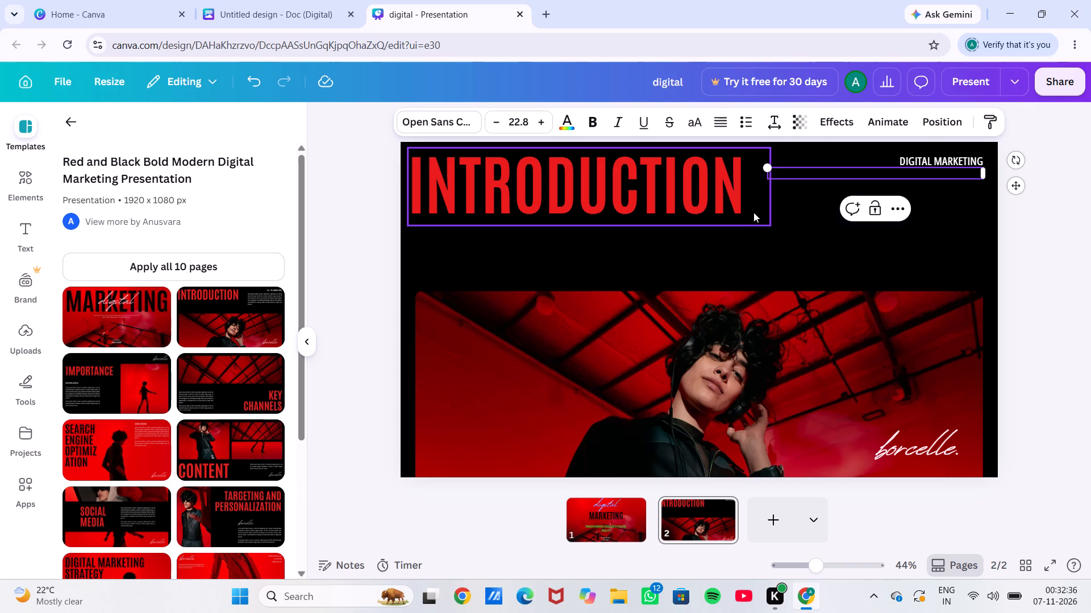
click(753, 212)
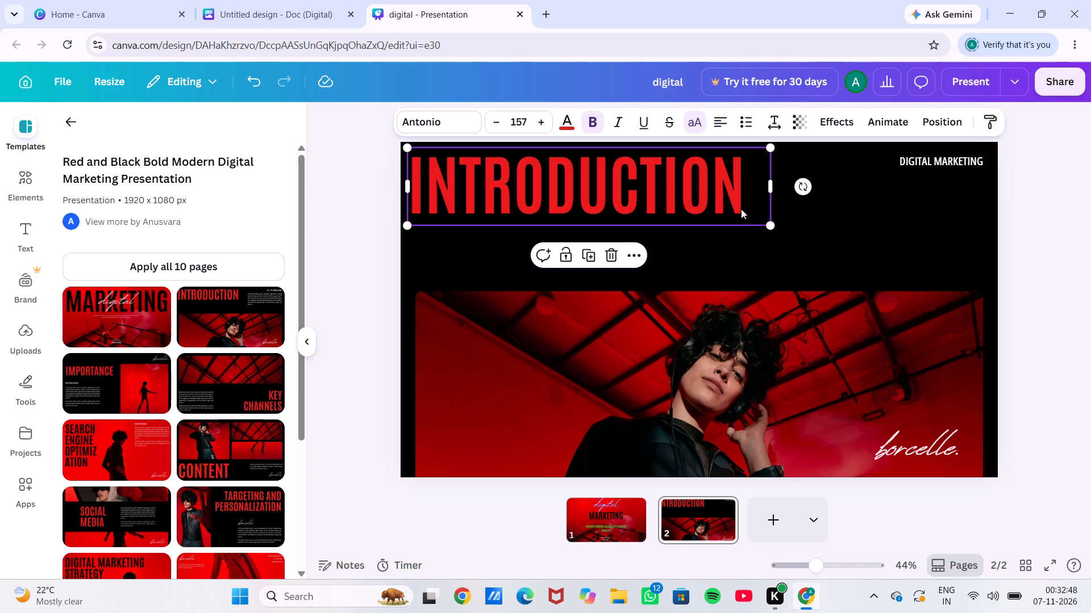
click(741, 209)
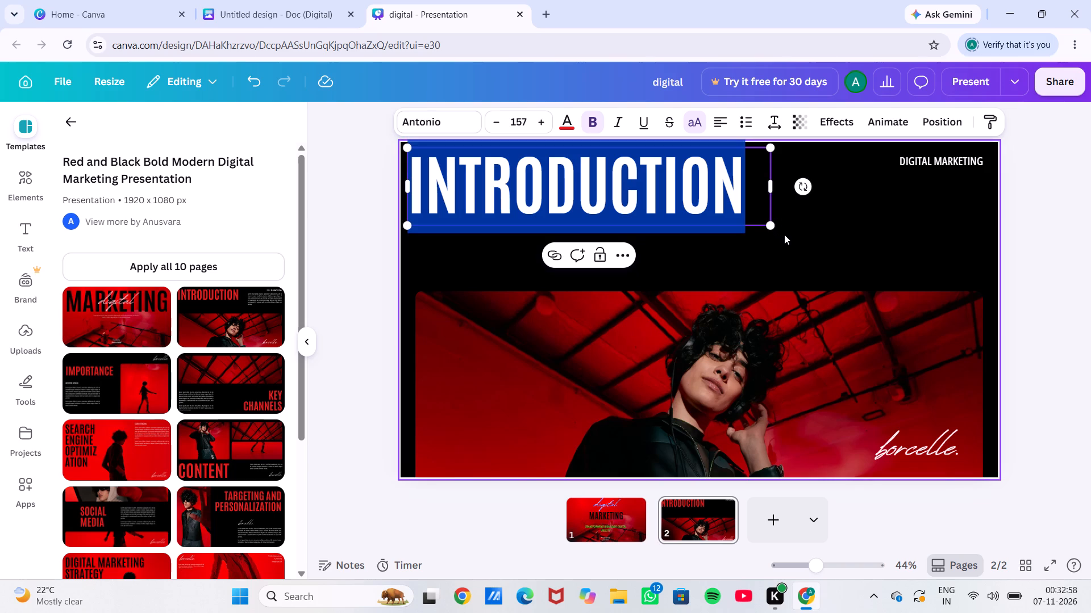
Move the small "DIGITAL MARKETING" label slightly left and a little lower, keeping it beside the "INTRODUCTION" title.
click(909, 158)
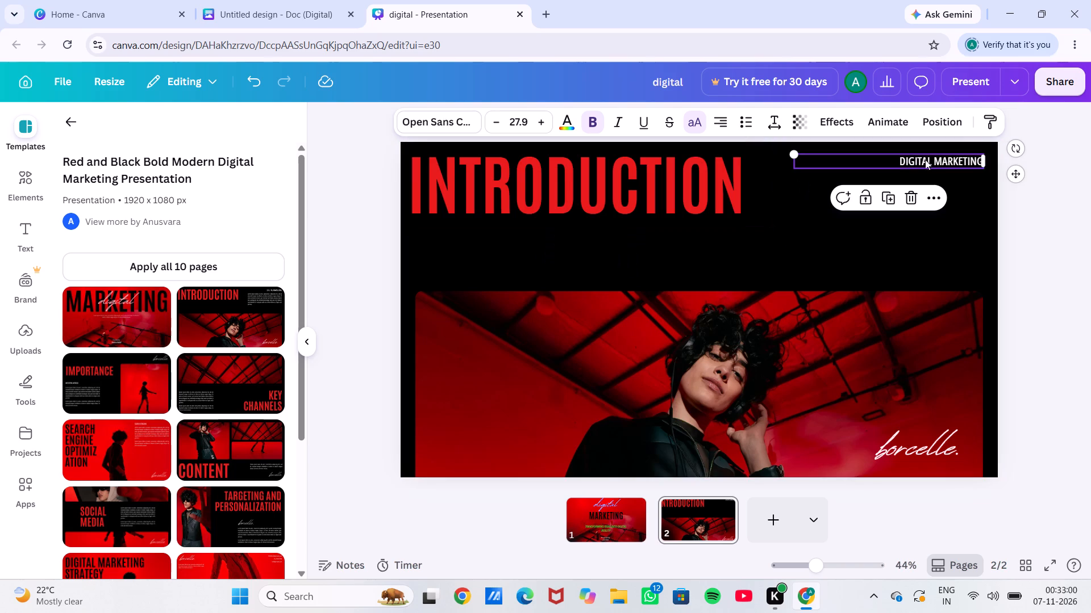
click(897, 158)
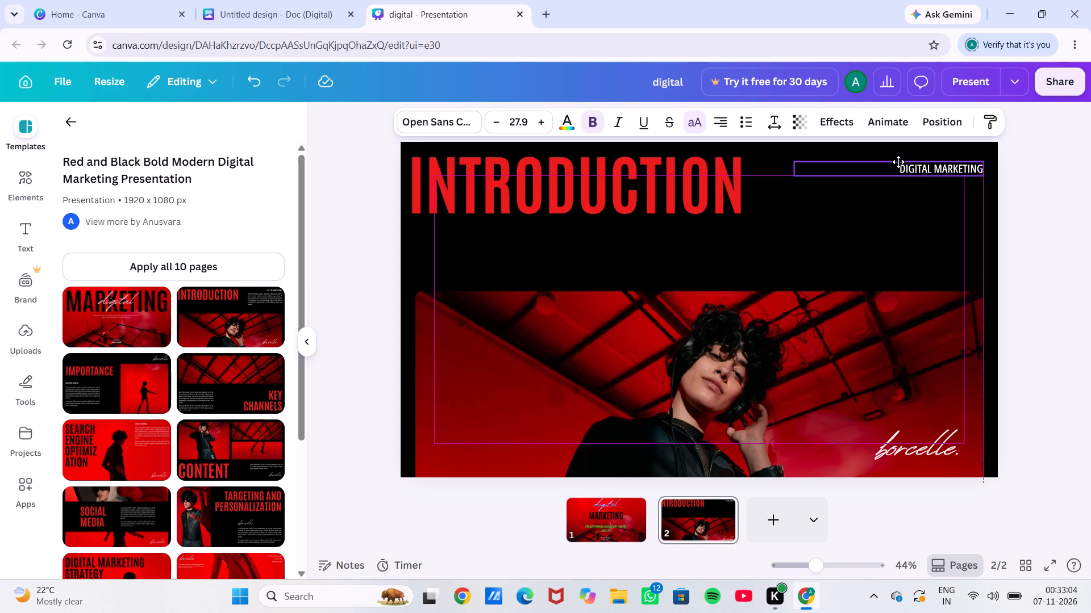
click(898, 162)
click(893, 183)
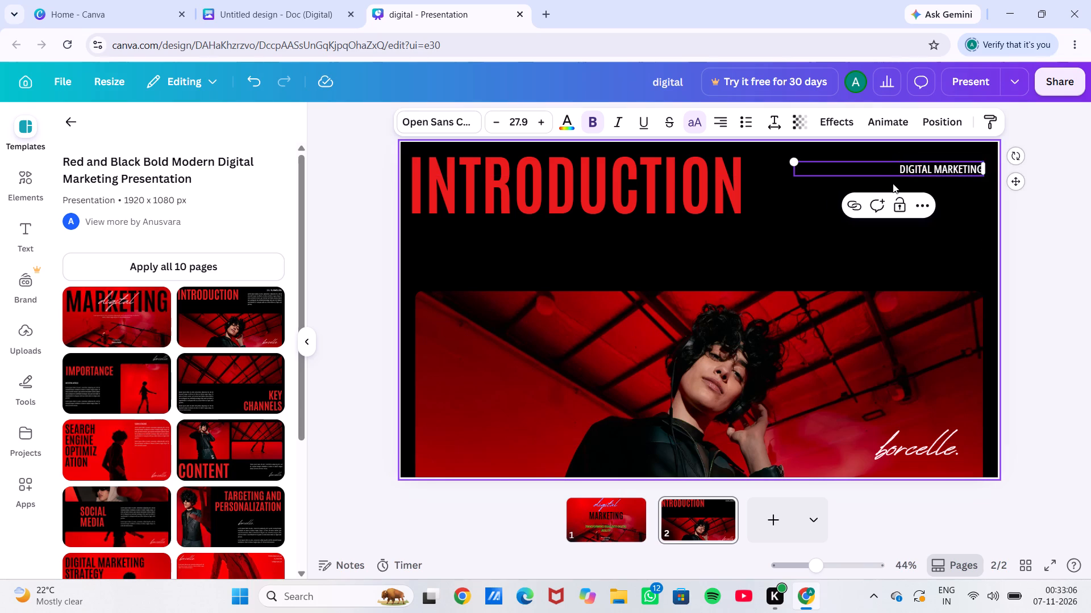
click(905, 188)
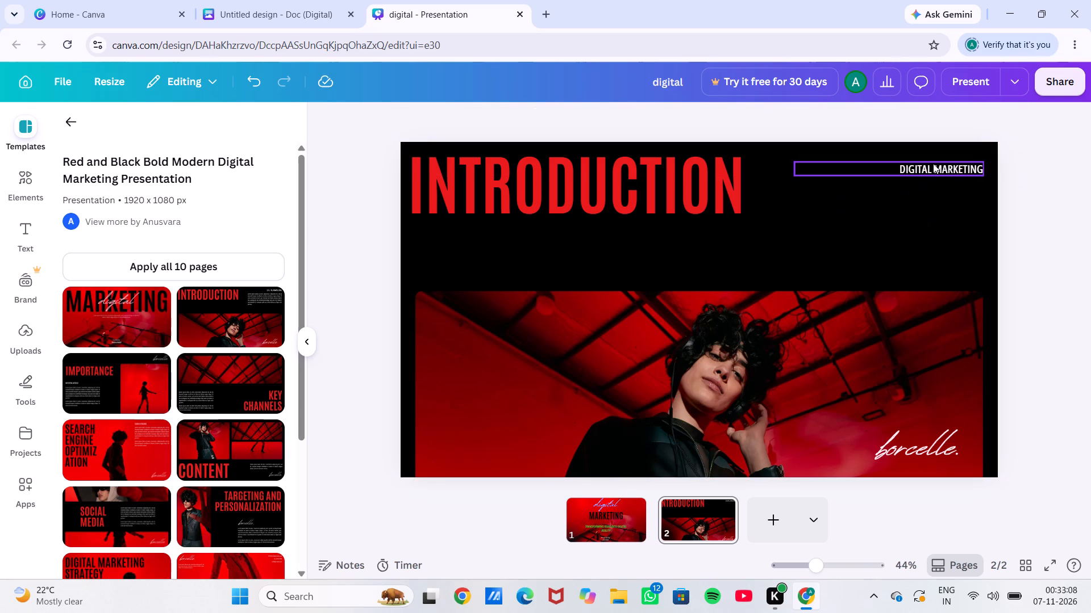
drag(933, 163, 906, 160)
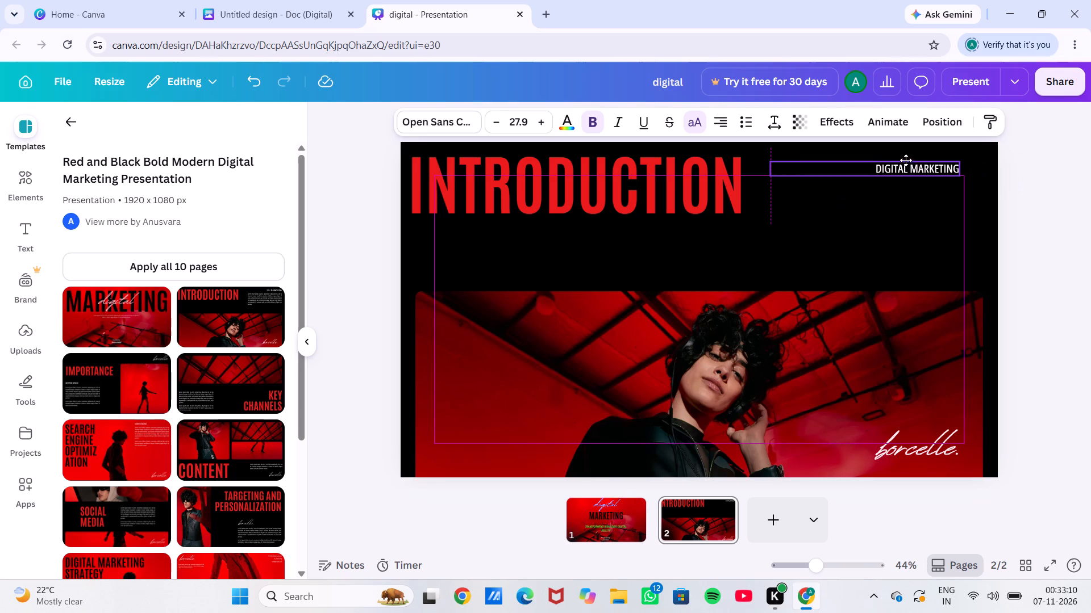
drag(906, 160, 906, 159)
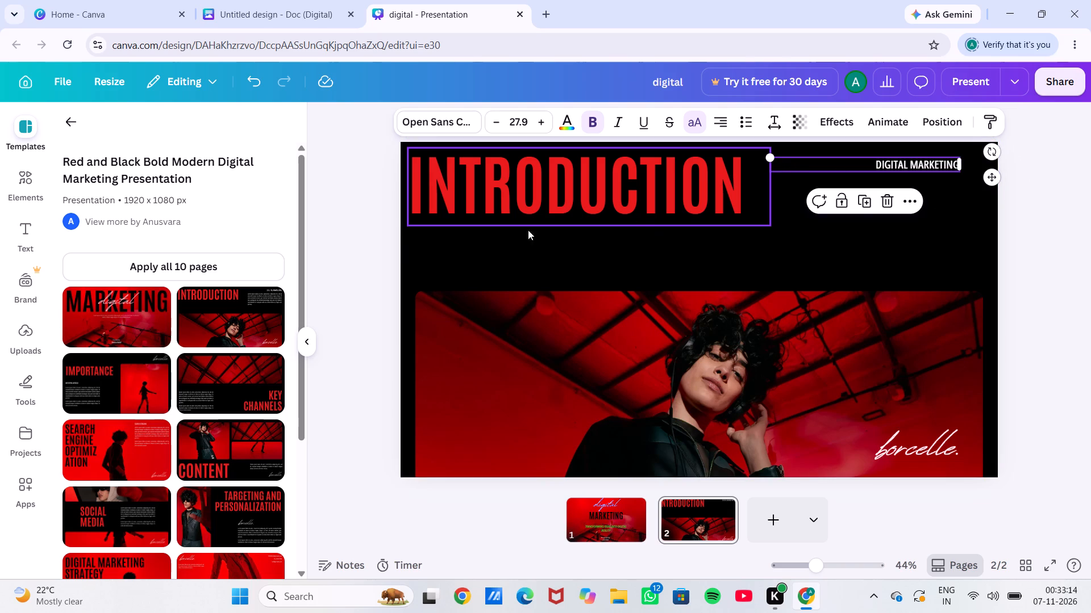
Add a new text box to the Introduction slide.
click(28, 235)
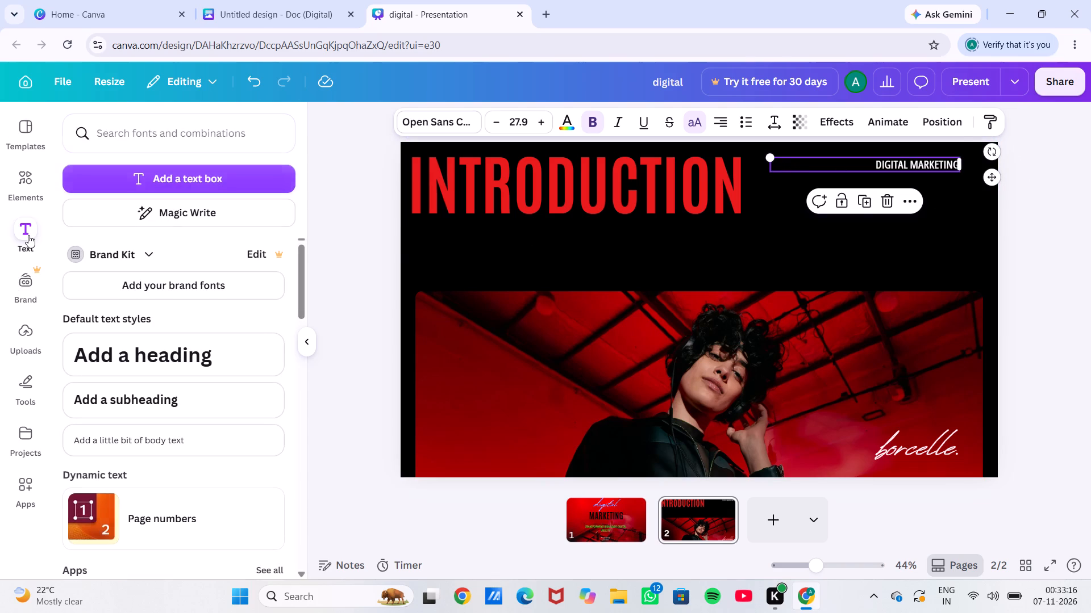
click(188, 187)
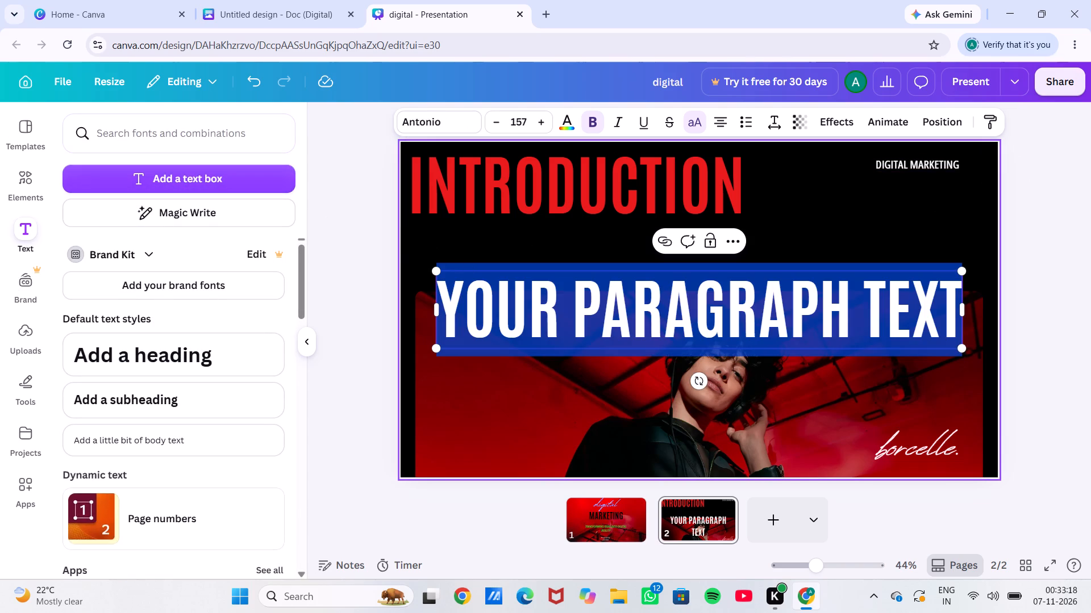
Narrow the new text box so its text wraps onto three lines, and move it up and right, below the "DIGITAL MARKETING" label.
drag(605, 314, 644, 290)
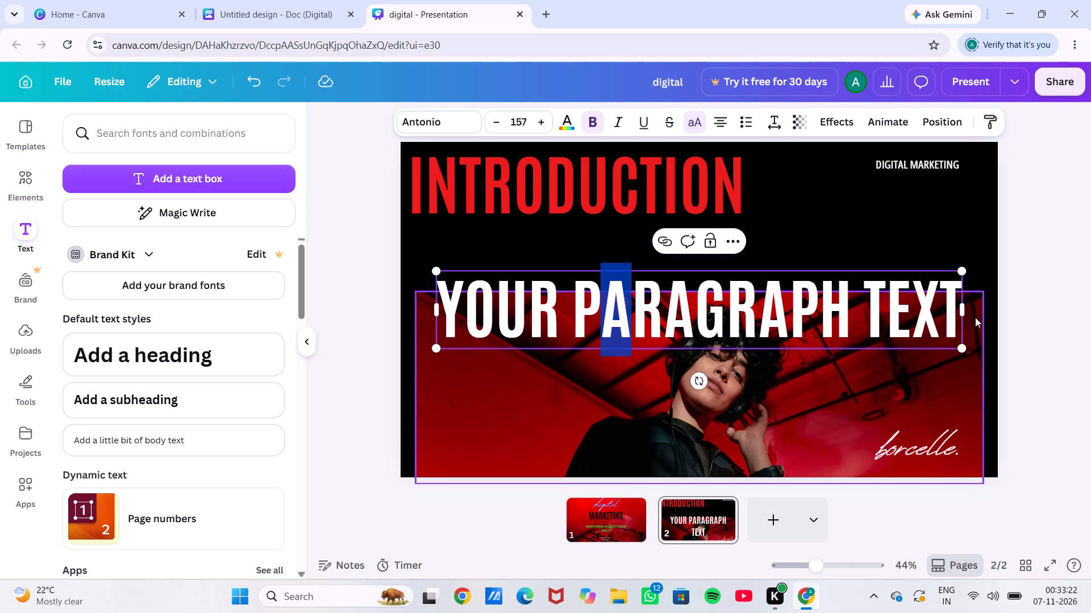
drag(965, 314, 947, 314)
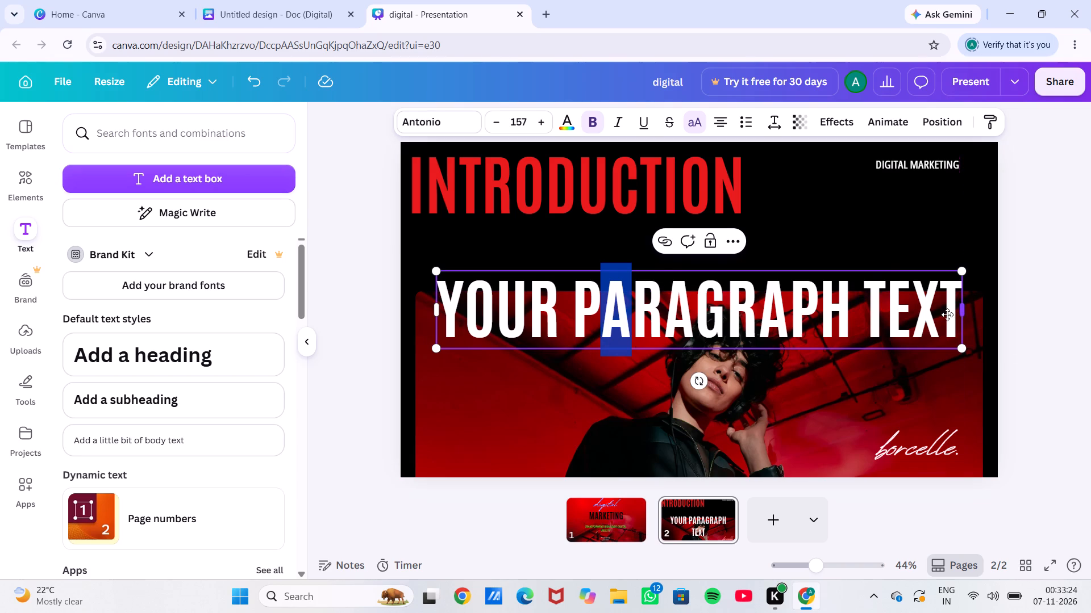
drag(947, 314, 795, 313)
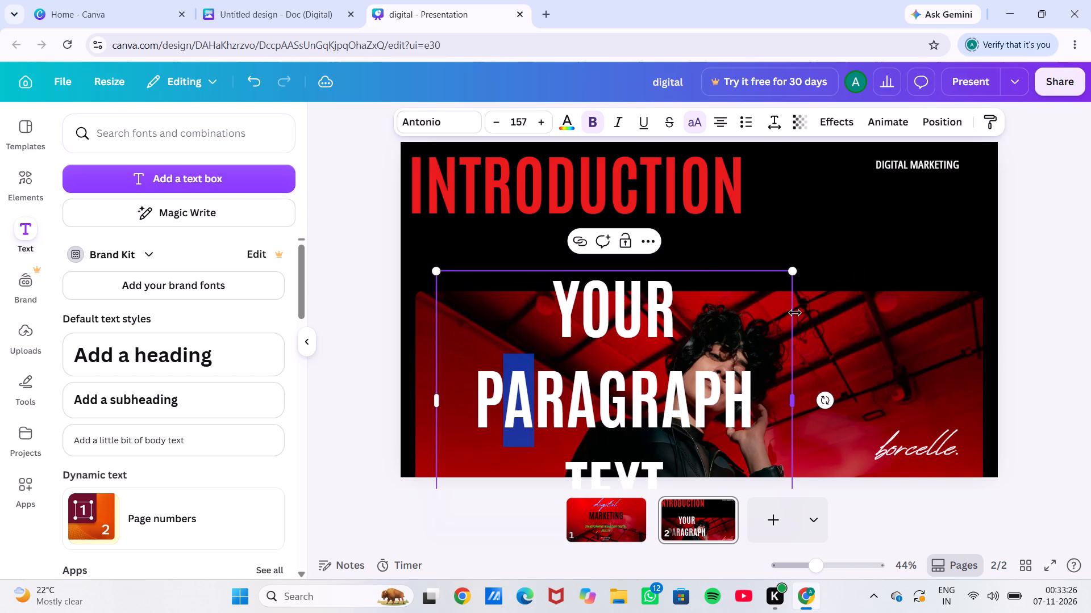
drag(630, 270, 630, 288)
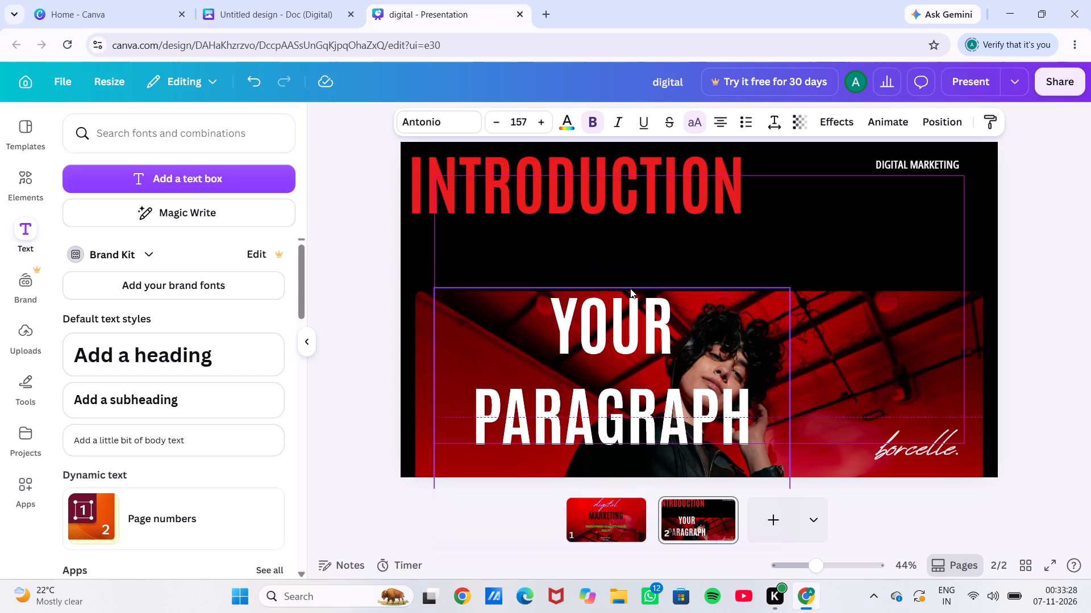
drag(630, 288, 791, 188)
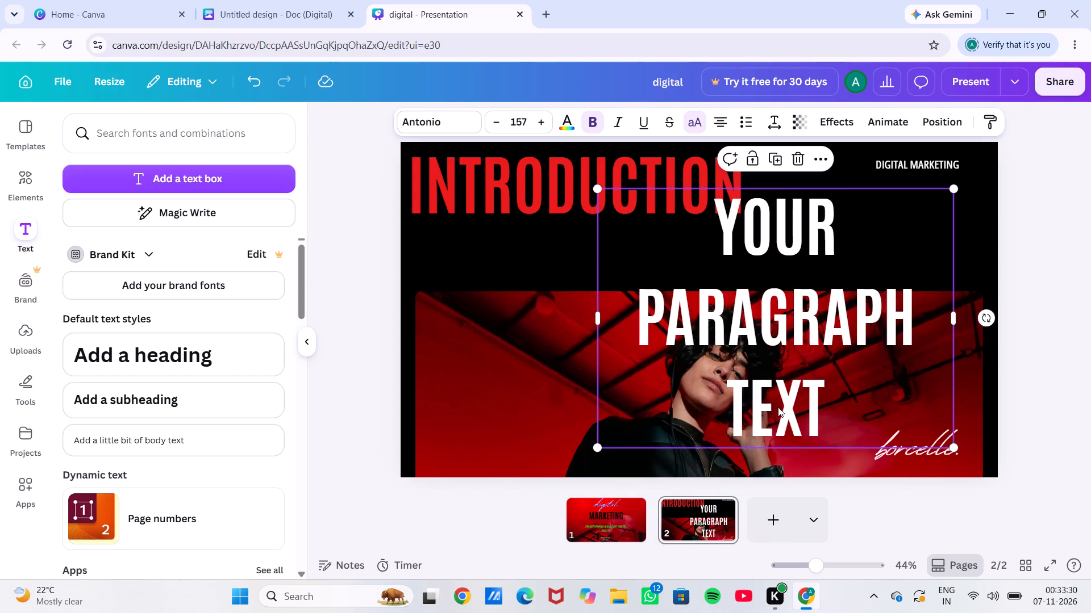
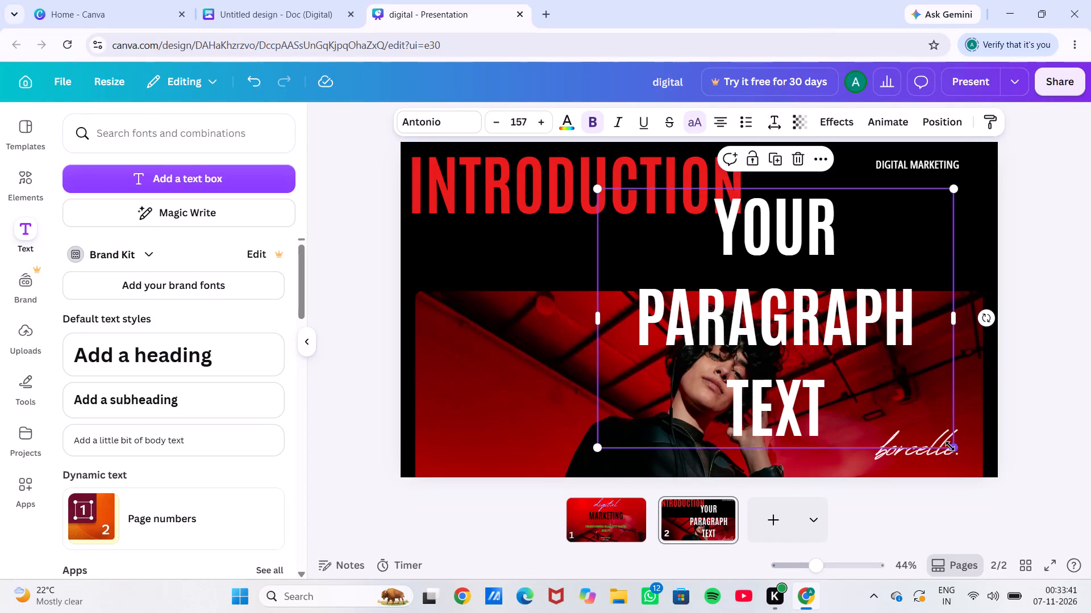
Scale the placeholder text down to about size 68.5 and place its box beside the "INTRODUCTION" title, just below the "DIGITAL MARKETING" label.
drag(949, 445, 933, 361)
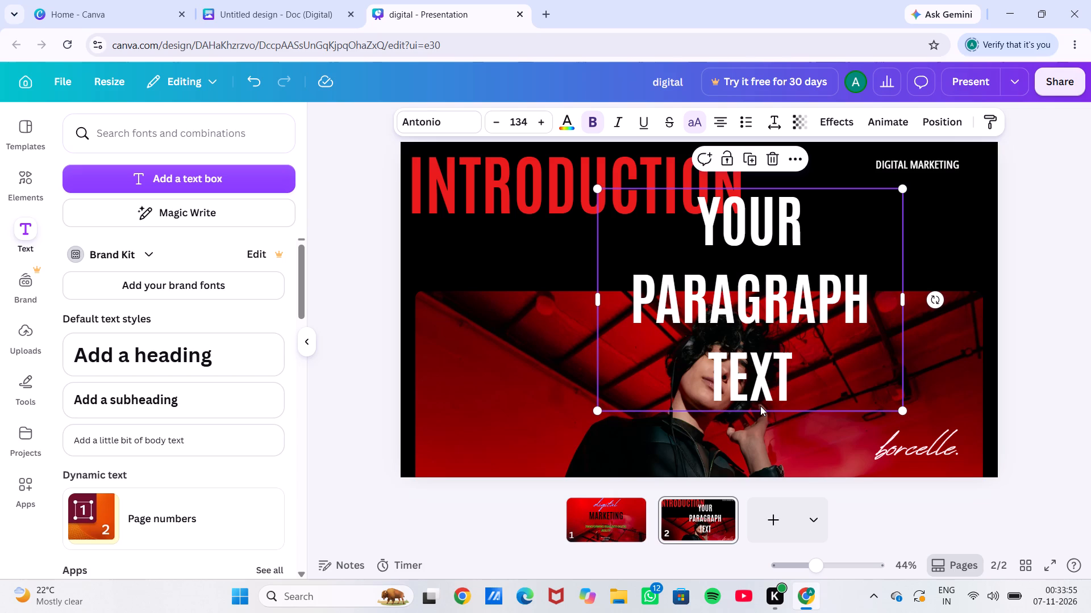
drag(598, 412, 656, 276)
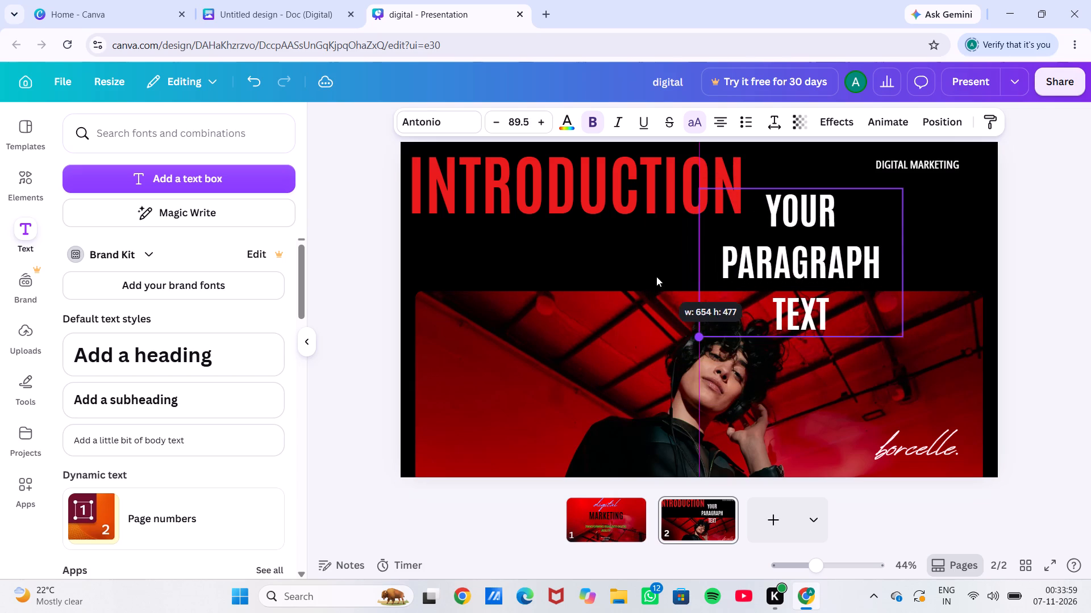
drag(902, 262, 971, 242)
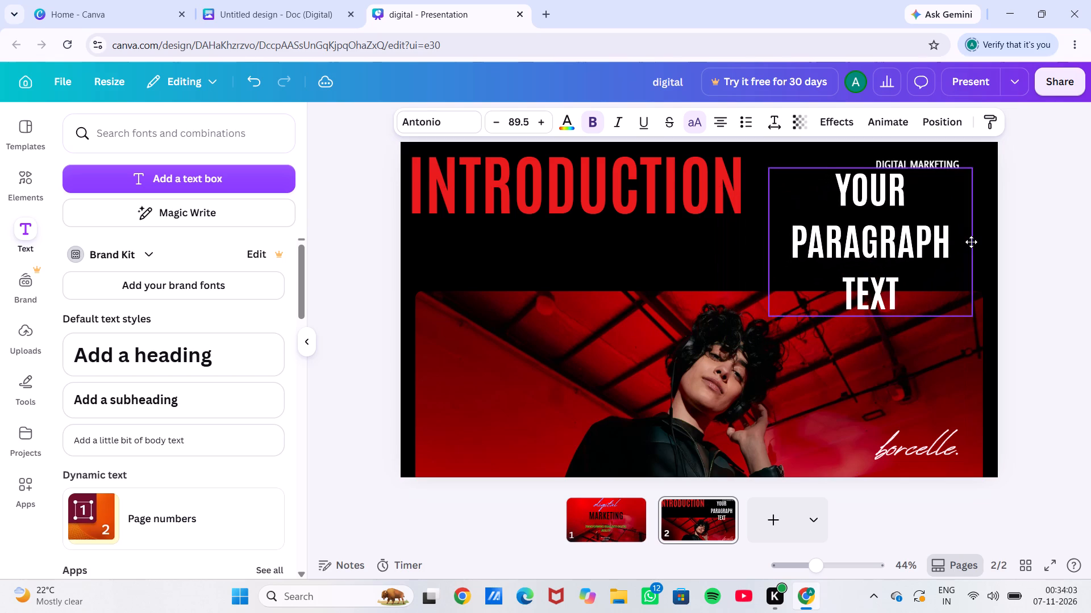
drag(971, 242, 974, 245)
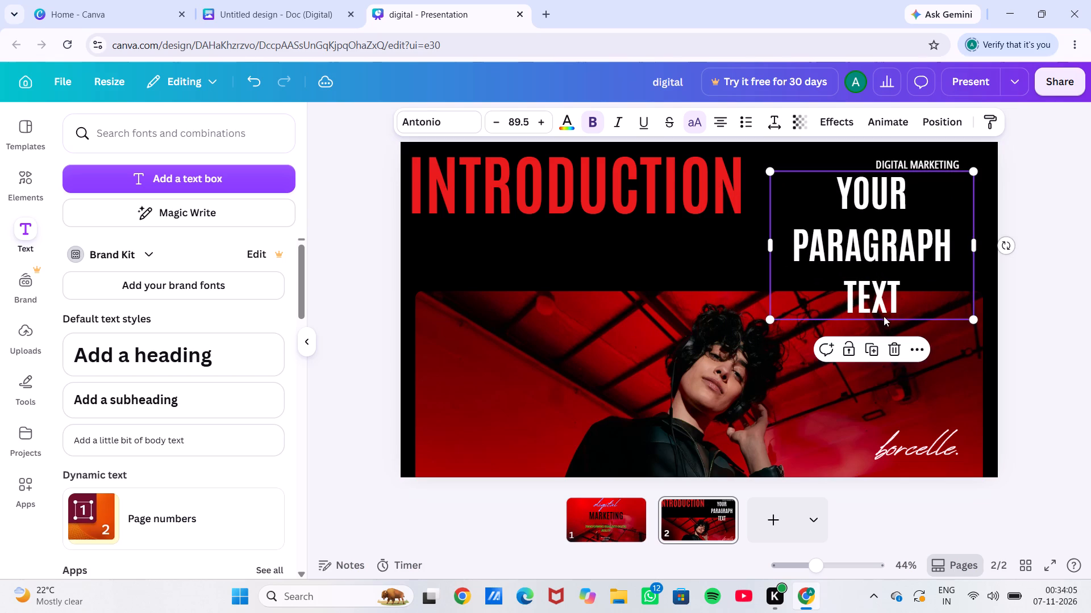
drag(971, 317, 965, 290)
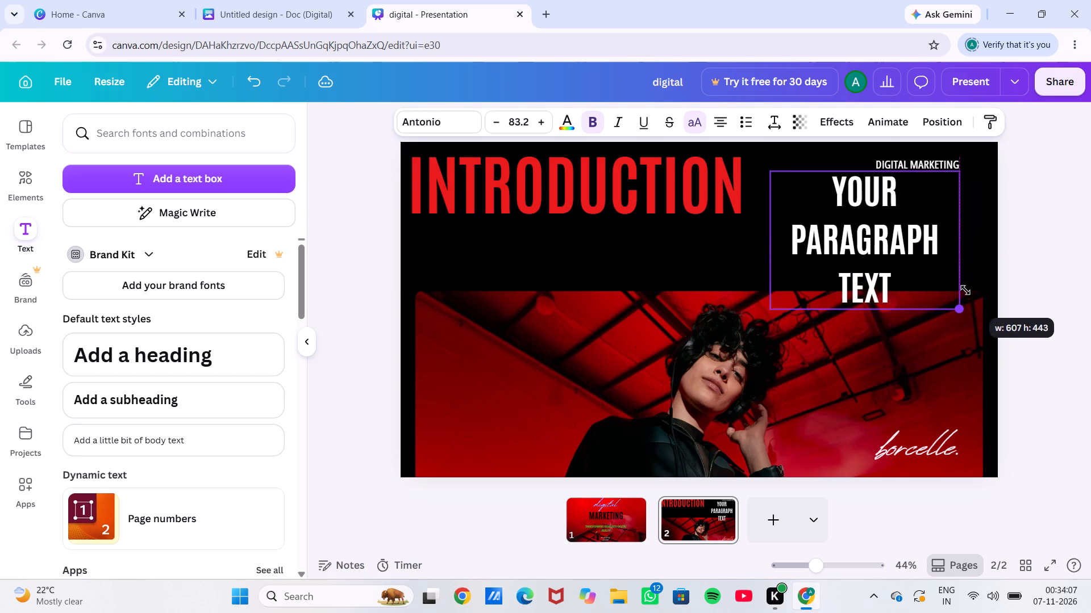
drag(965, 290, 942, 257)
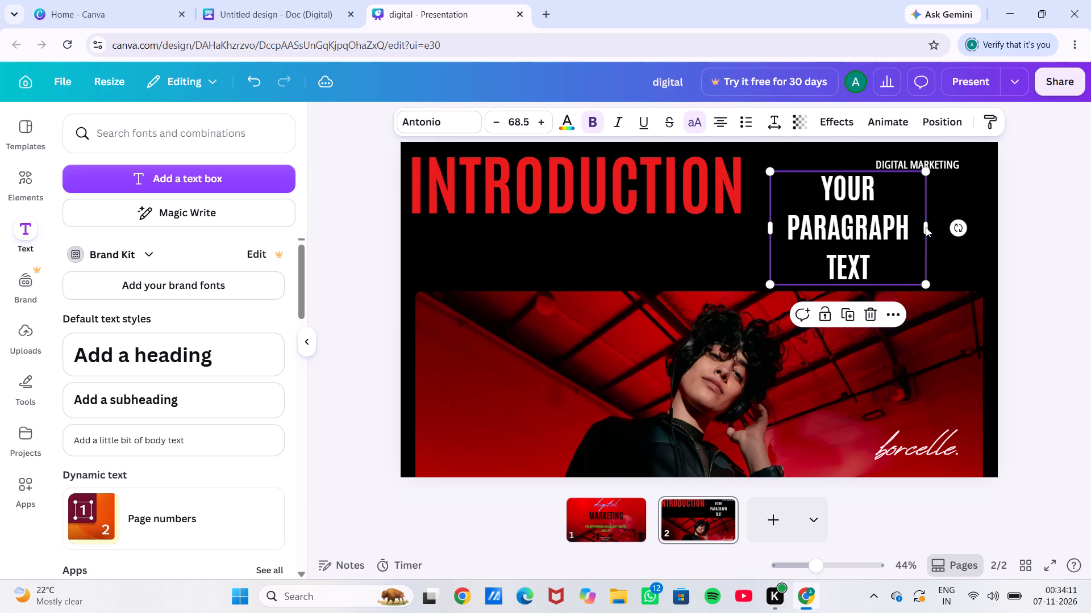
Widen the placeholder text box so its text fits on one line, and fit it between the "INTRODUCTION" title and the slide's right edge.
drag(770, 220, 682, 230)
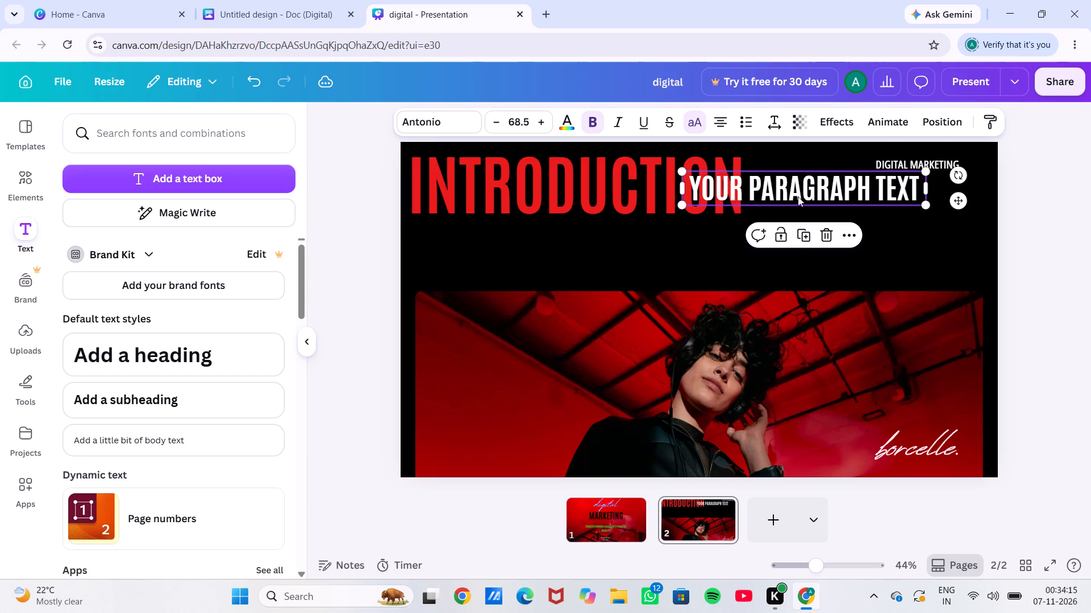
drag(824, 184, 877, 193)
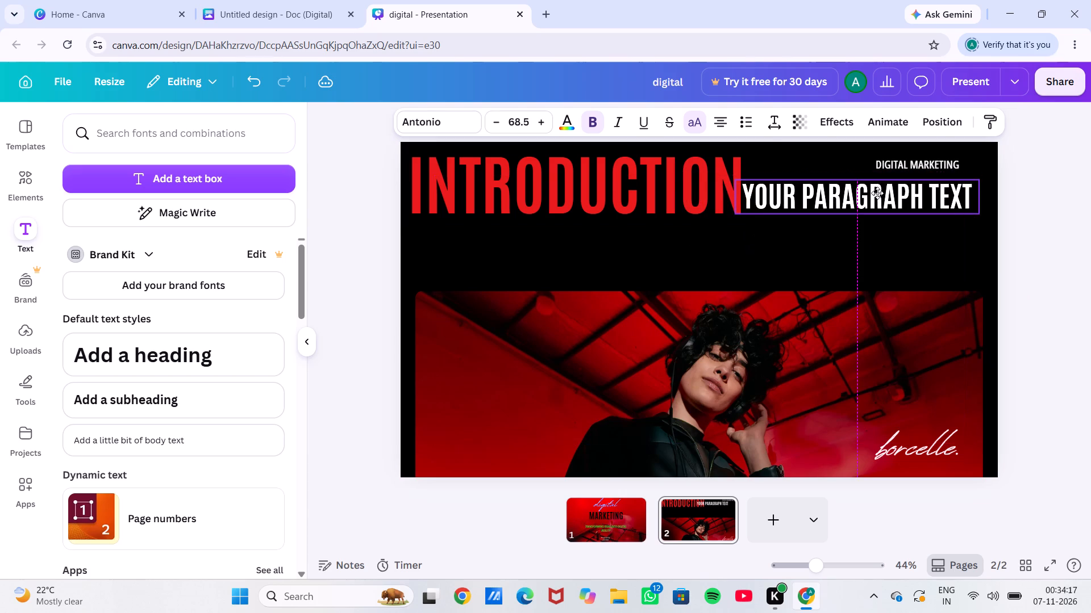
drag(877, 193, 892, 190)
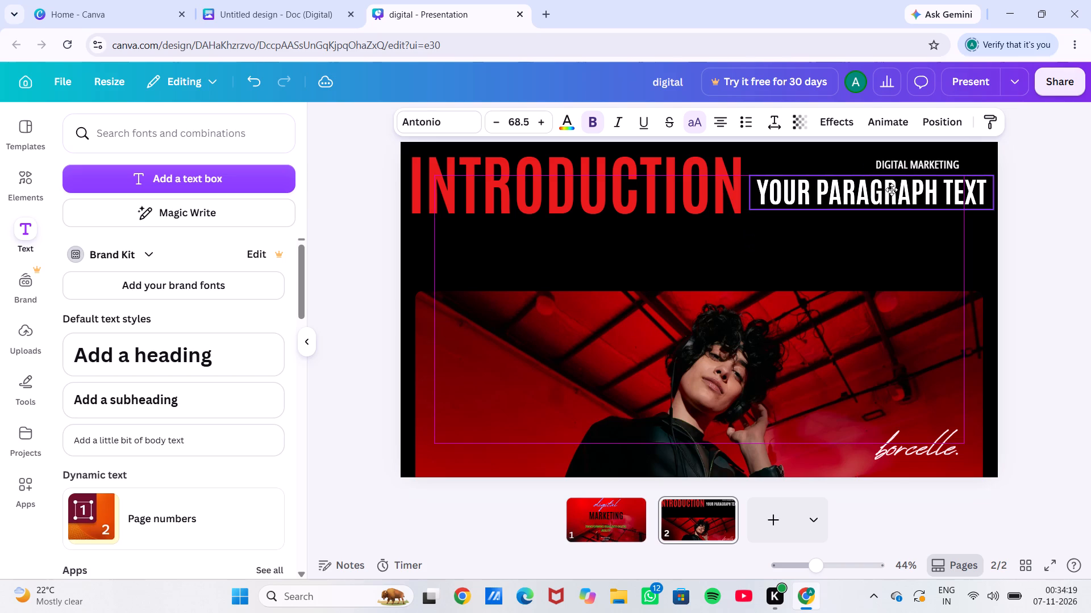
drag(892, 190, 890, 190)
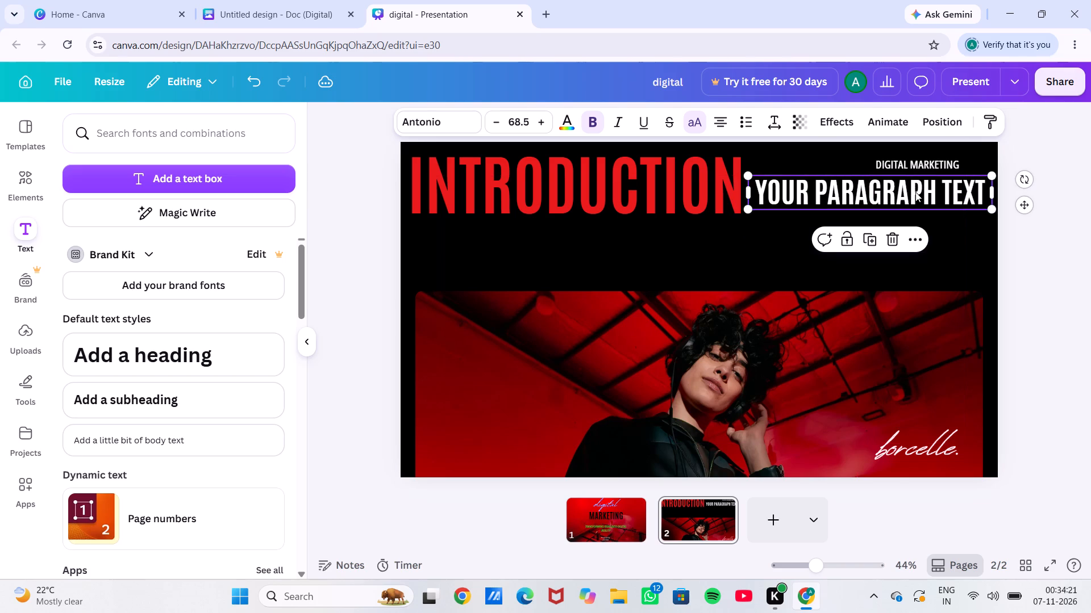
Clear the placeholder text from the new text box and reduce its font size to 34.5.
click(915, 192)
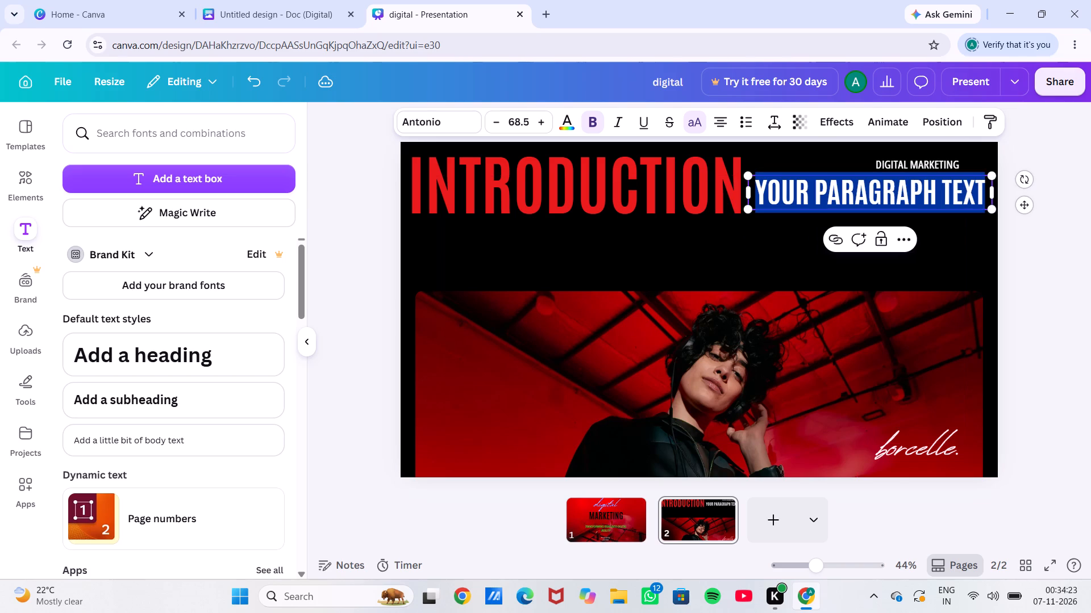
key(BackSpace)
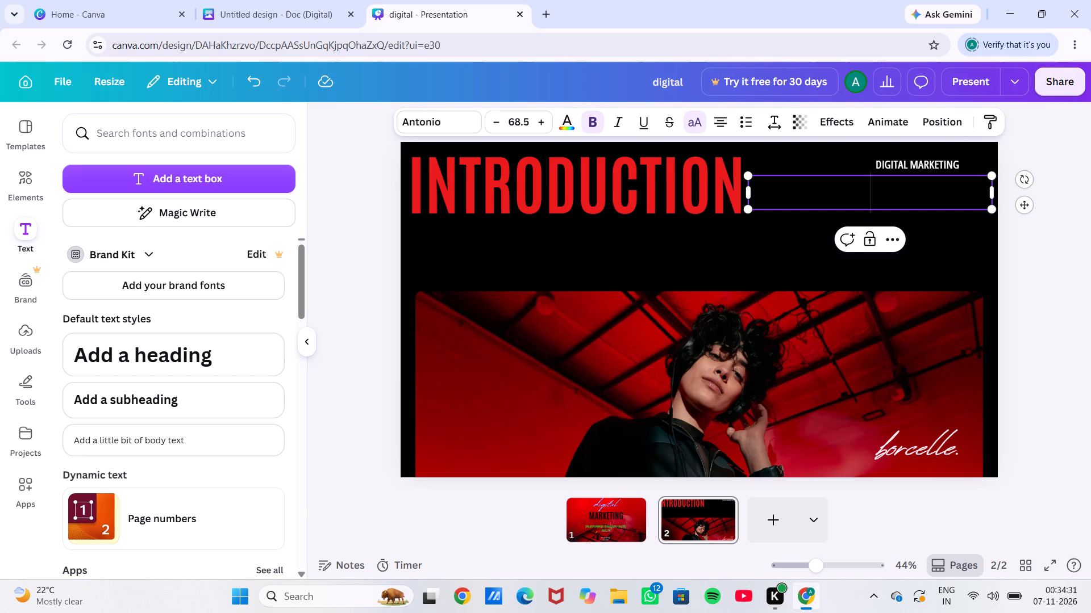
key(s)
key(BackSpace)
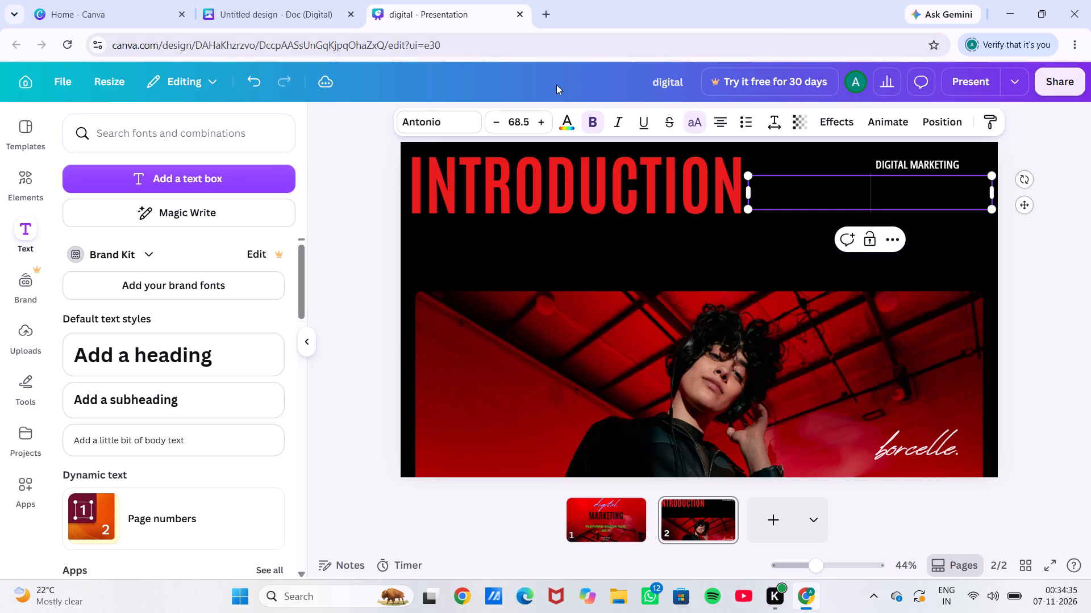
triple_click(498, 121)
triple_click(498, 121)
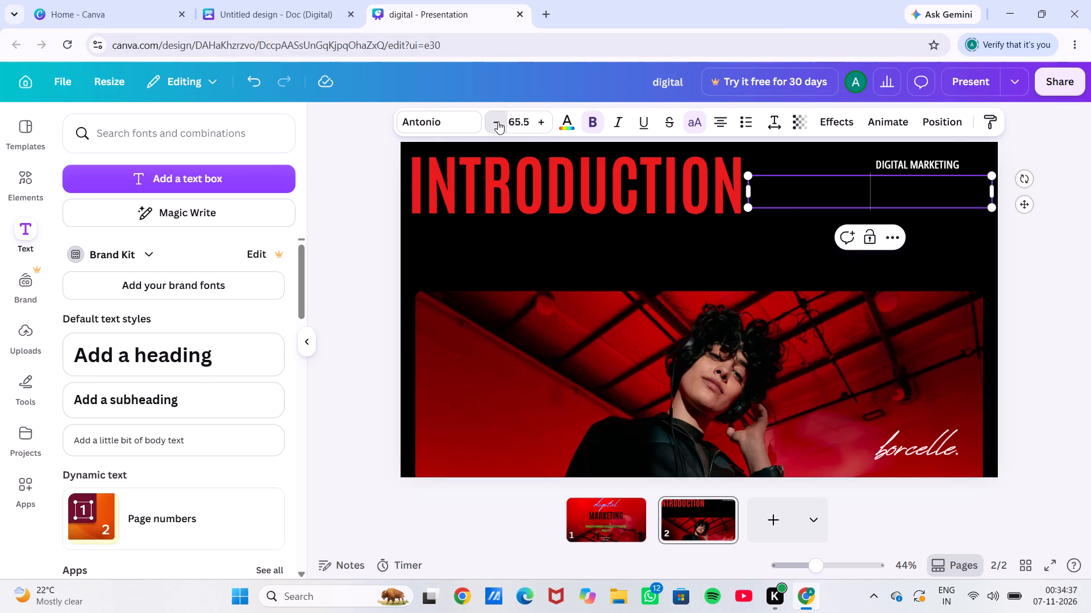
double_click(498, 121)
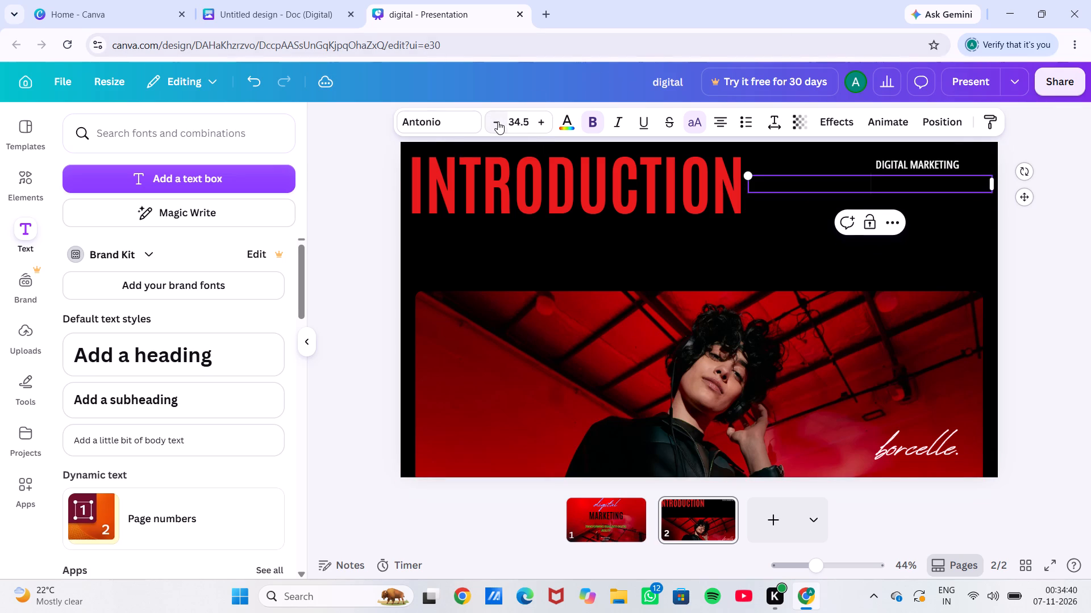
Enter the description text "digital marketing is the sicence of growing brands online thro" in the emptied text box.
text(di)
text(gital)
key(space)
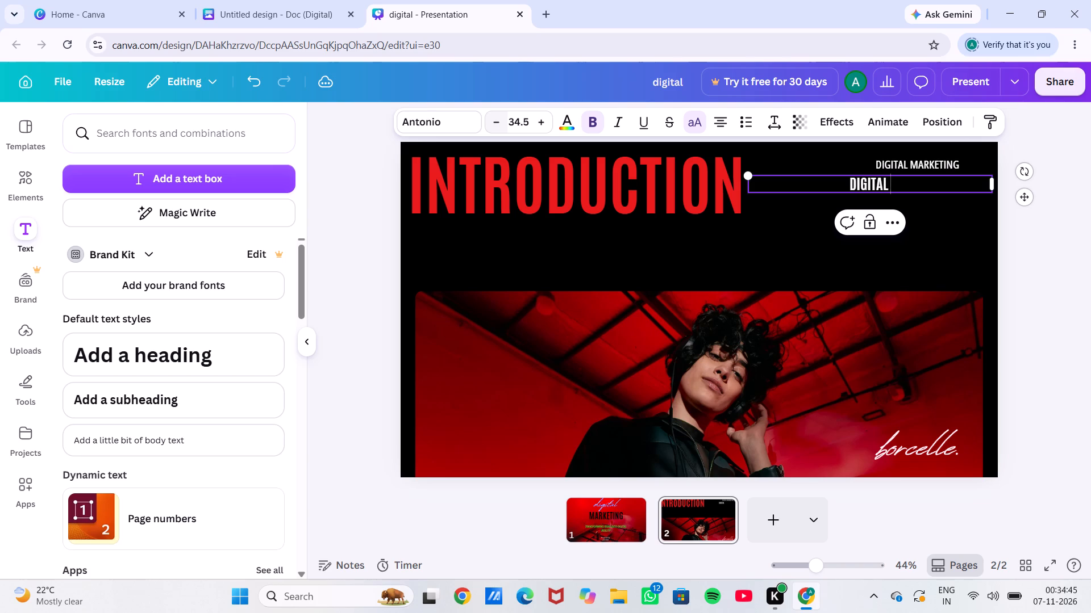
key(space)
text(a)
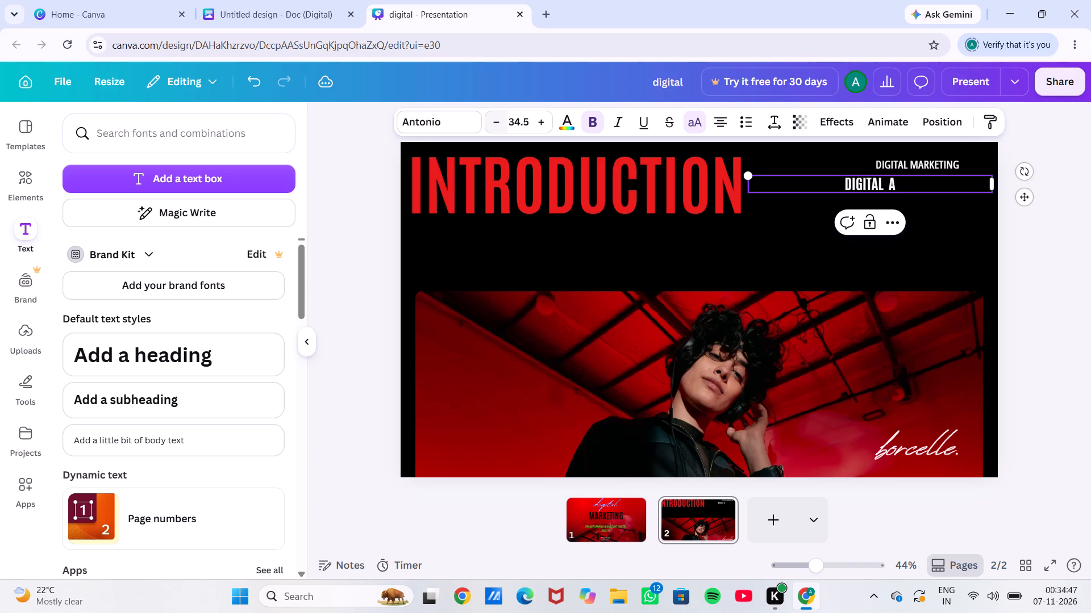
key(BackSpace)
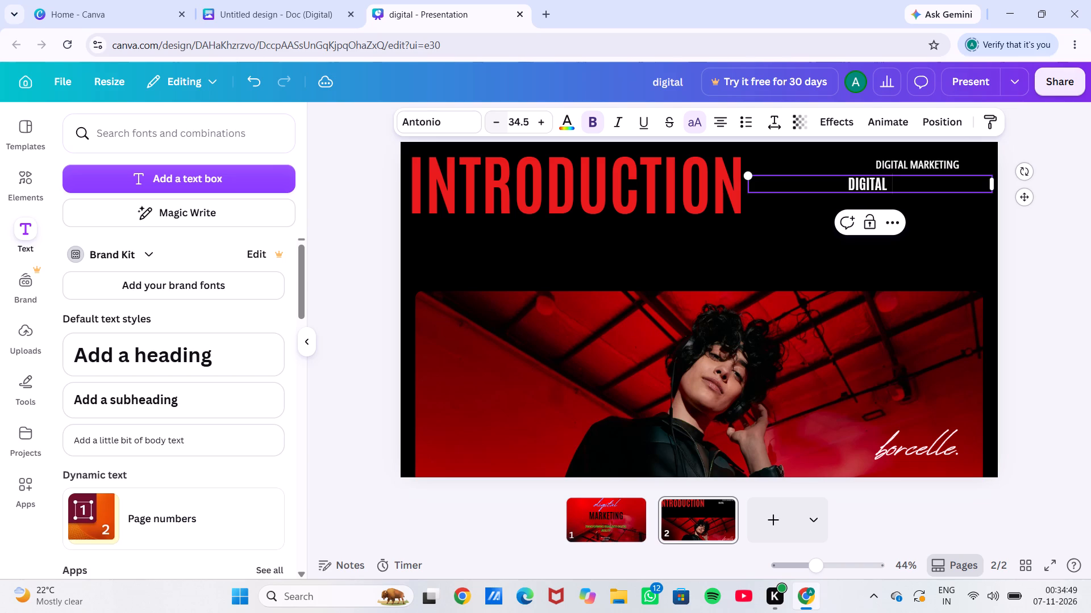
text(marketi)
text(bg)
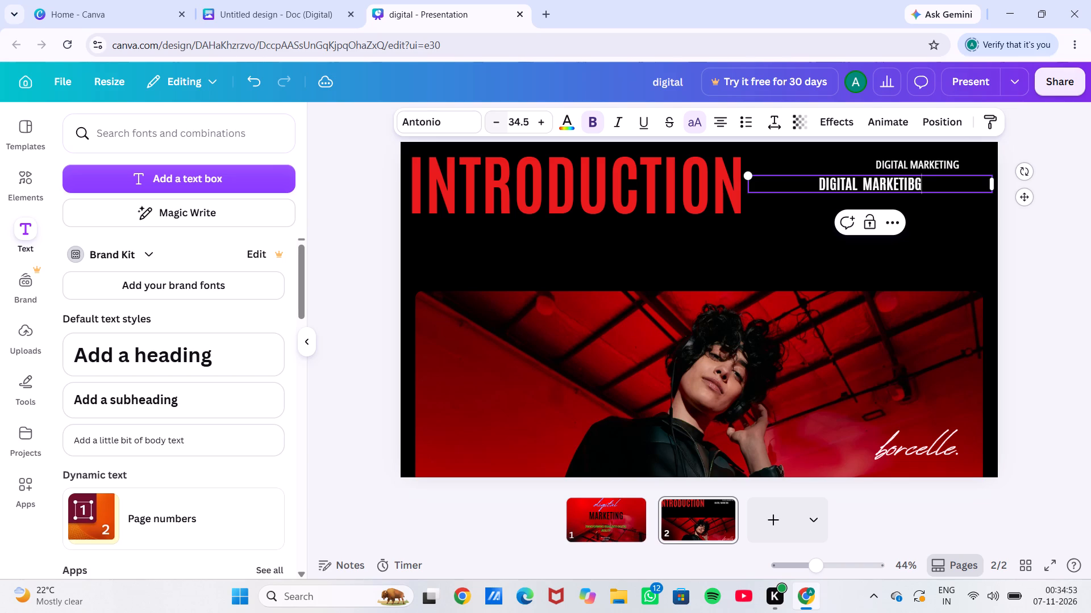
key(BackSpace)
key(BackSpace)
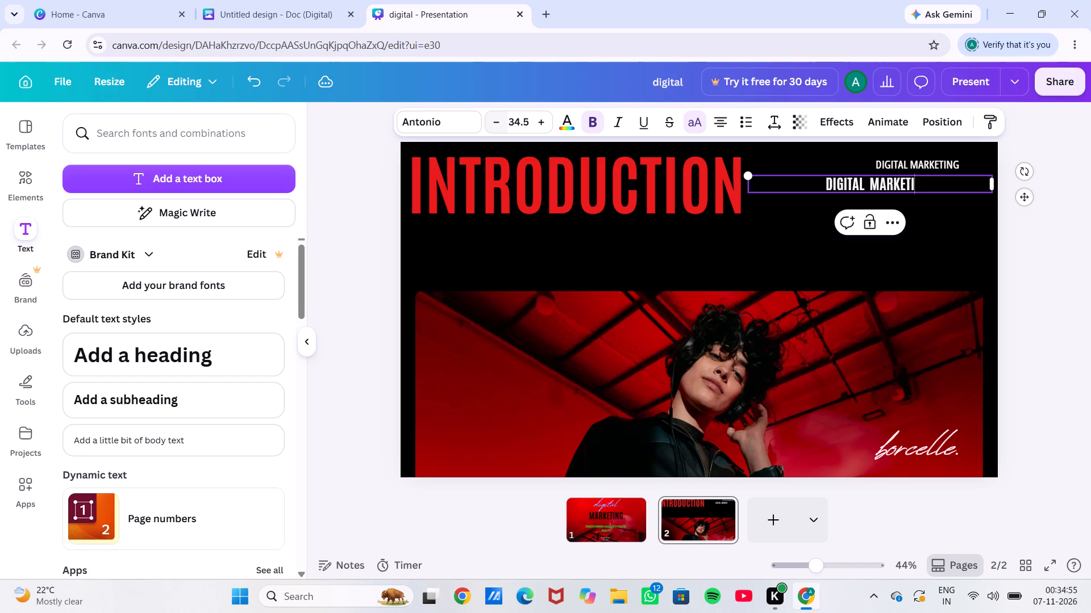
text(ng)
key(space)
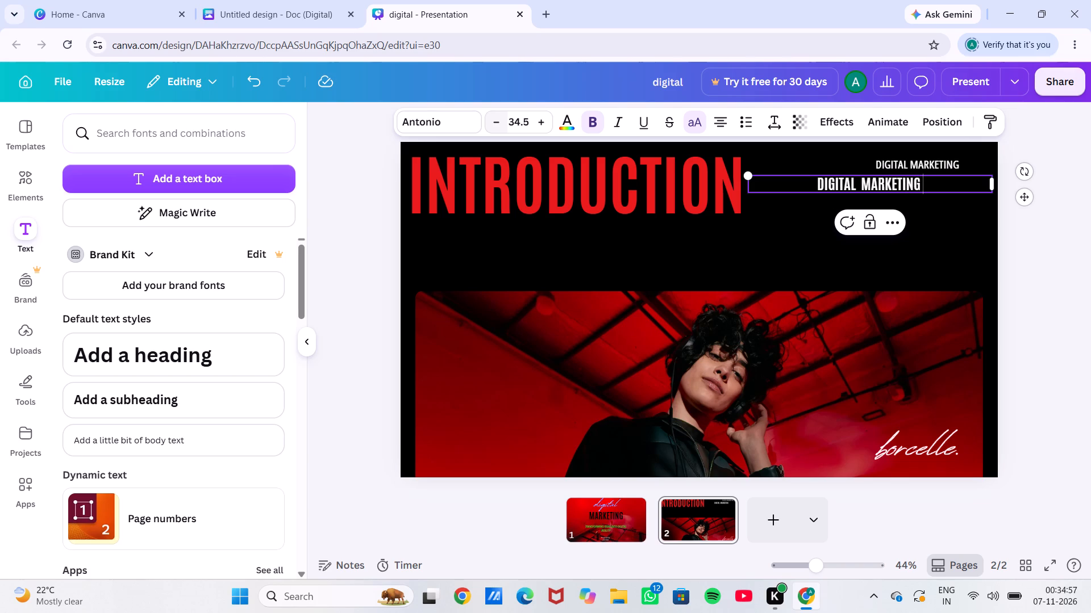
text(is t)
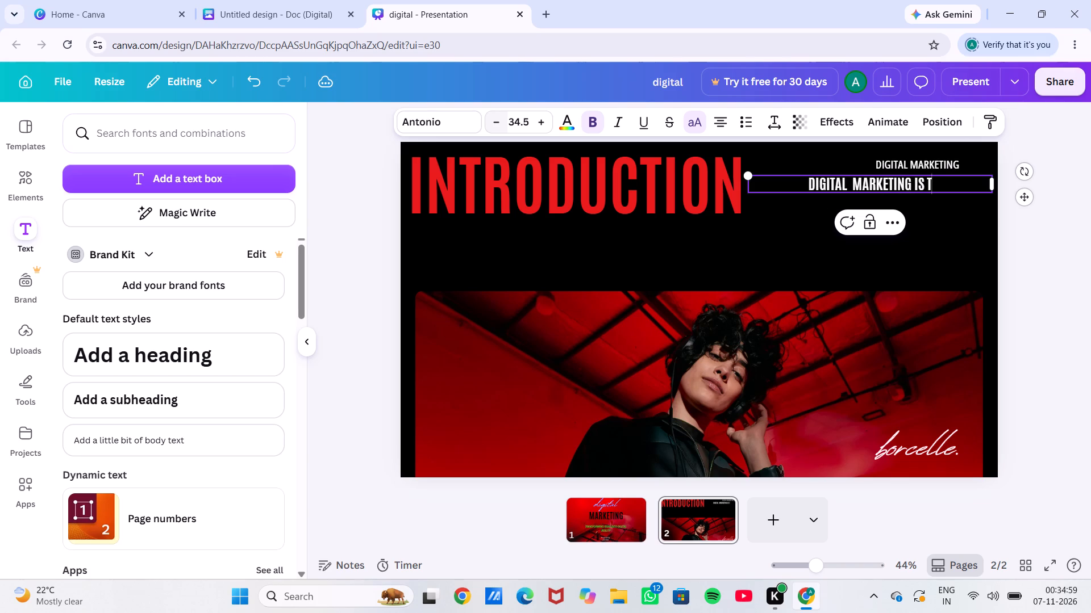
text(he)
key(space)
text(sice)
key(b)
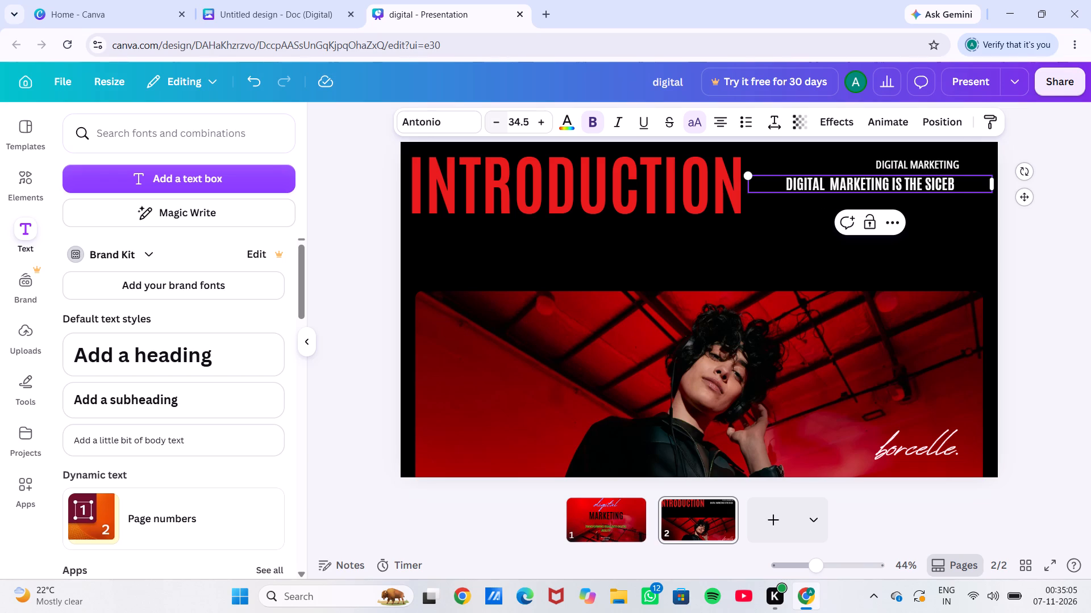
key(BackSpace)
key(n)
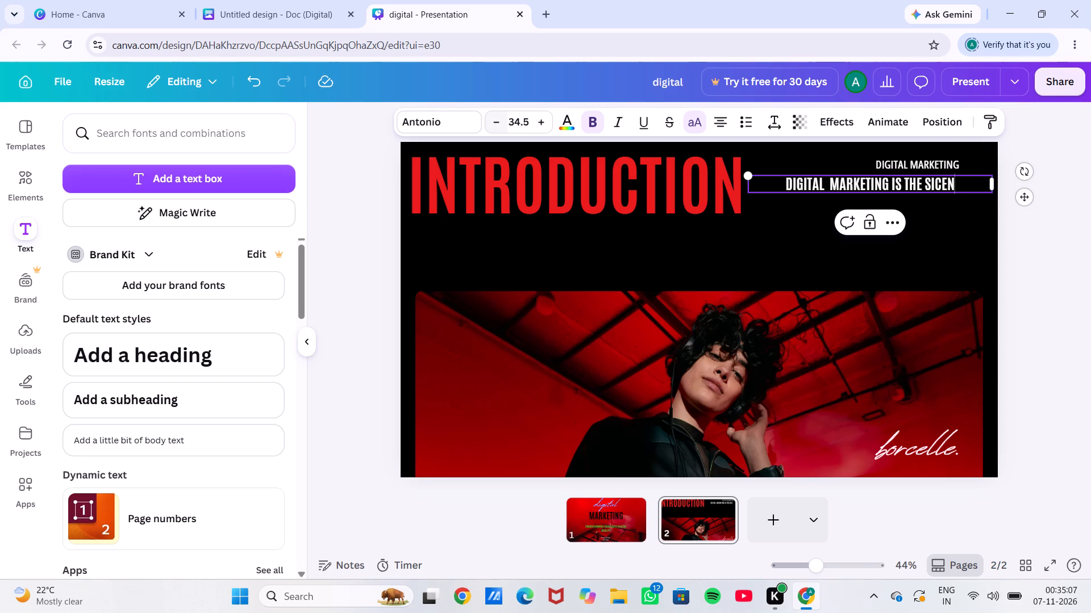
text(ce of)
key(space)
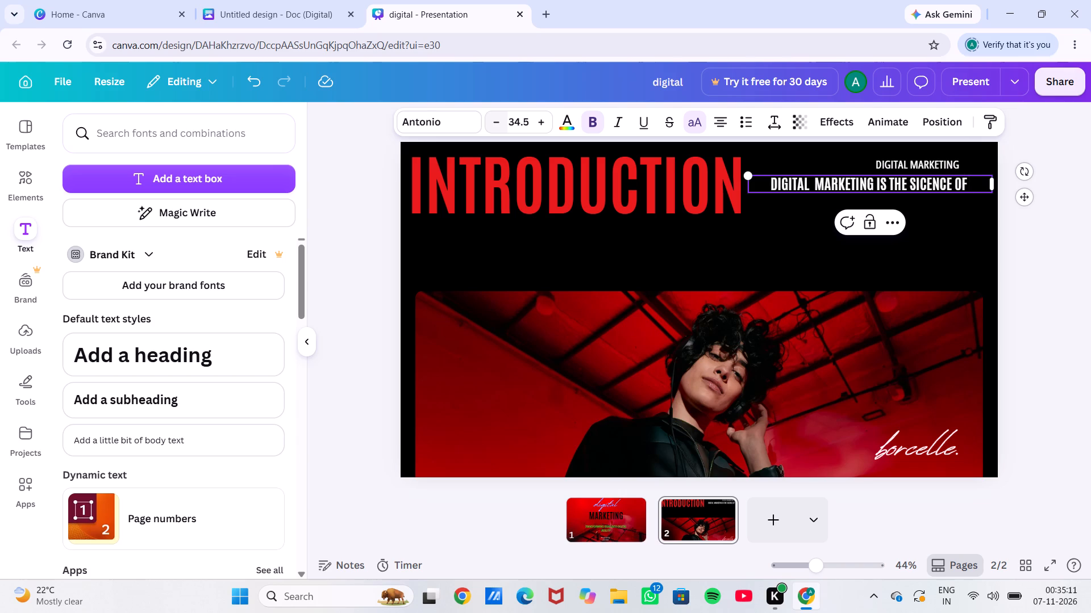
text(grow)
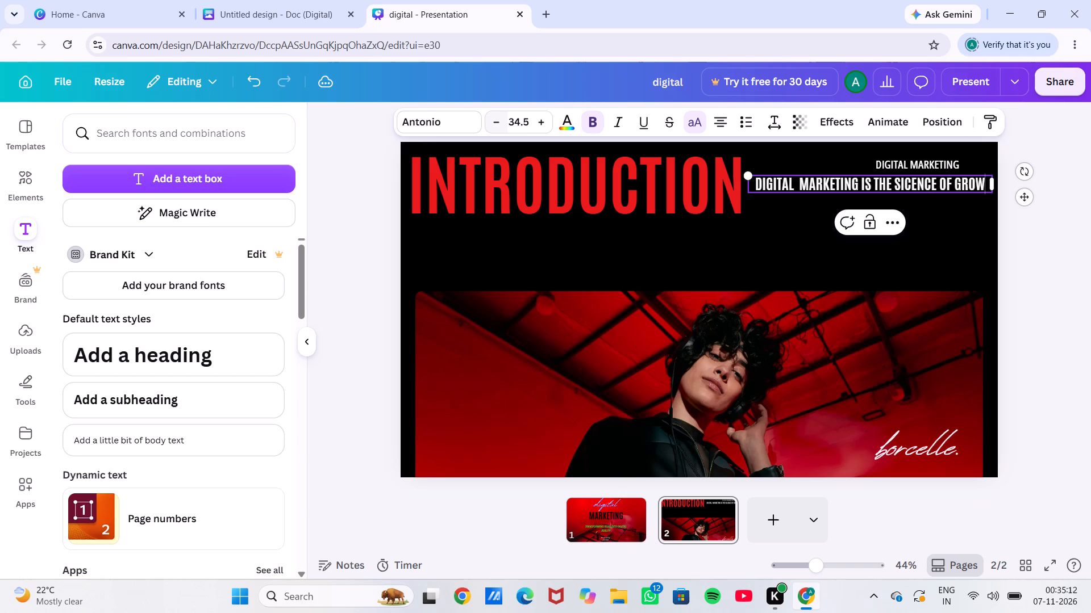
text(ing)
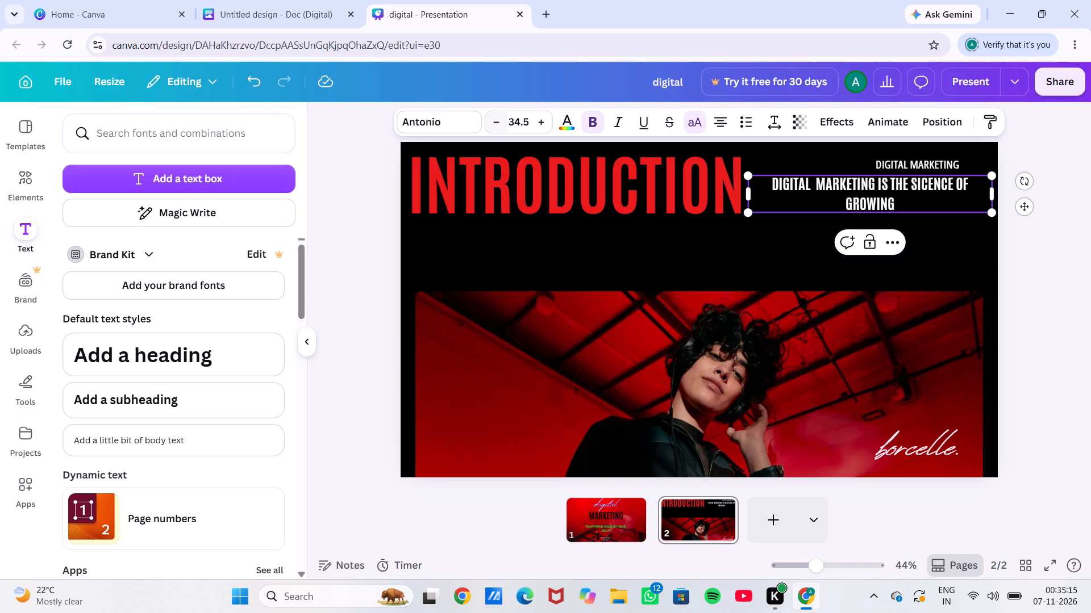
key(space)
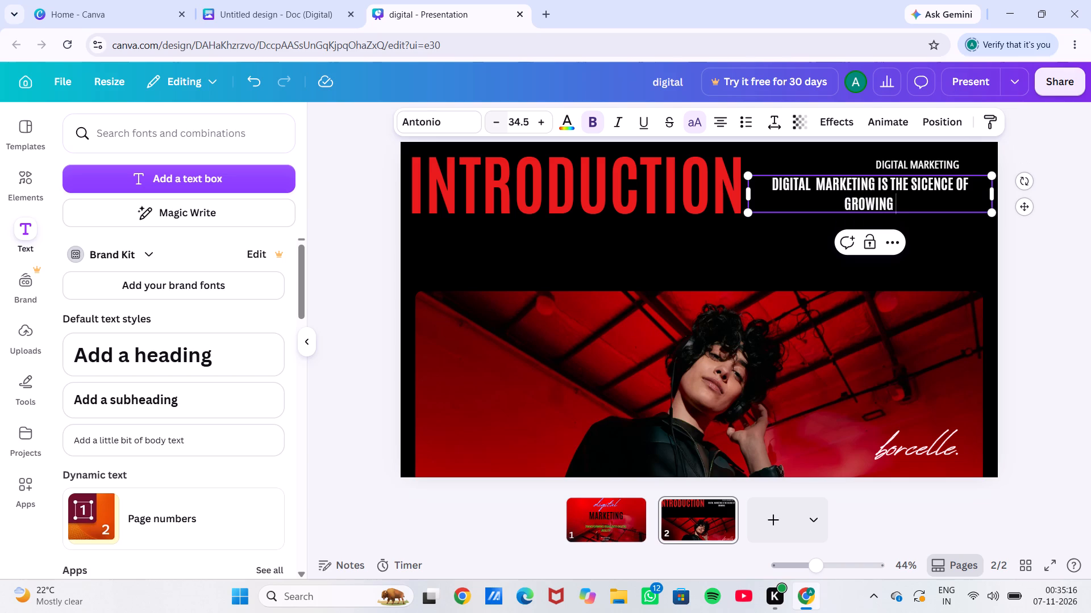
text(bra)
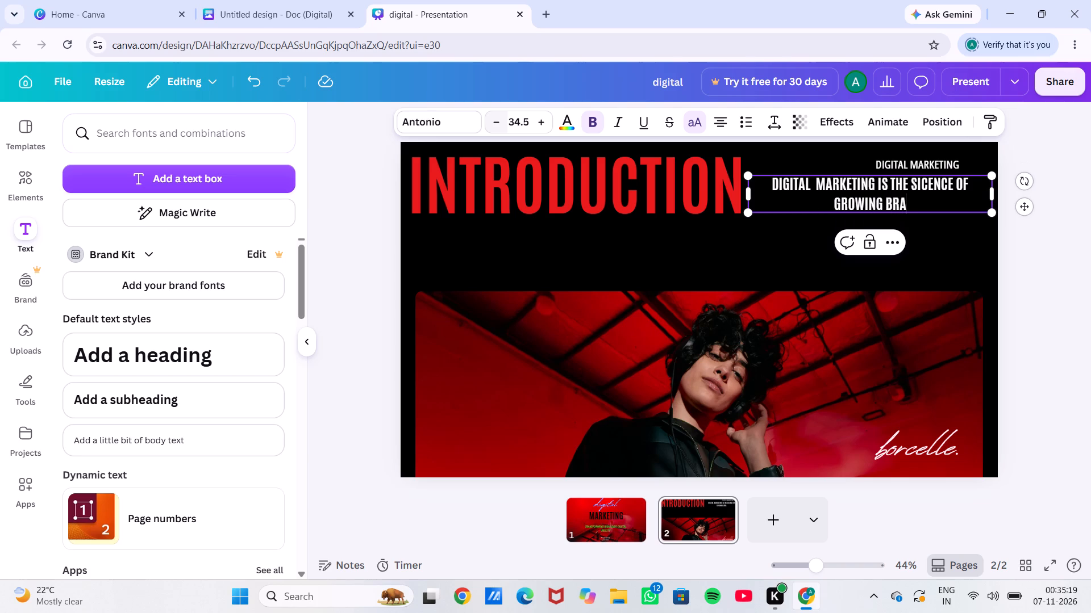
key(b)
key(BackSpace)
key(n)
text(ds)
key(space)
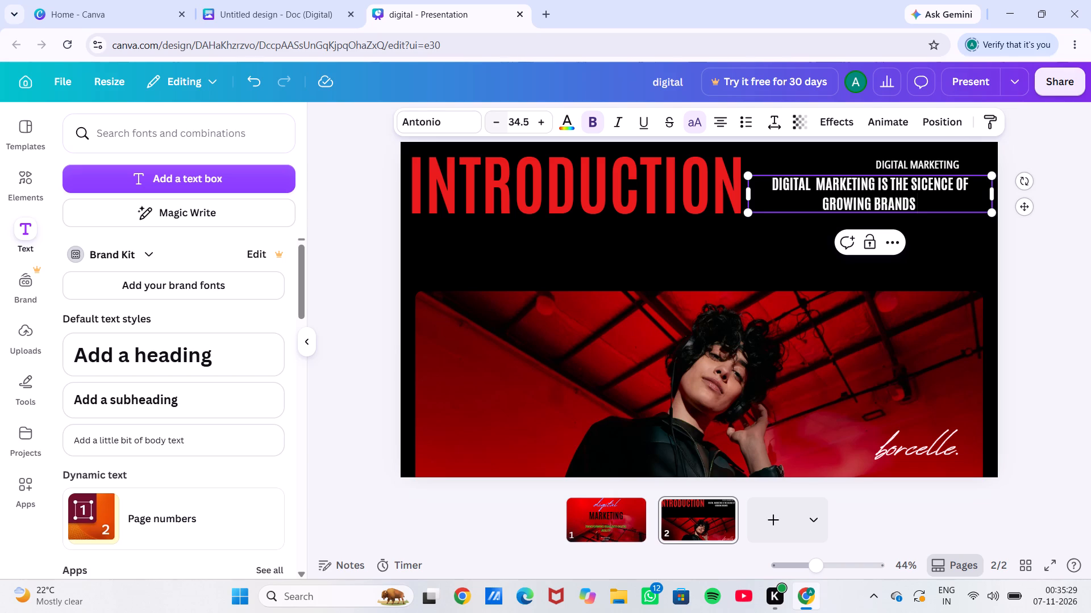
text(online th)
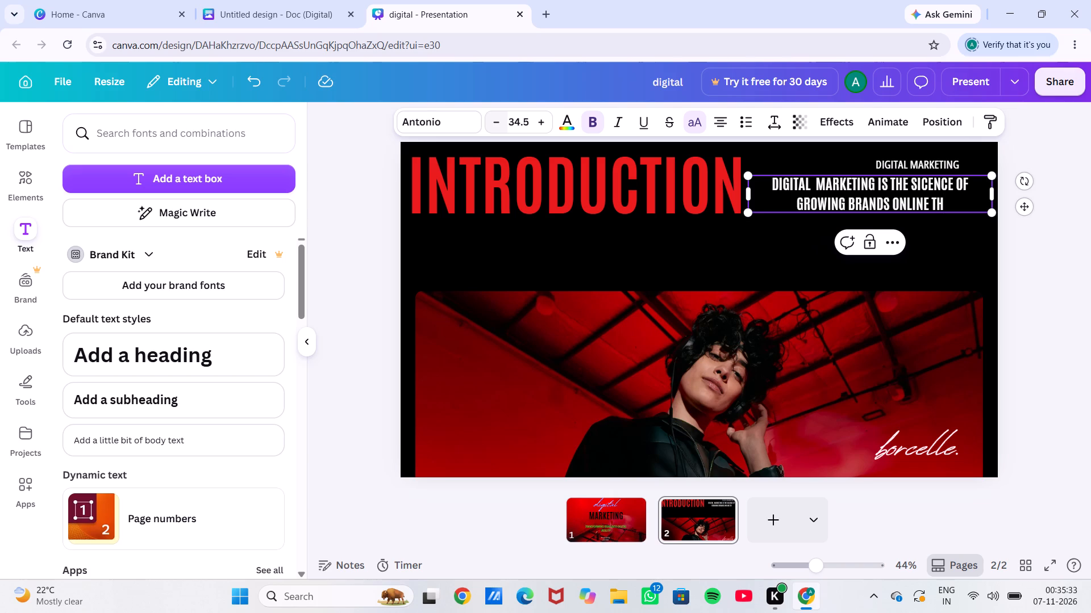
text(ro)
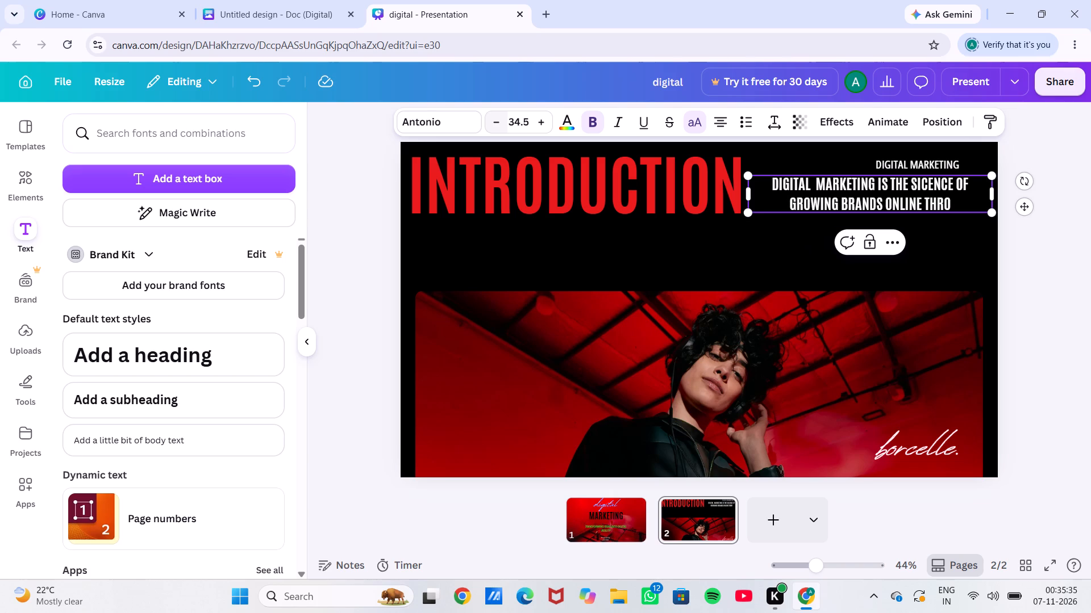
Complete the unfinished last word of the description as "through" and add the word "data".
key(y)
key(BackSpace)
text(ugh)
key(space)
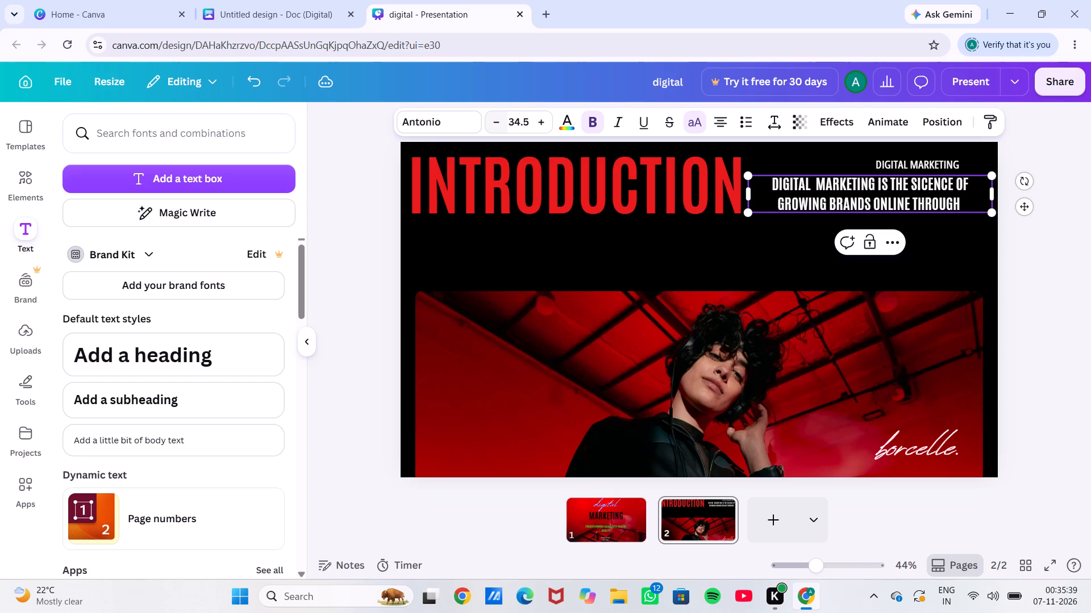
key(g)
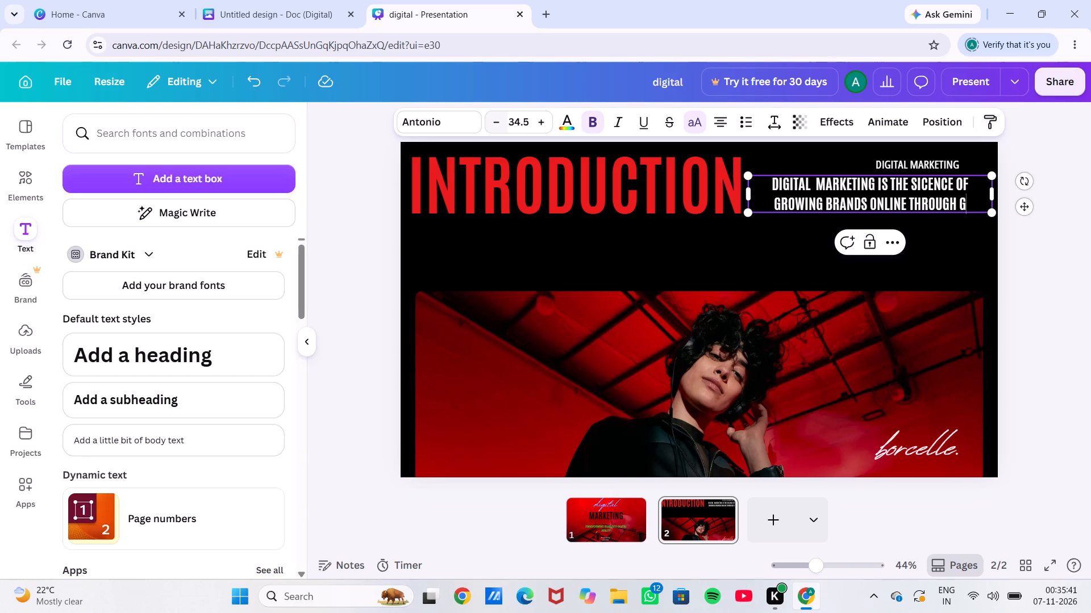
key(BackSpace)
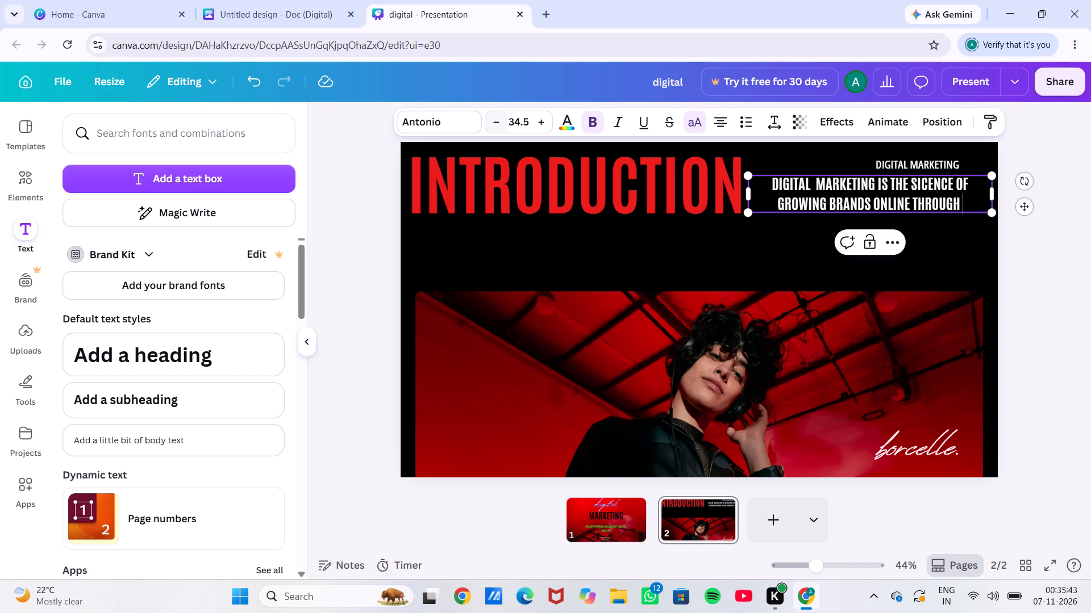
key(f)
key(BackSpace)
text(data)
key(space)
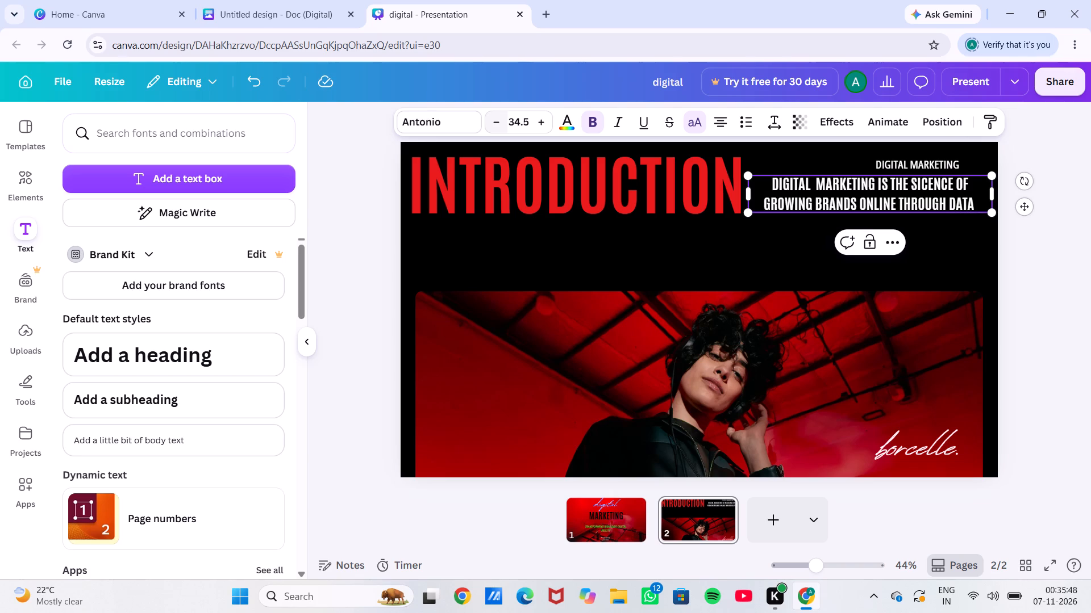
Continue the description after "data" with "-driven stratigies ." to end its first sentence.
key(minus)
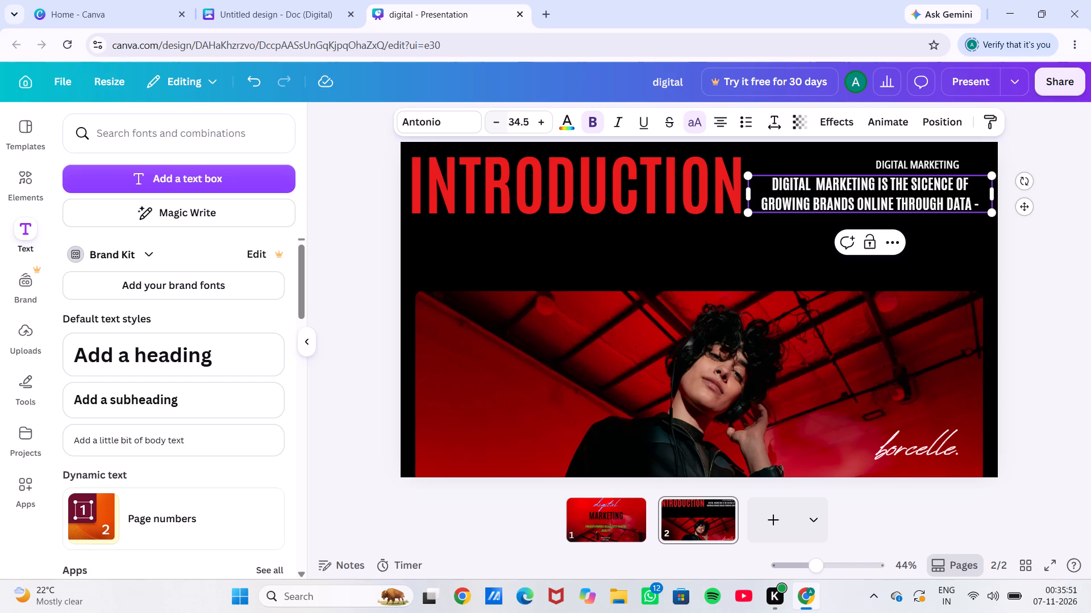
key(d)
text(ri)
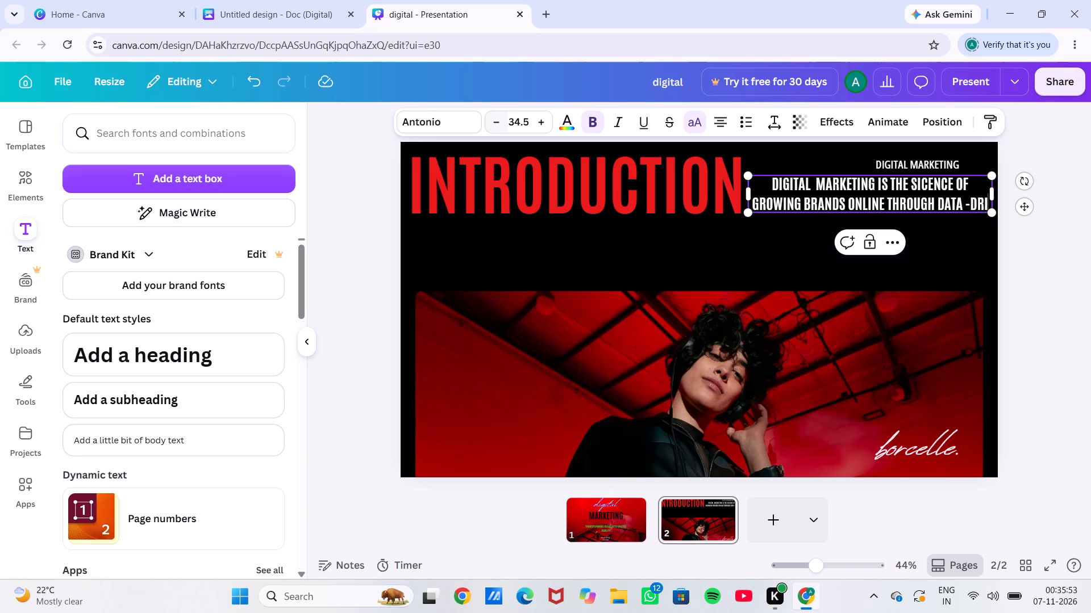
text(veb)
key(space)
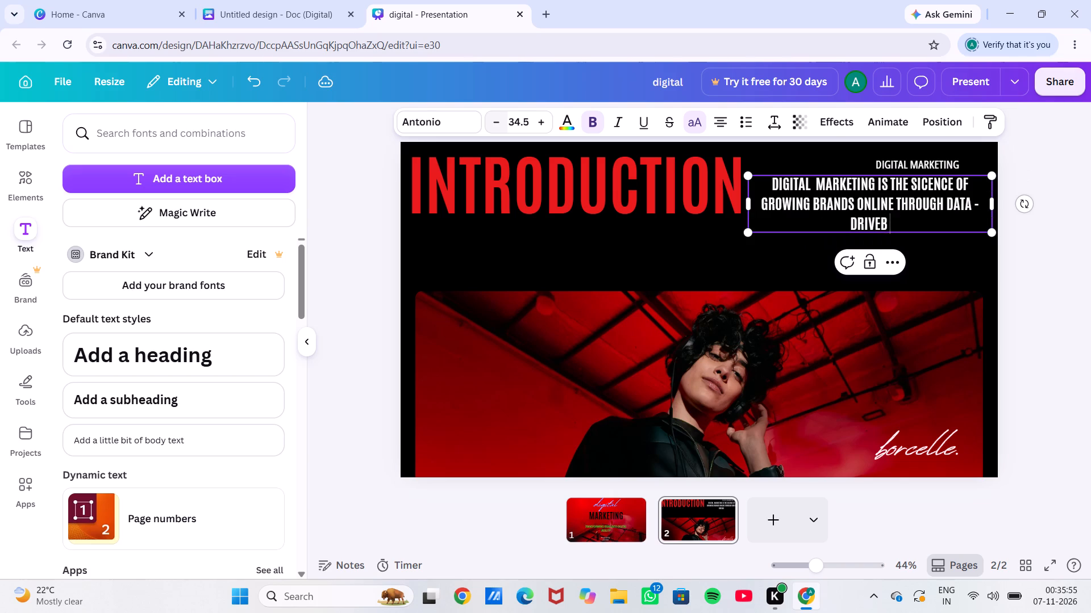
key(BackSpace)
key(BackSpace)
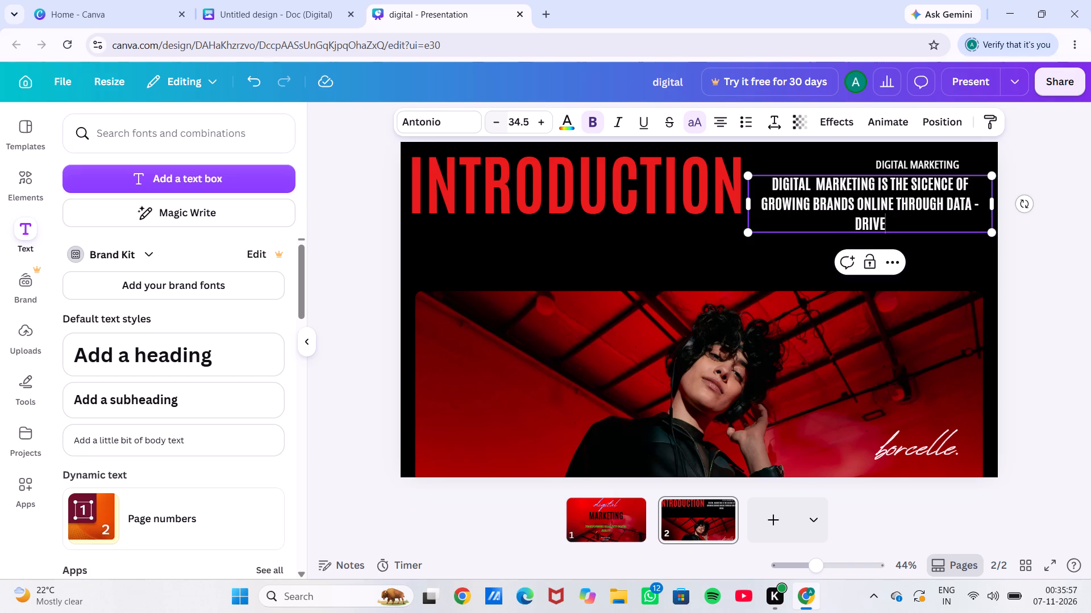
text(n)
key(space)
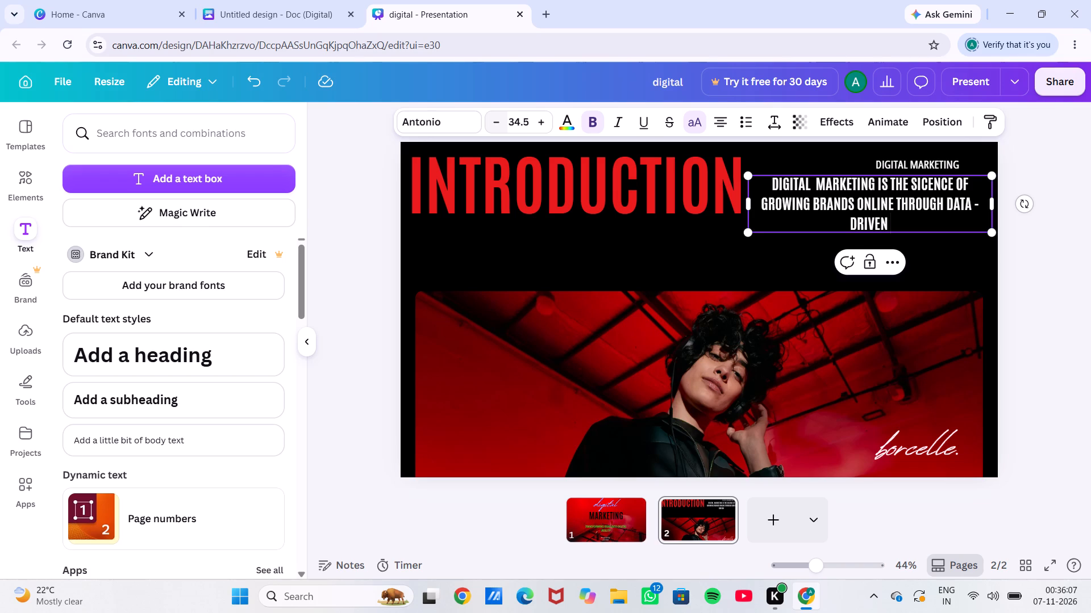
key(s)
key(t)
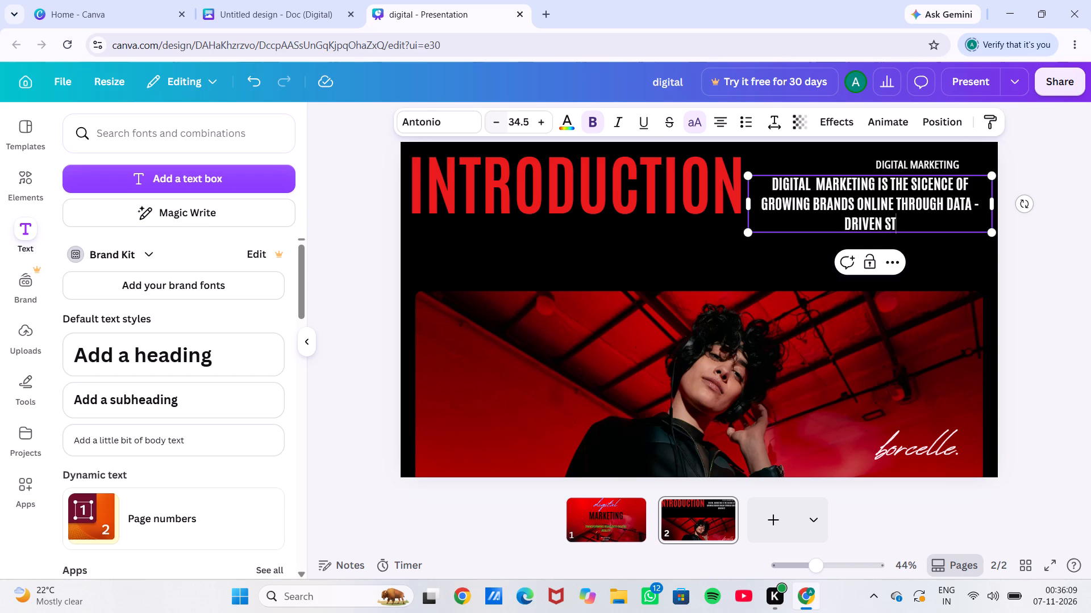
text(rati)
text(gies)
key(space)
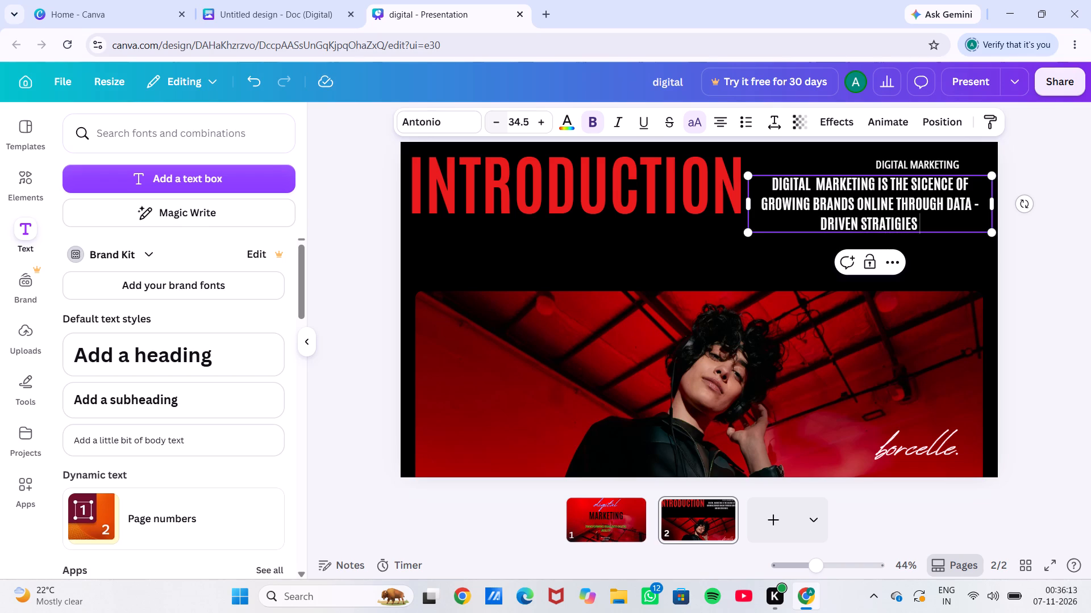
text(.)
key(space)
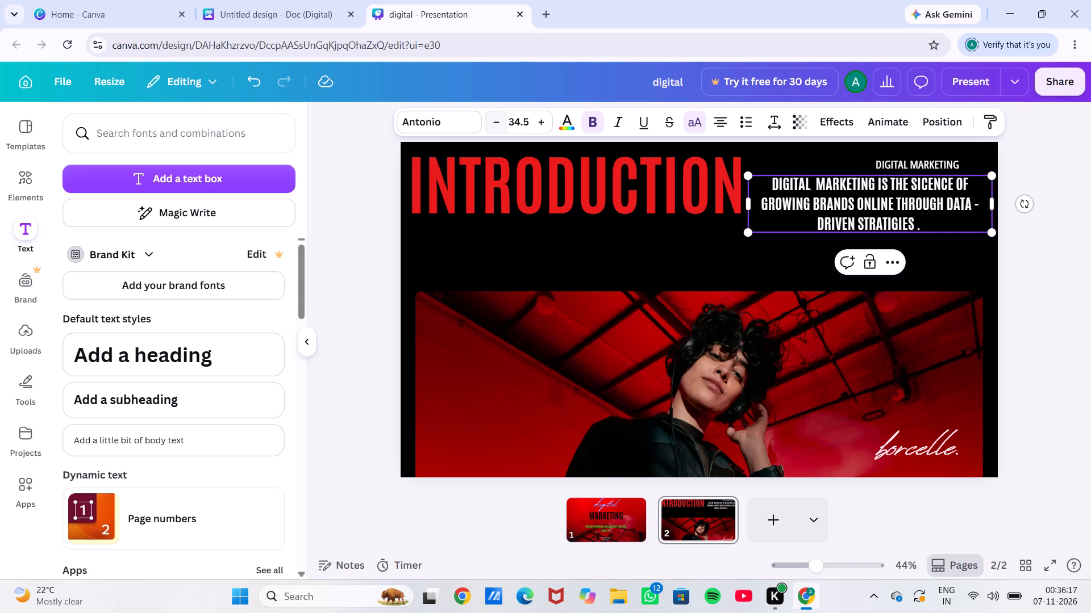
Begin the description's second sentence with "by levetraging".
key(b)
text(y)
key(space)
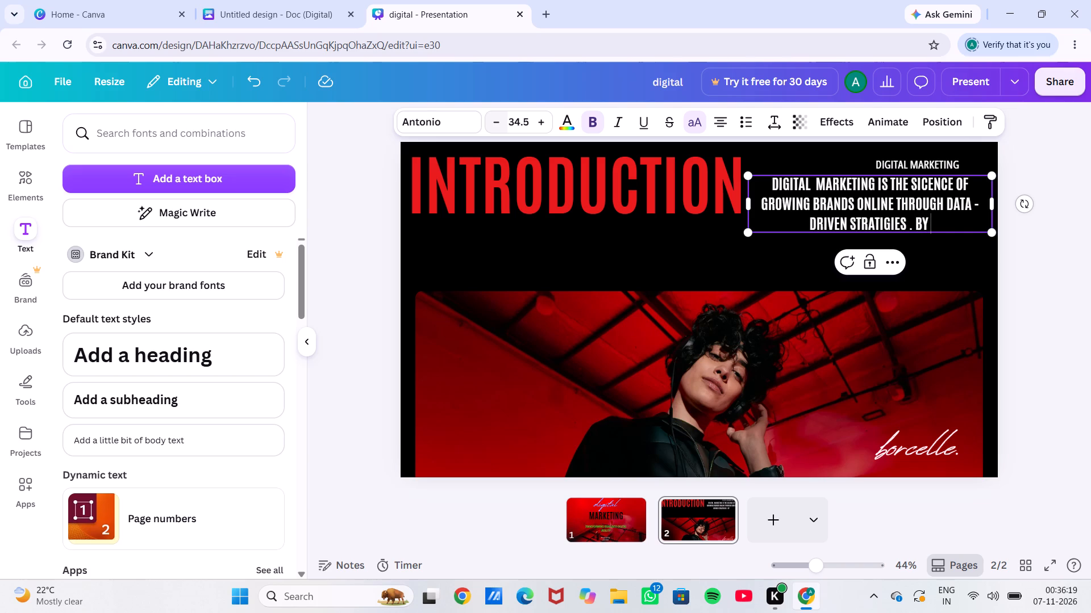
text(le)
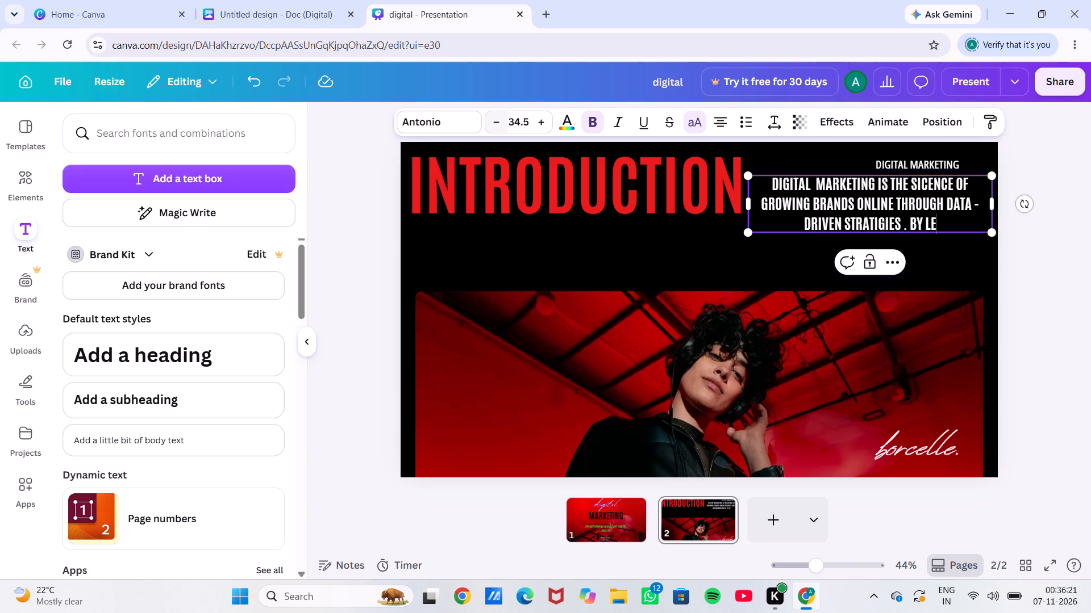
text(veta)
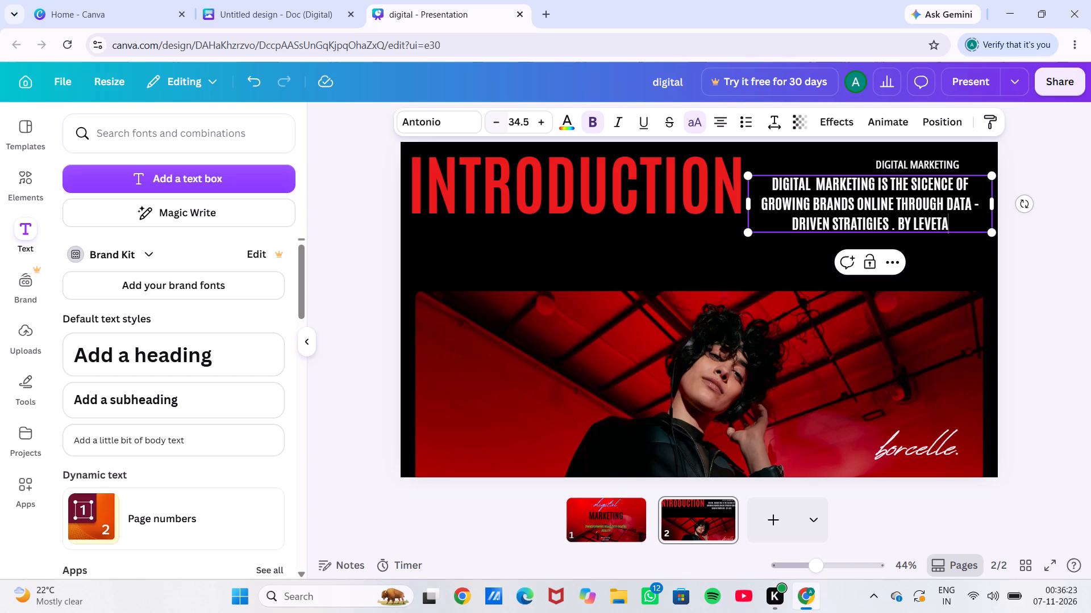
key(bracketleft)
key(BackSpace)
key(BackSpace)
text(ra)
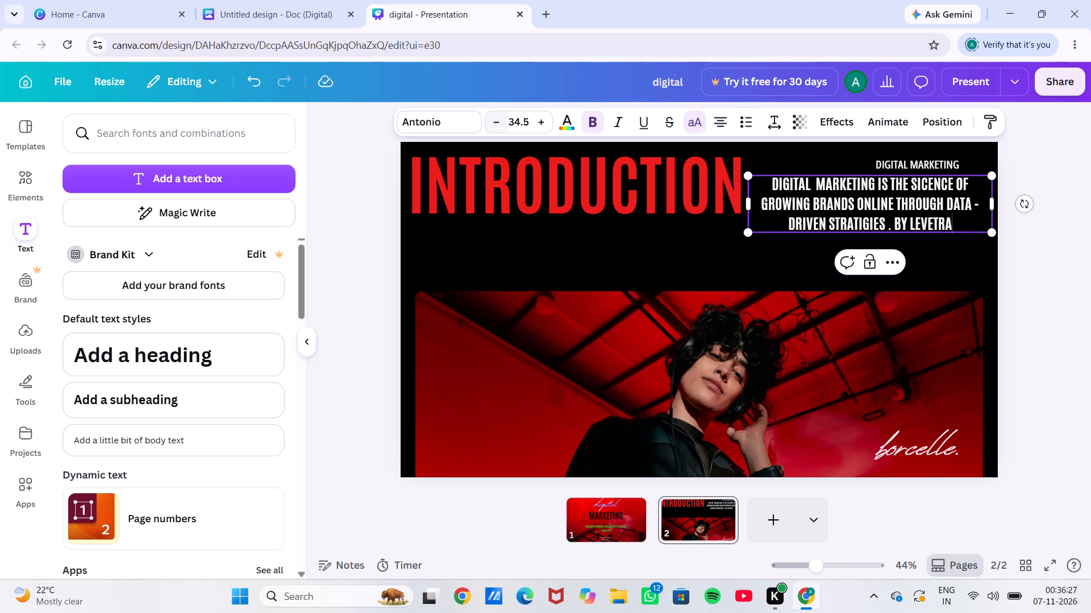
text(gibg)
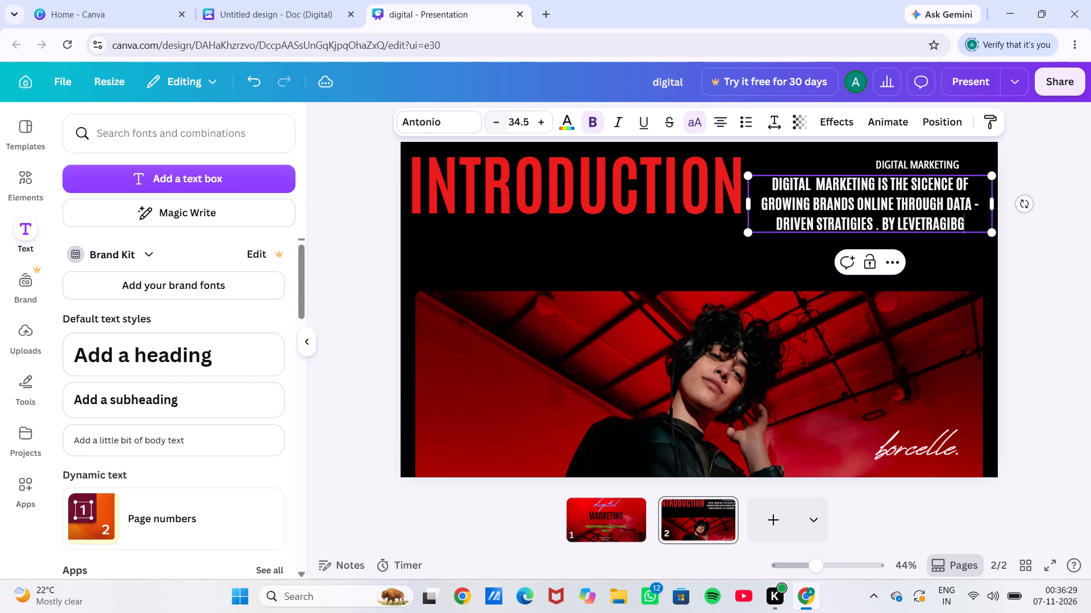
key(BackSpace)
key(BackSpace)
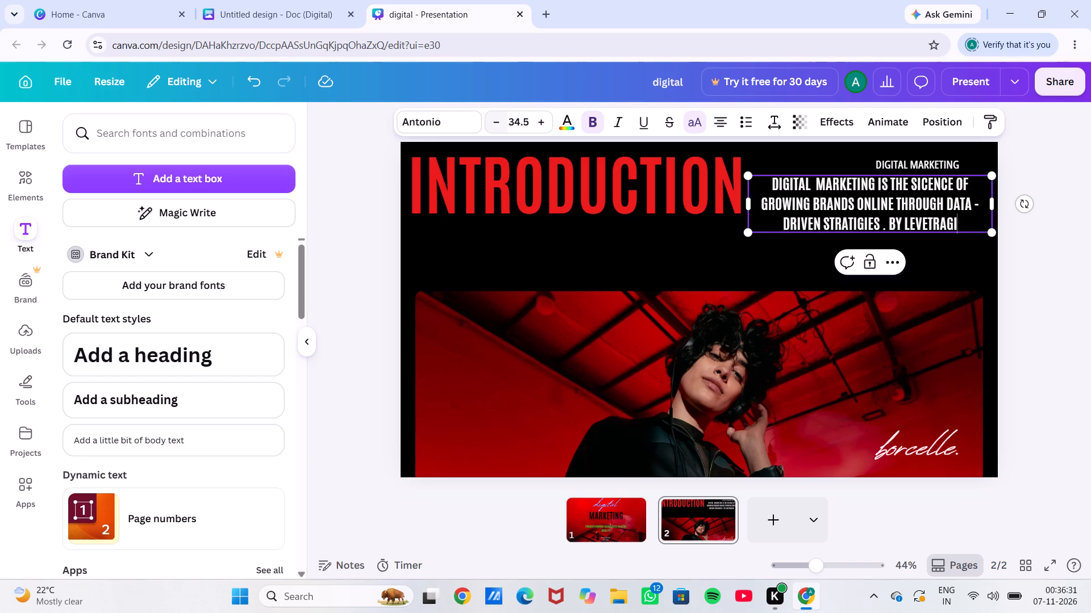
text(ng)
key(space)
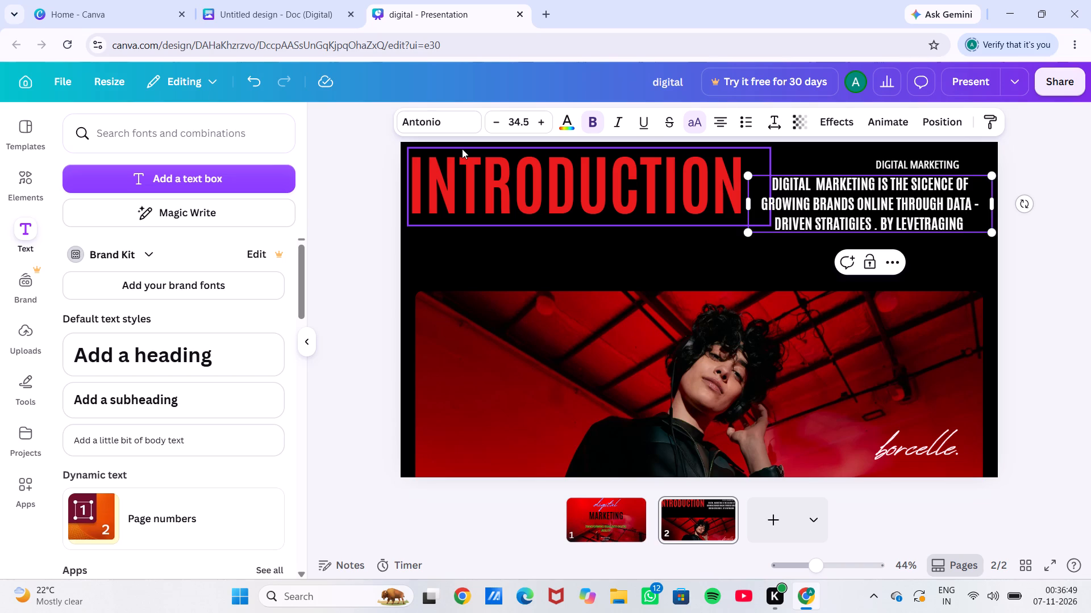
Correct the misspelled word "levetraging" in the description to "leveraging".
key(Left)
key(Left)
key(Left)
key(Left)
key(Left)
key(Left)
key(Left)
key(BackSpace)
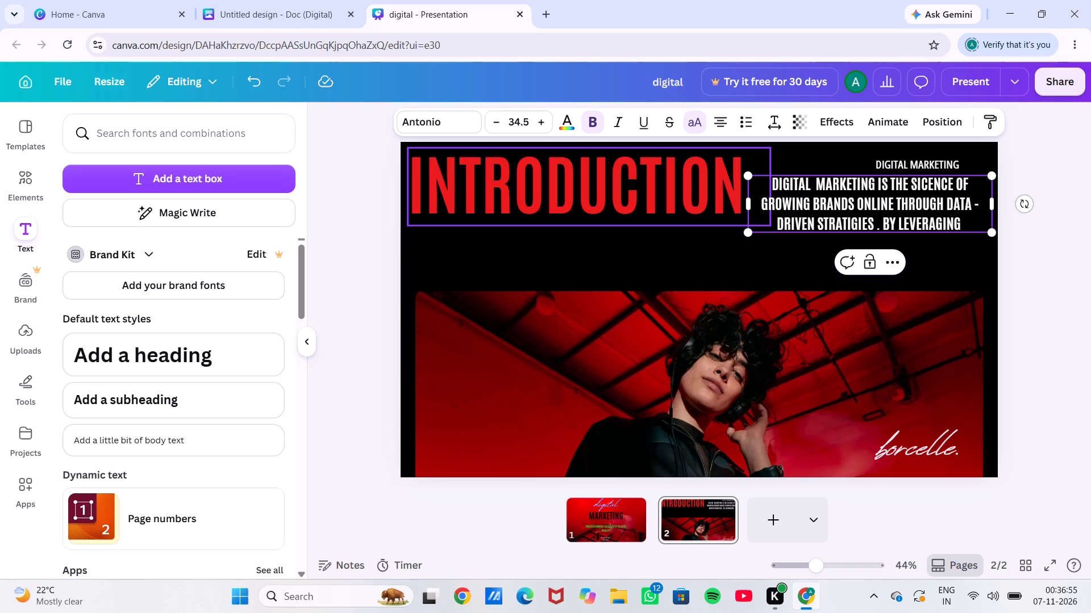
Continue the description after "leveraging" with "seo social media".
click(965, 226)
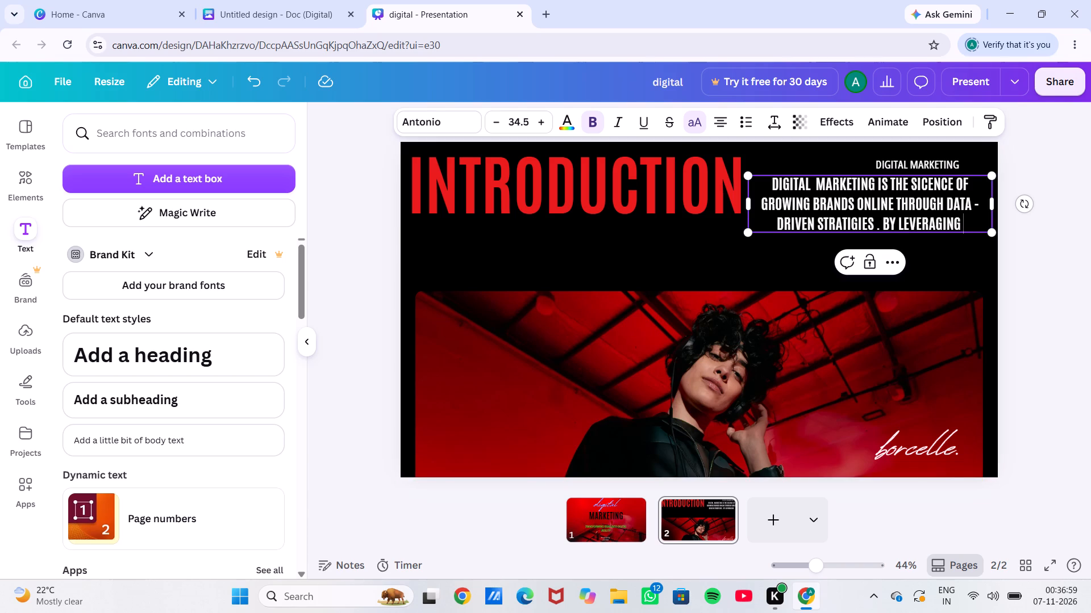
text(seko)
key(BackSpace)
key(BackSpace)
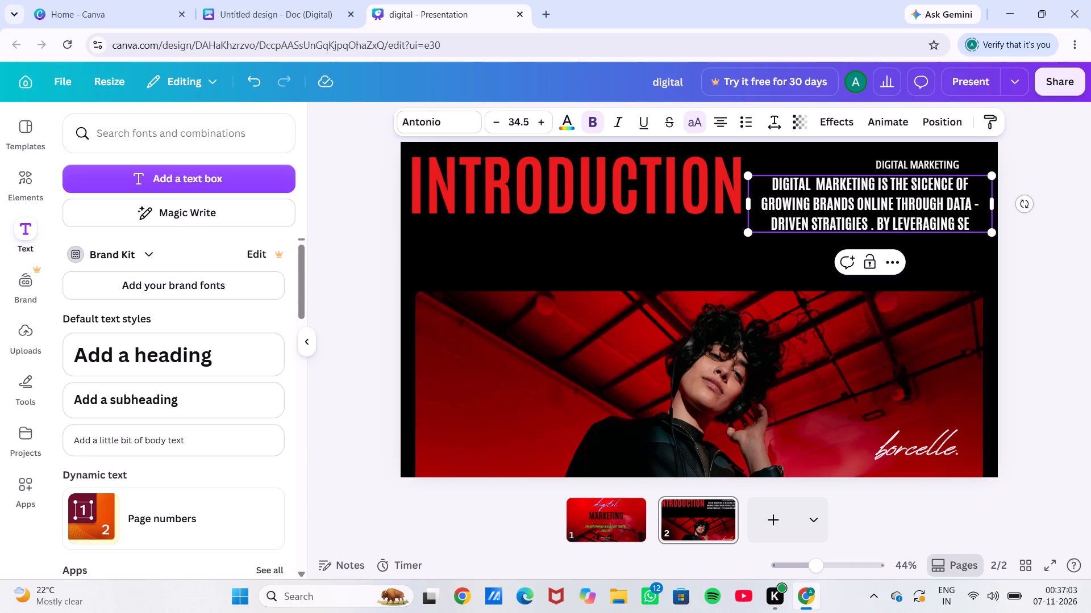
text(o)
key(space)
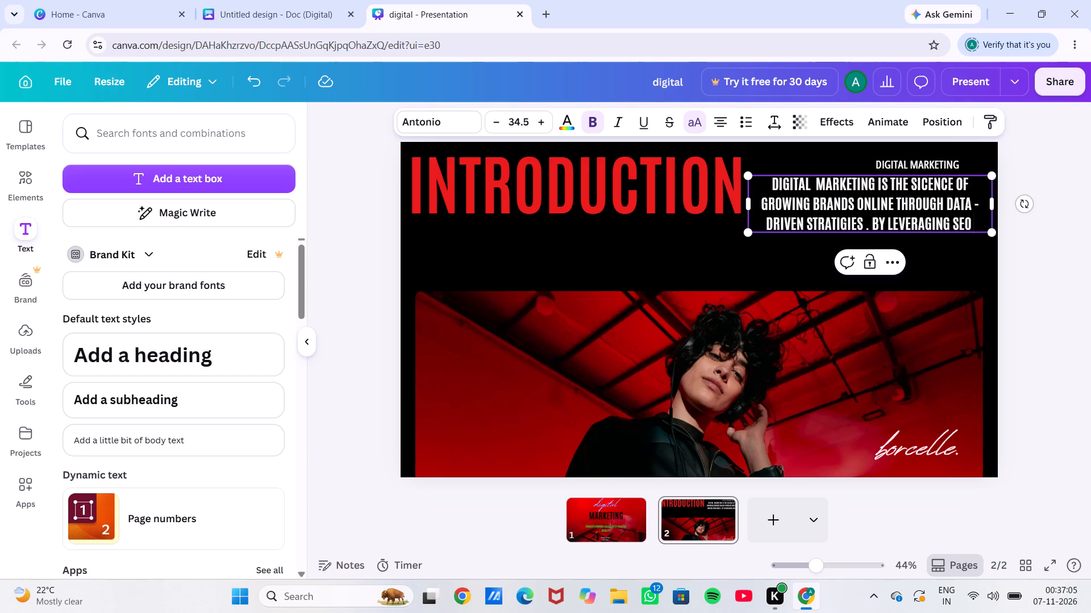
key(s)
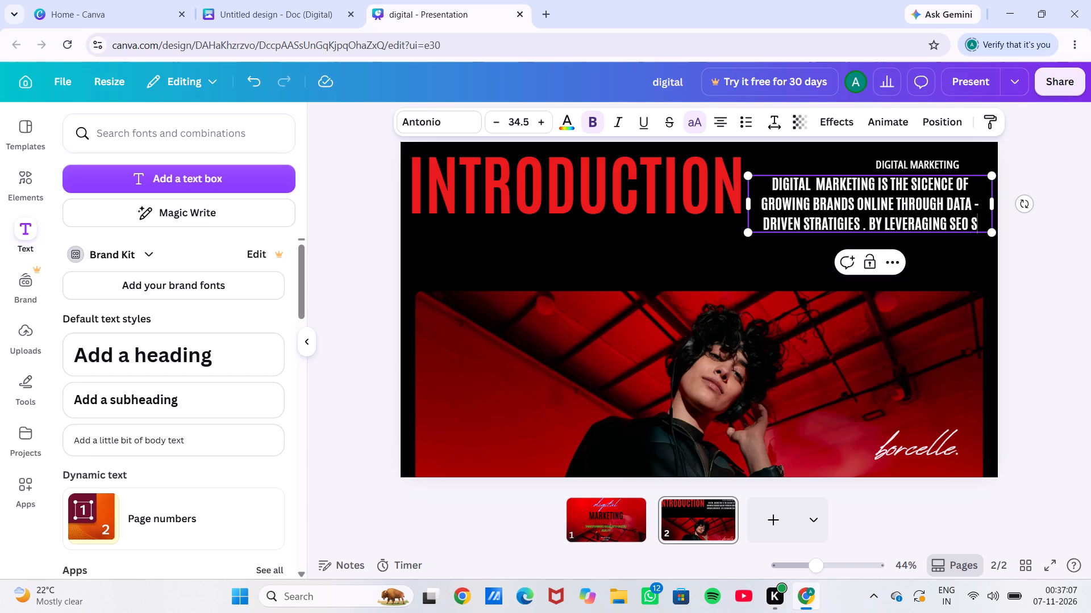
key(p)
key(BackSpace)
text(ocial media)
key(space)
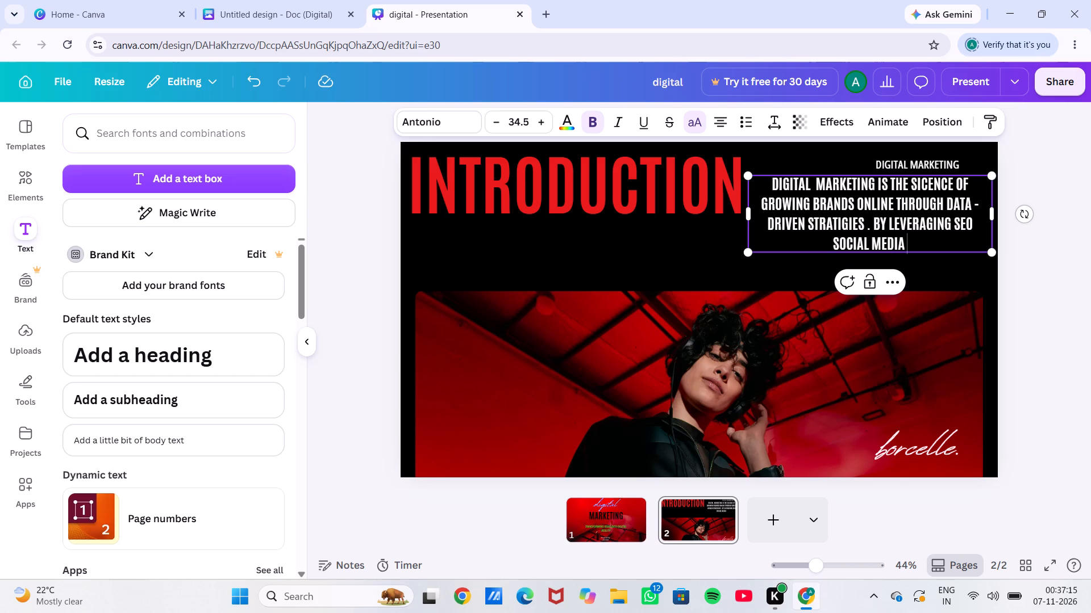
Continue the description after "social media" with ", paids ads".
key(period)
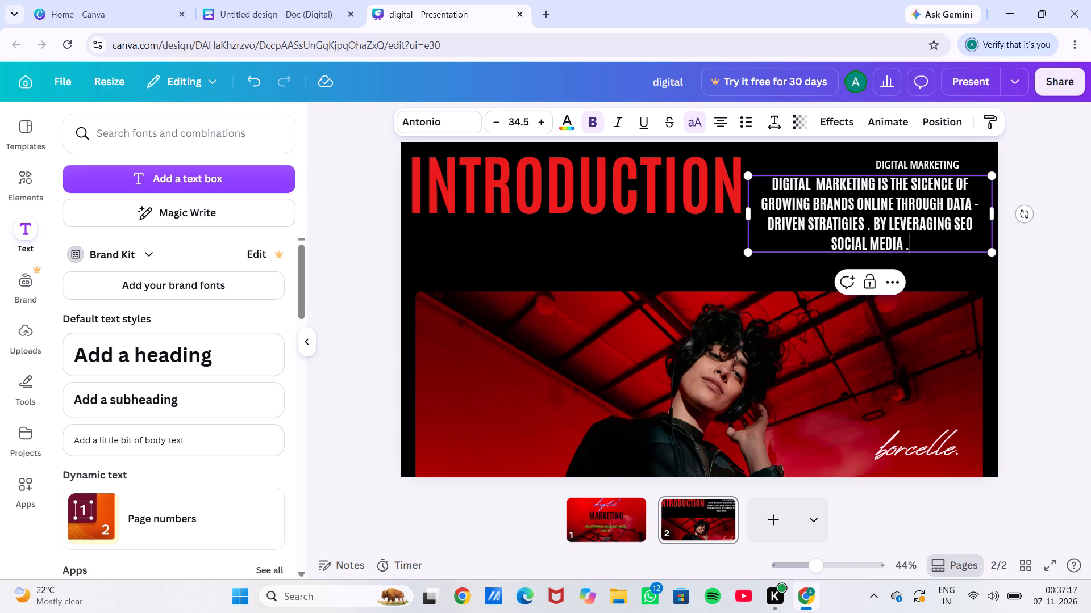
key(BackSpace)
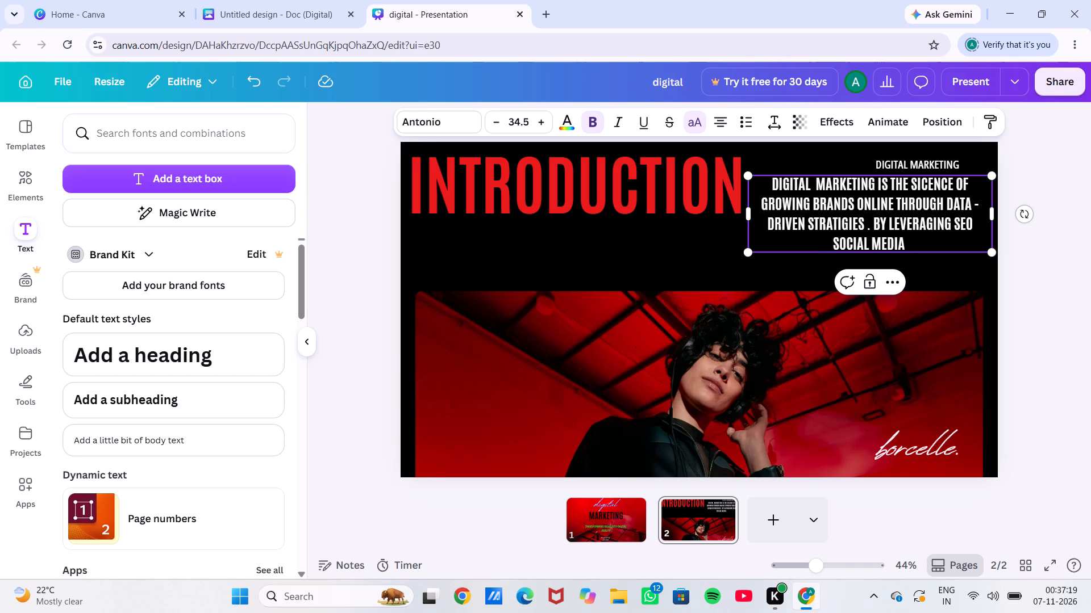
text(,)
key(space)
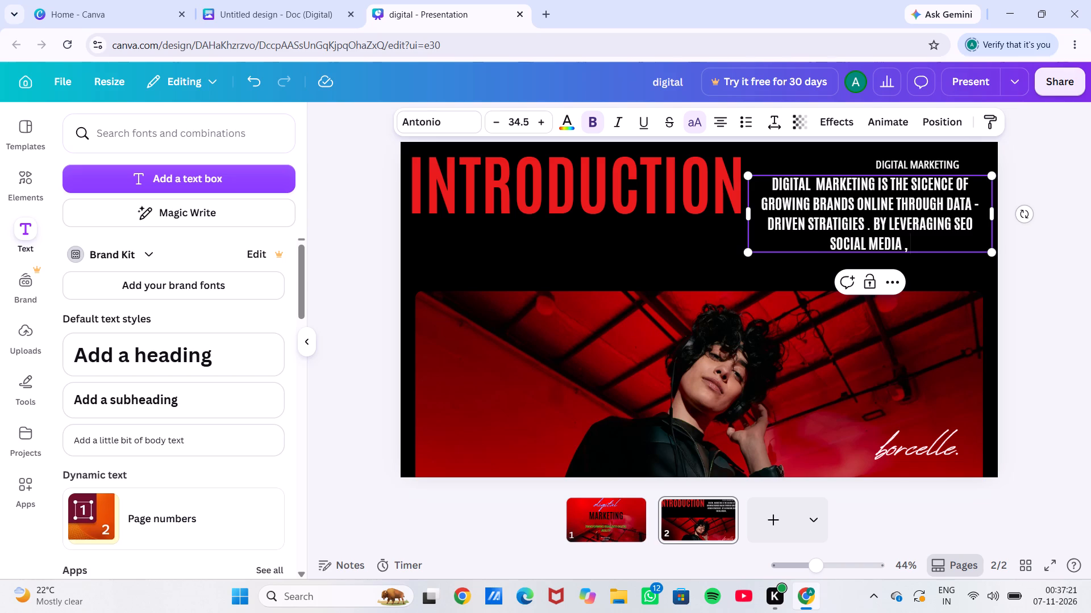
text(paod)
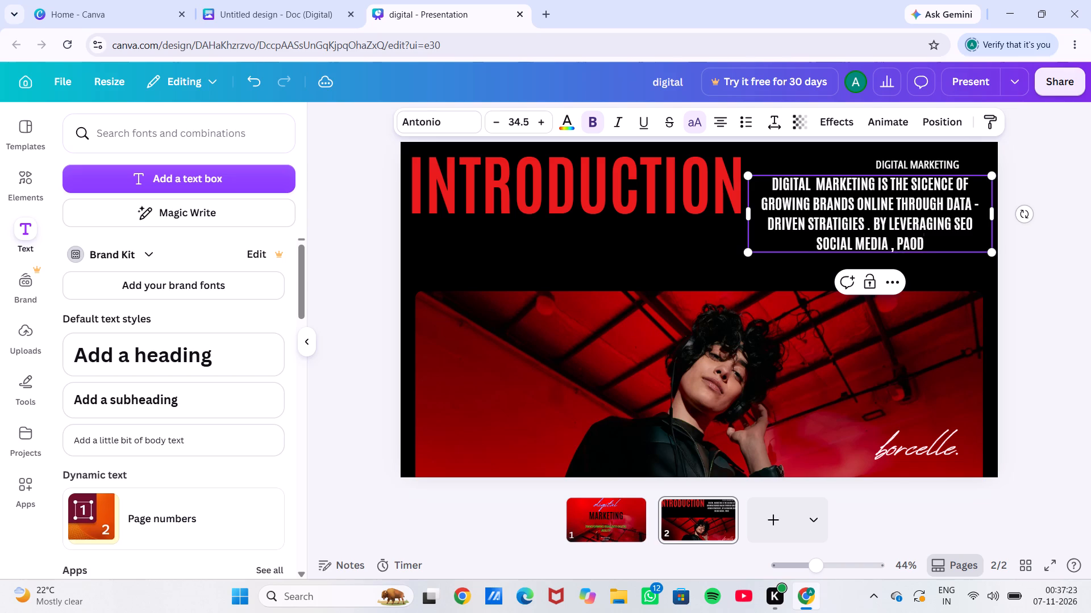
key(BackSpace)
key(BackSpace)
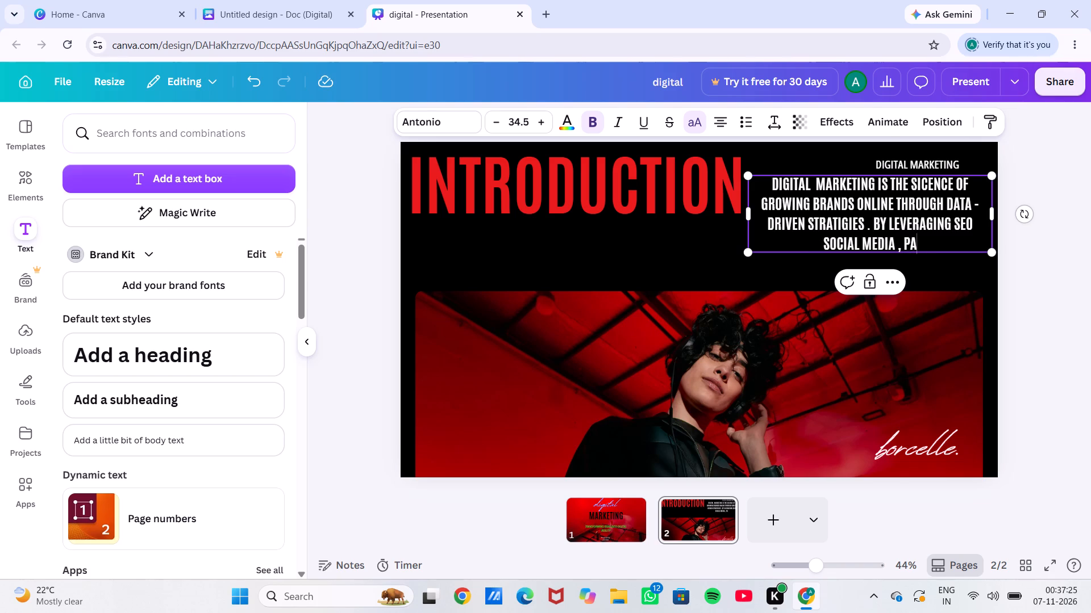
text(ids)
key(space)
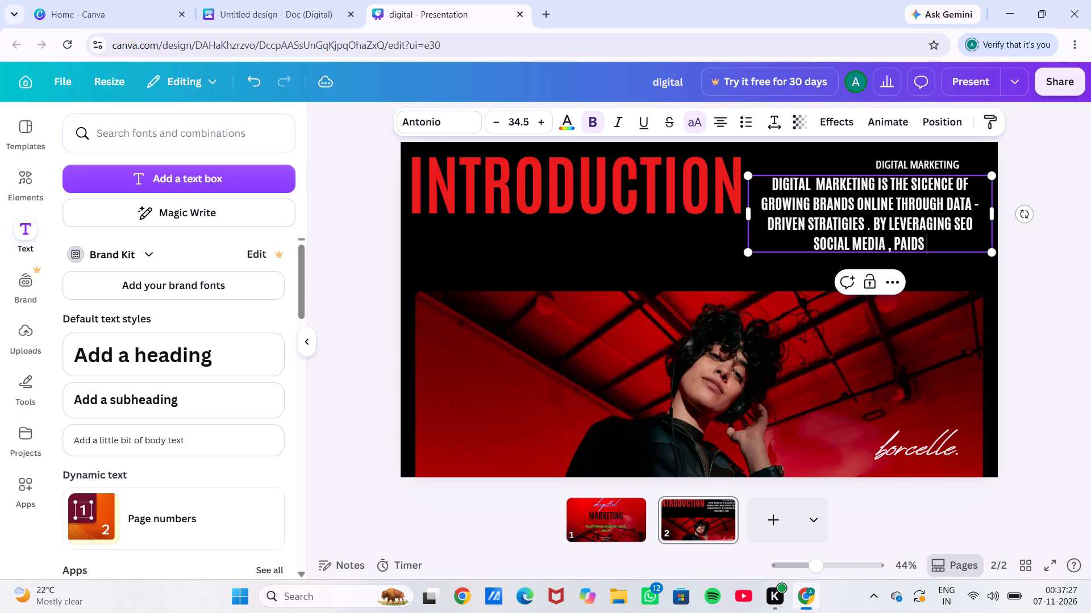
text(ads)
key(space)
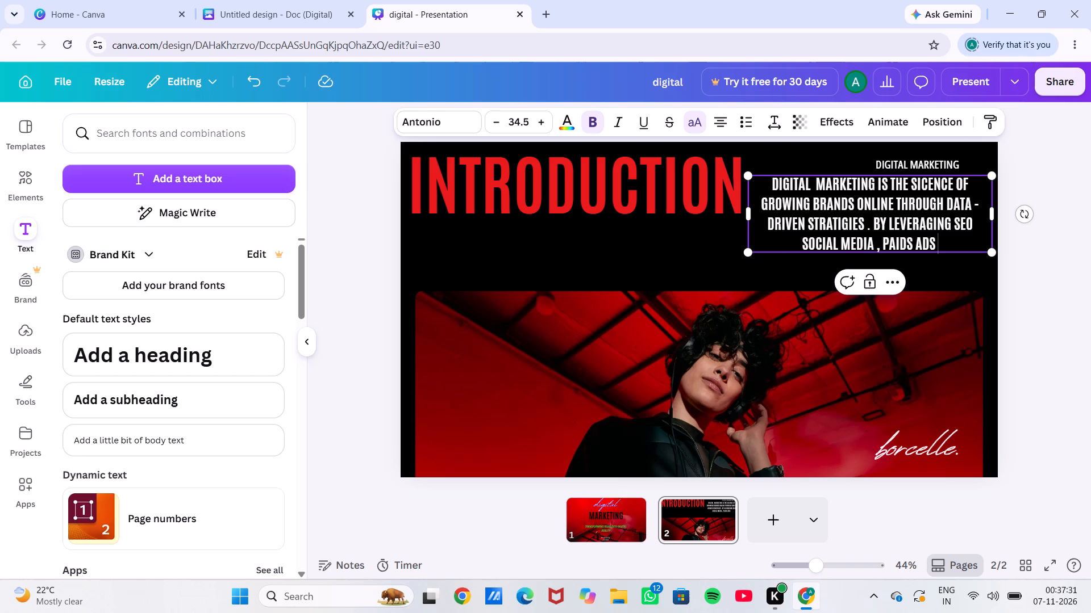
Continue the description after "paids ads" with ", and analytics".
text(, and)
key(space)
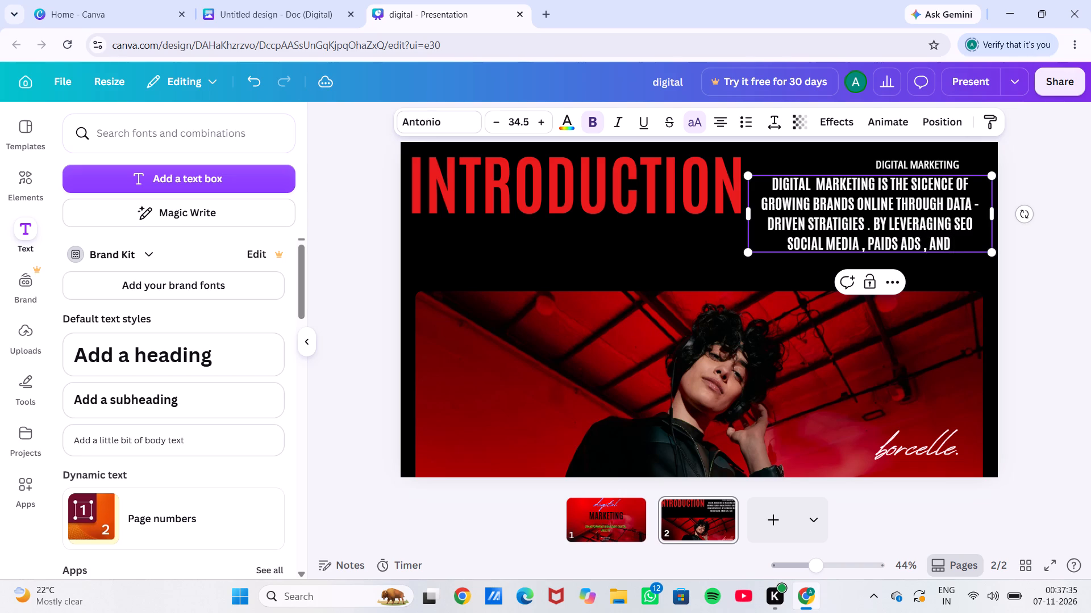
text(anal)
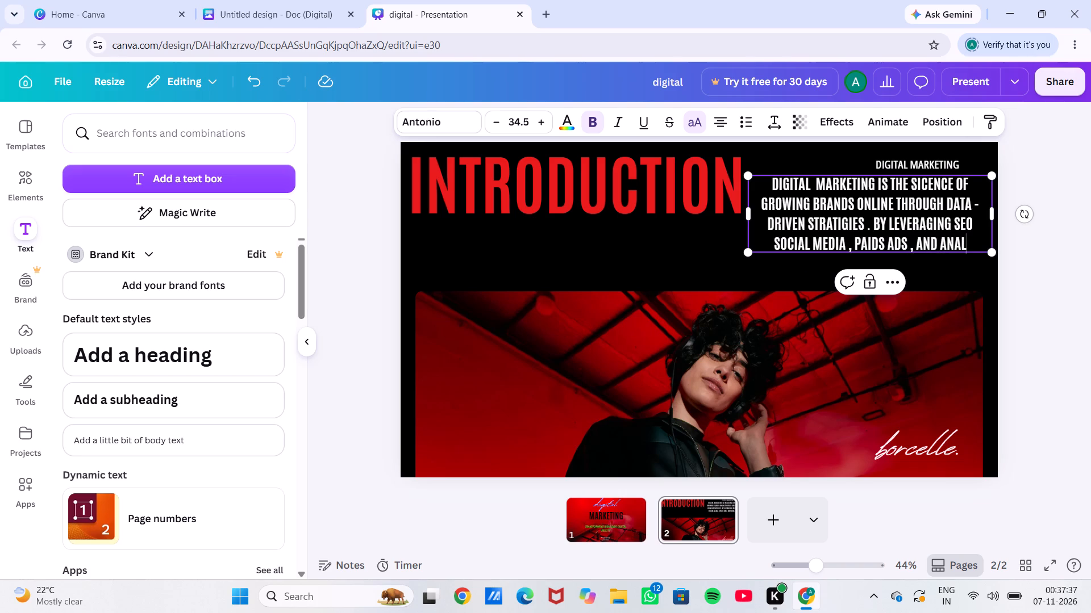
key(u)
key(BackSpace)
key(y)
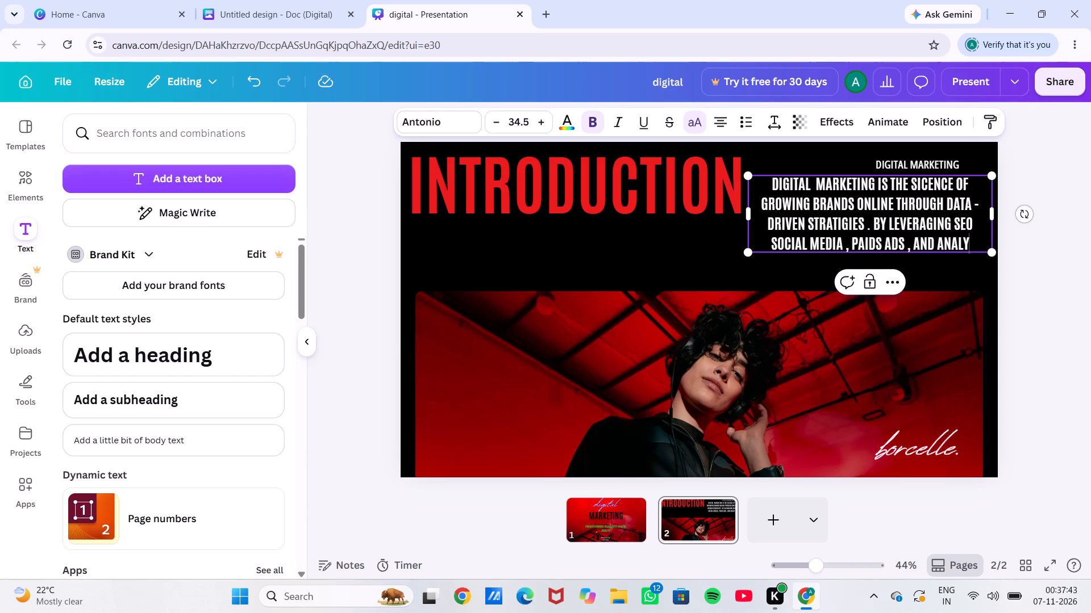
text(ti)
text(xs==)
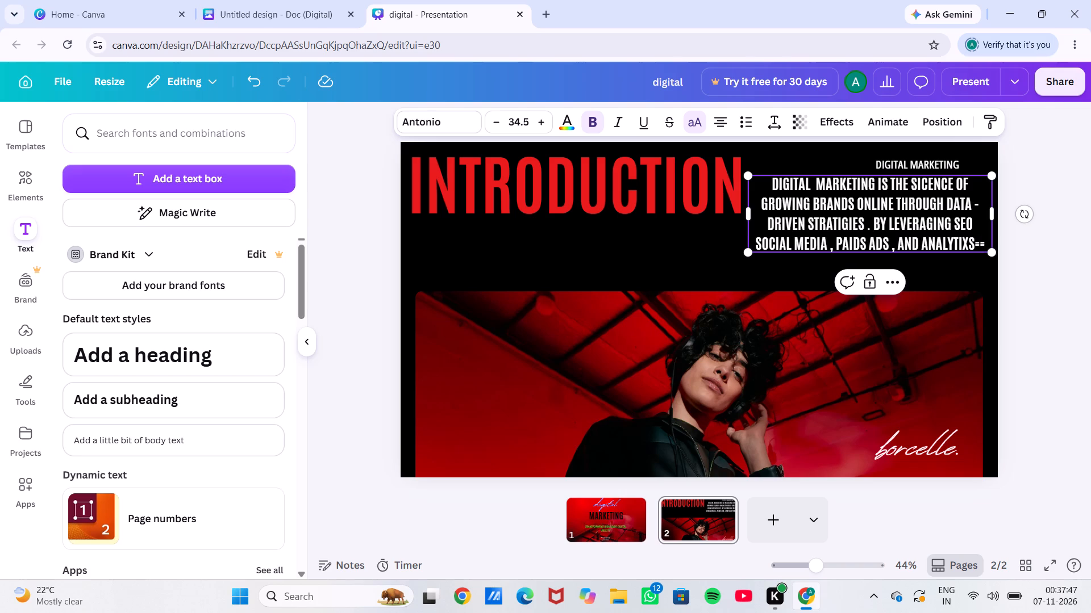
key(BackSpace)
key(BackSpace)
key(BackSpace)
key(BackSpace)
text(cs)
key(space)
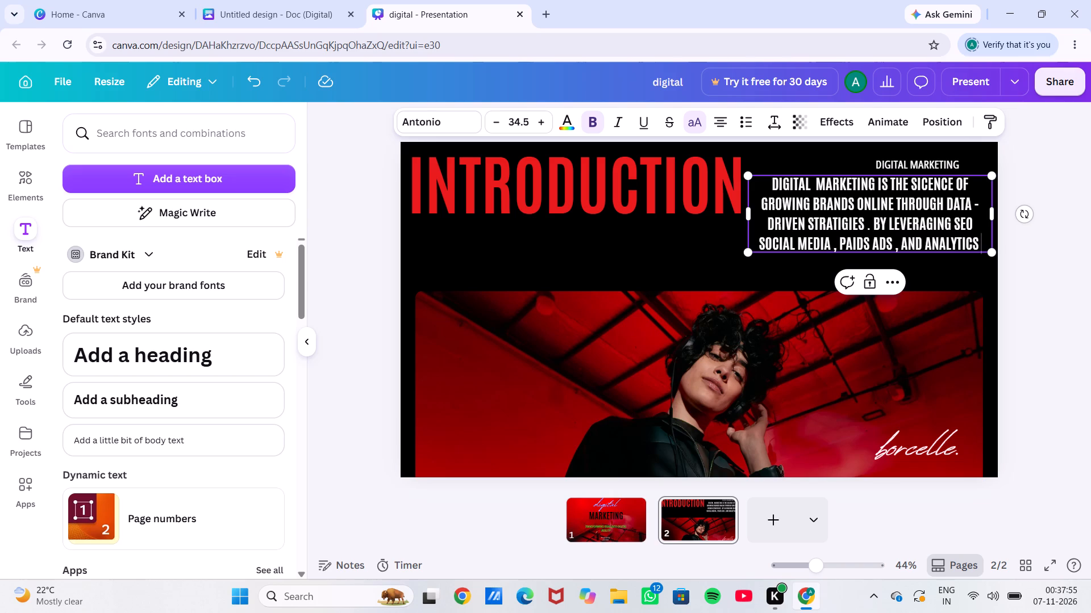
Add a single comma after "analytics" in the description.
key(period)
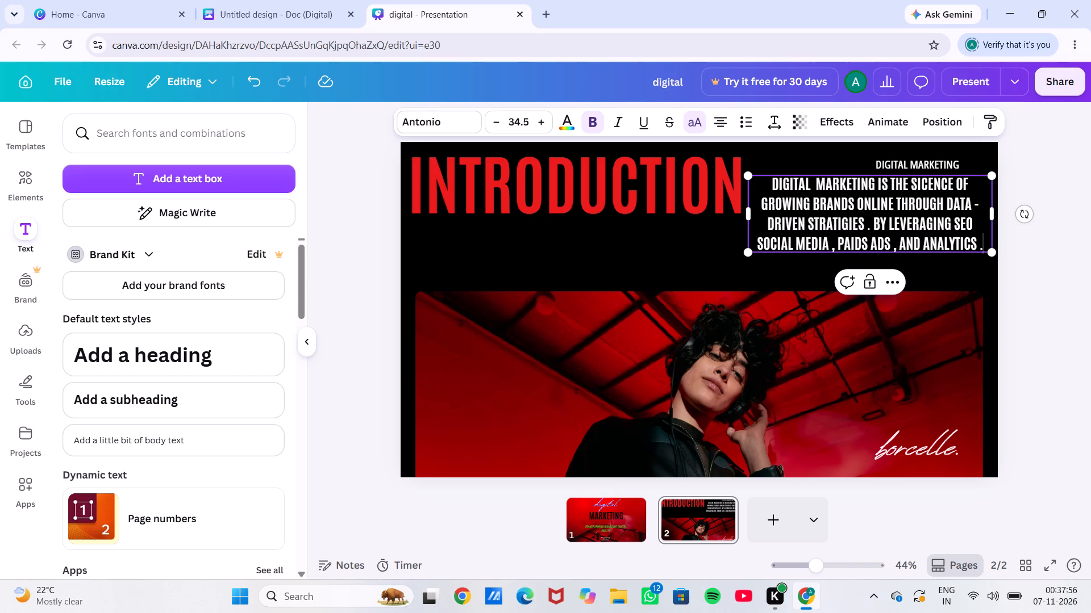
key(BackSpace)
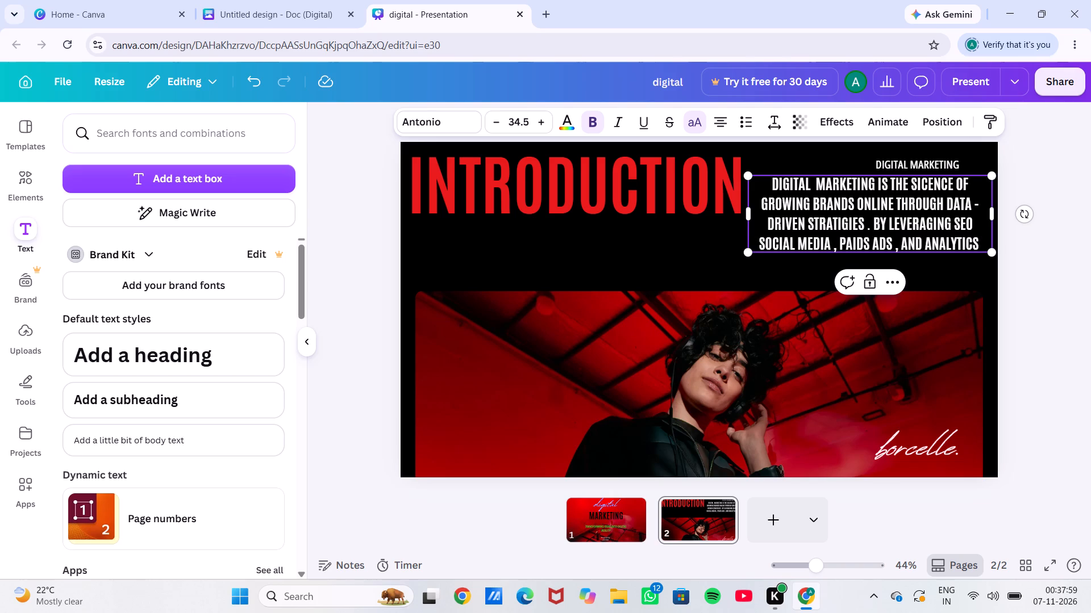
key(m)
key(BackSpace)
key(comma)
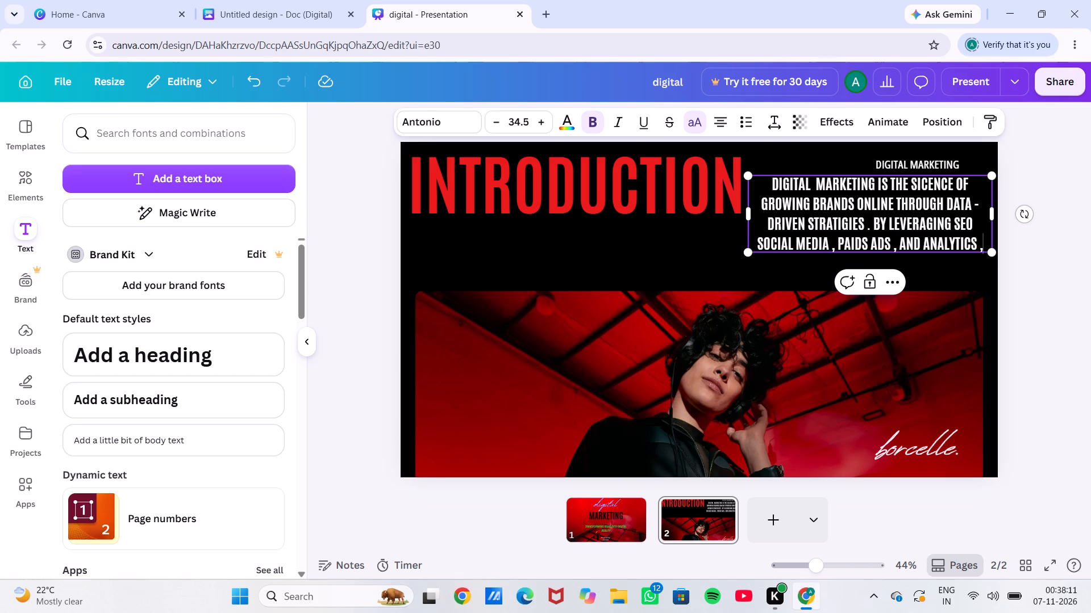
text(,)
key(space)
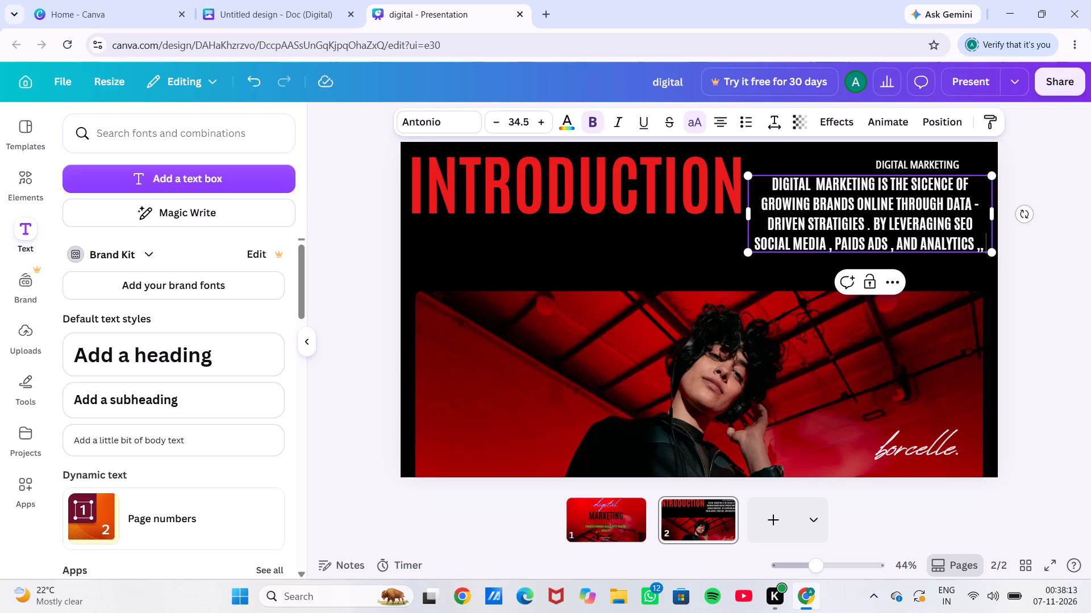
key(BackSpace)
key(bracketright)
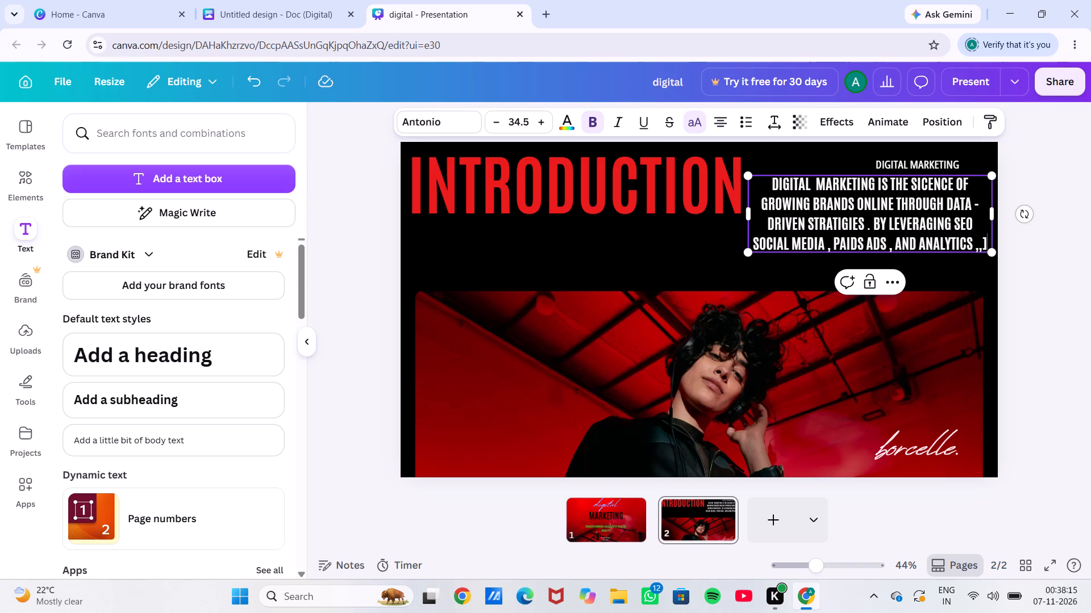
key(BackSpace)
key(BackSpace)
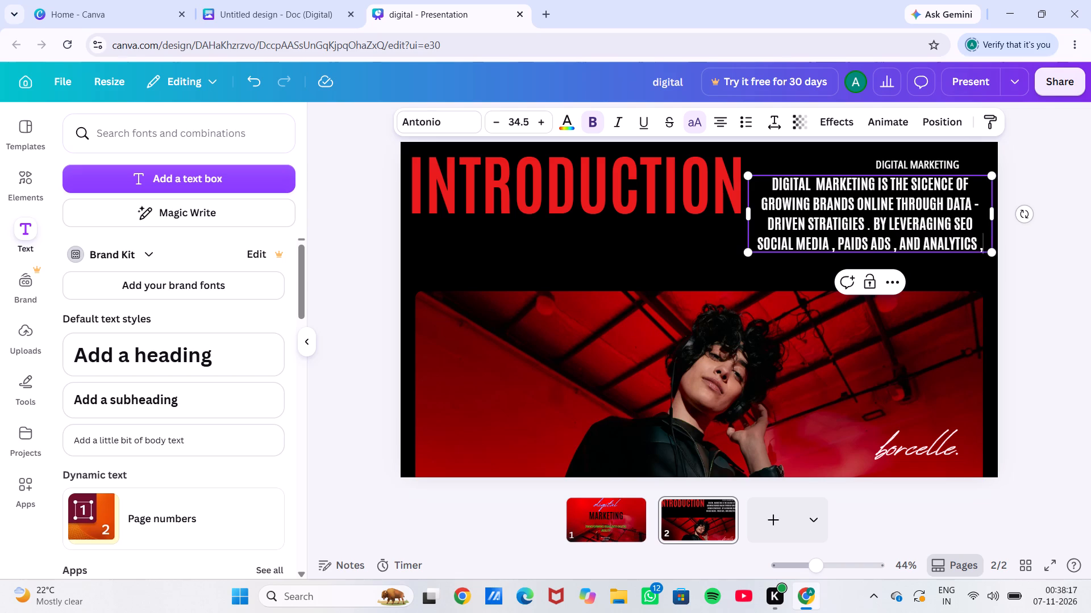
Continue the description after the comma following "analytics" with "it replace guess work".
key(i)
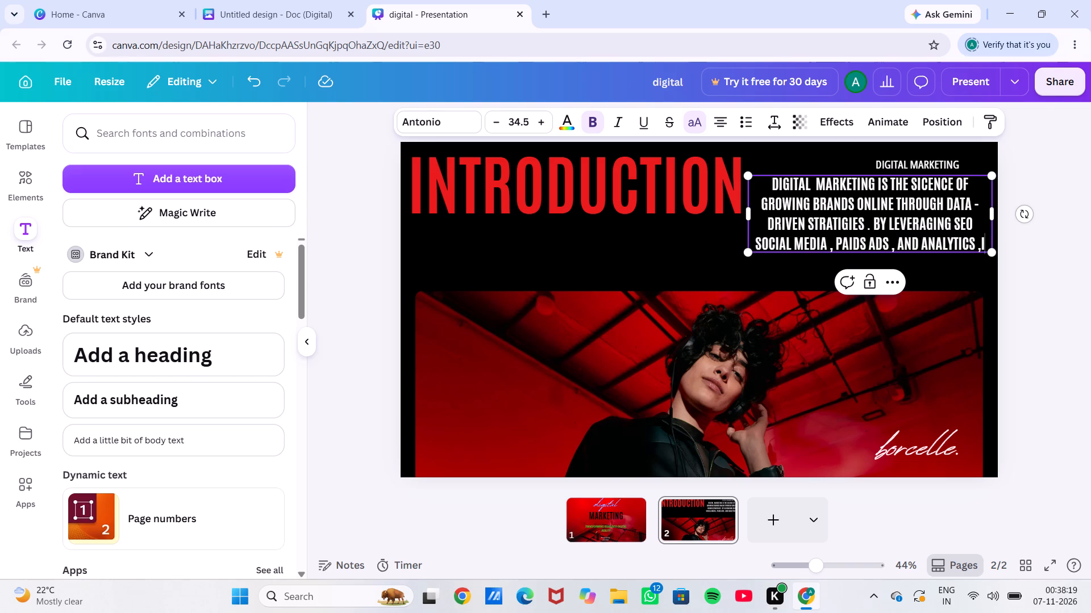
text(t r)
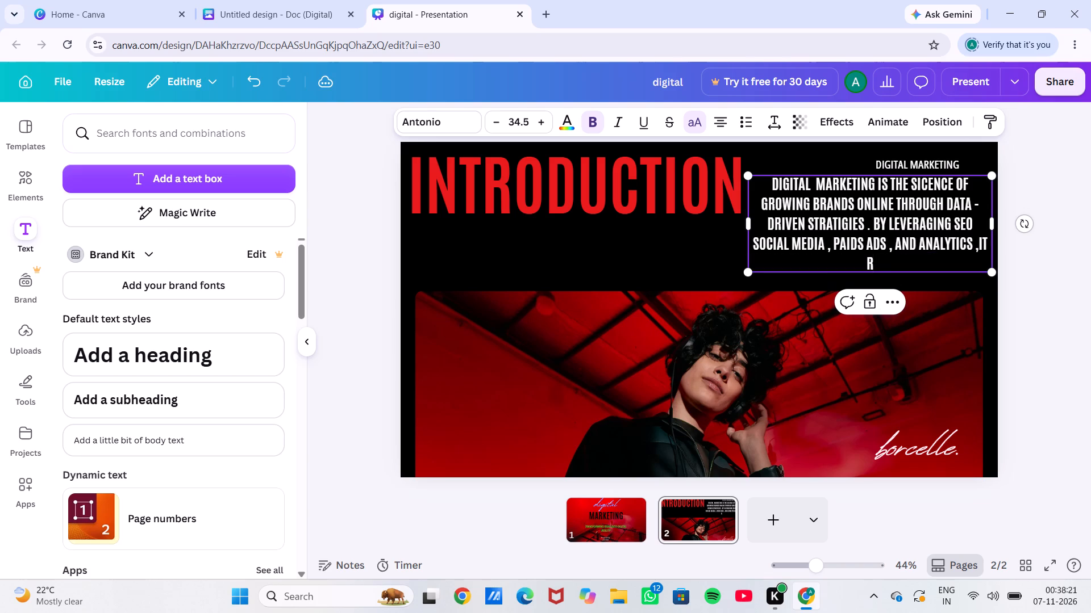
key(e)
text(place)
key(space)
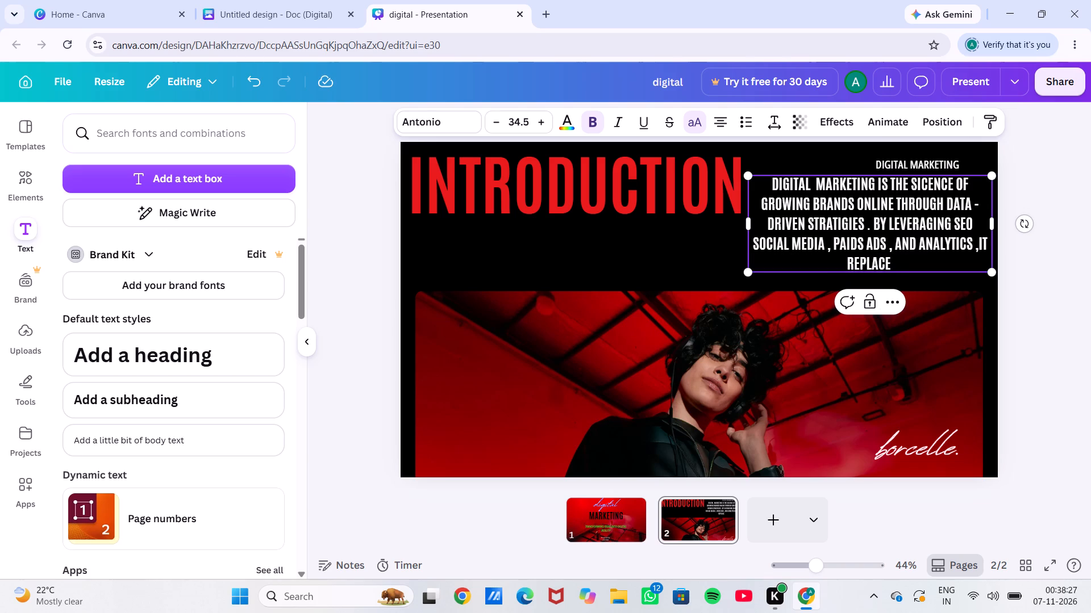
key(g)
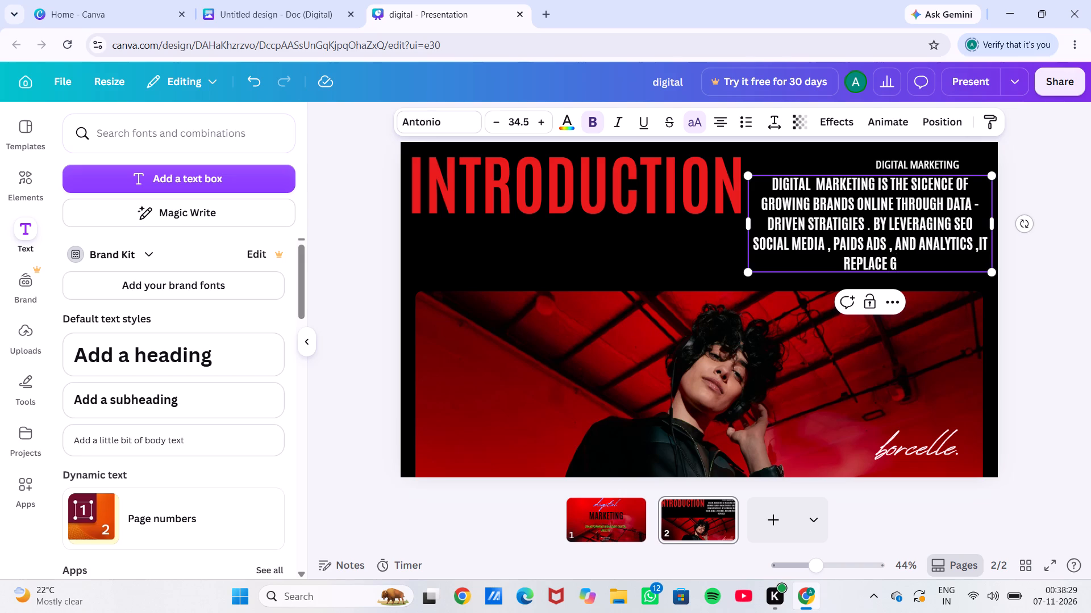
text(uess)
key(space)
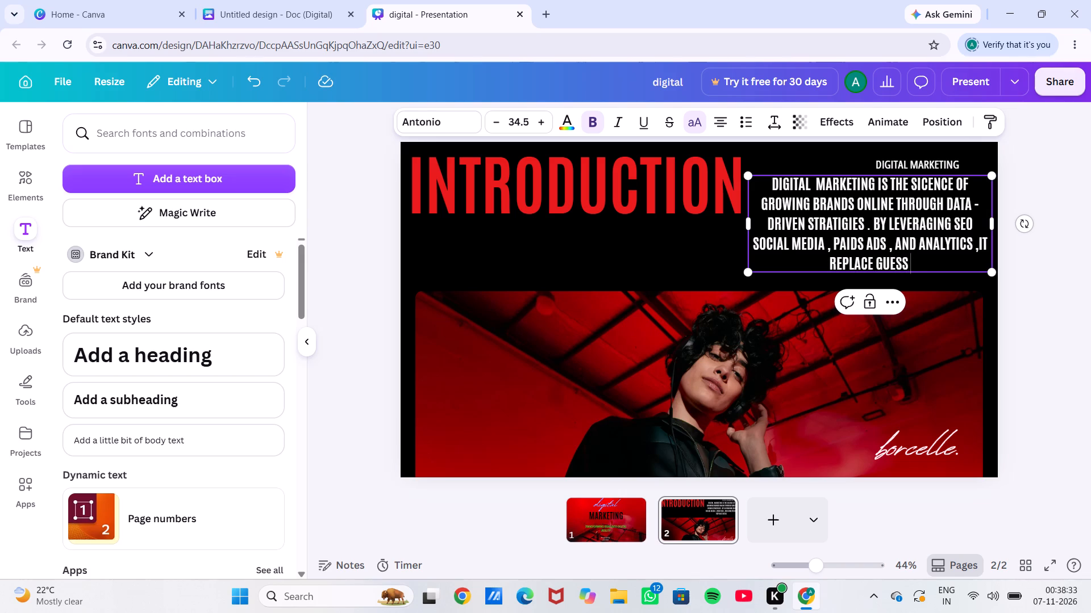
text(wo)
text(rk)
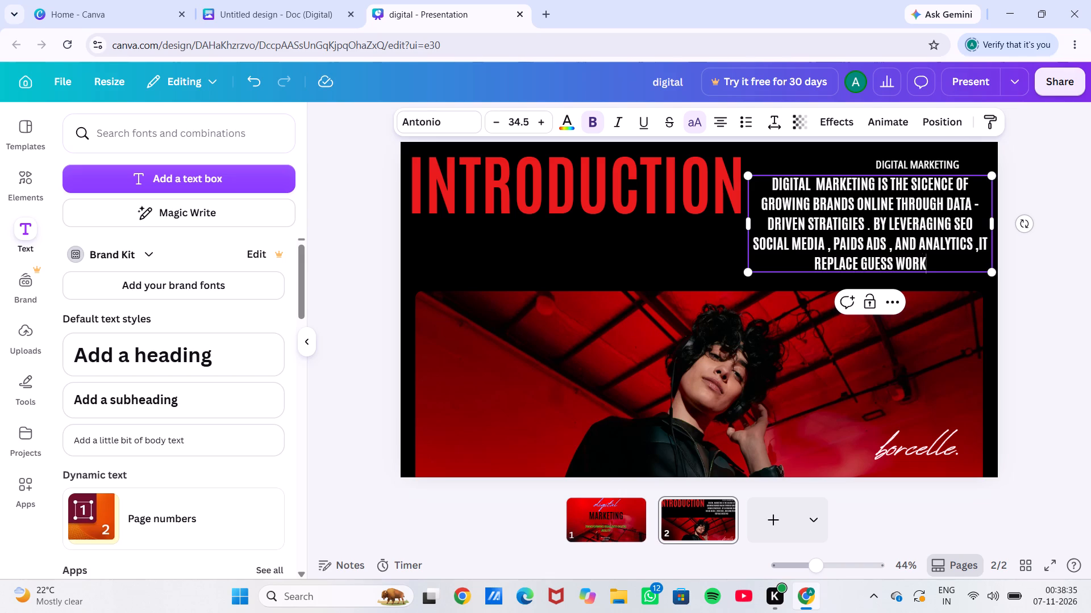
key(space)
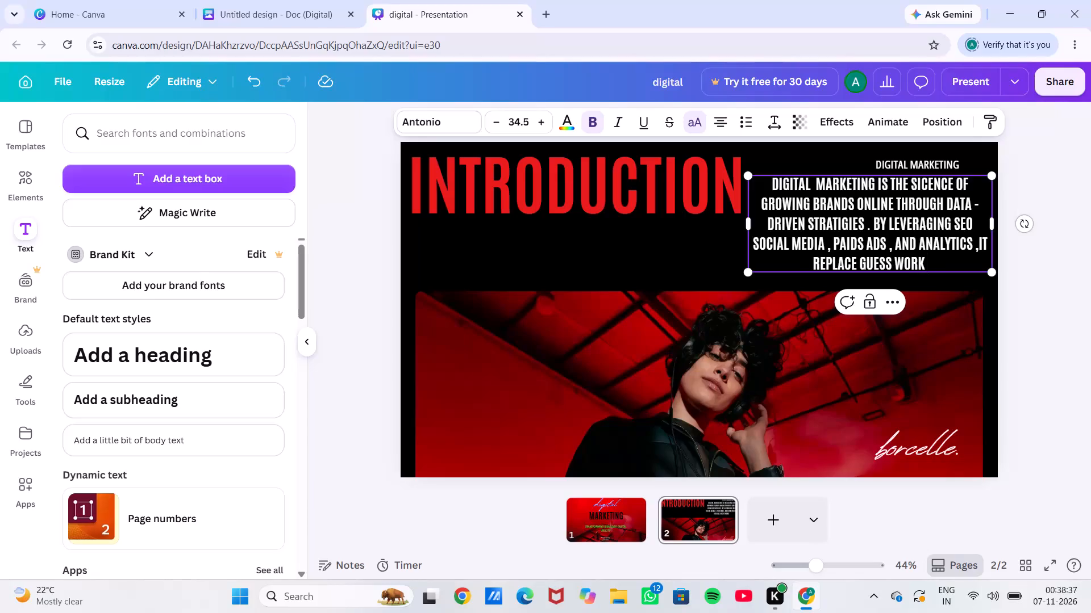
Continue the description after "guess work" with "with precision".
text(ei)
key(BackSpace)
key(BackSpace)
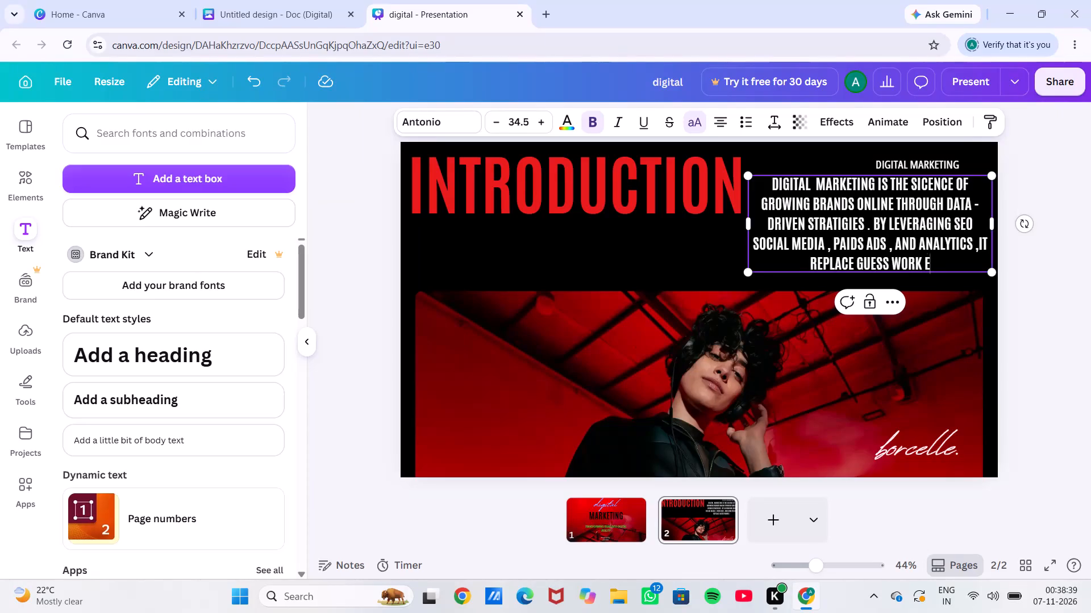
text(with)
key(space)
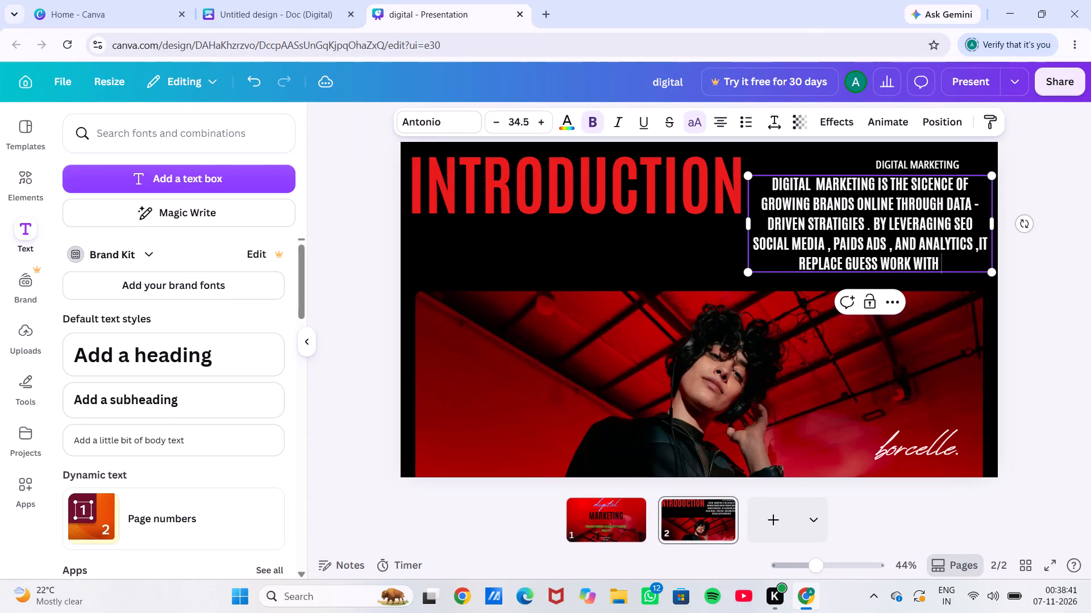
text(pre)
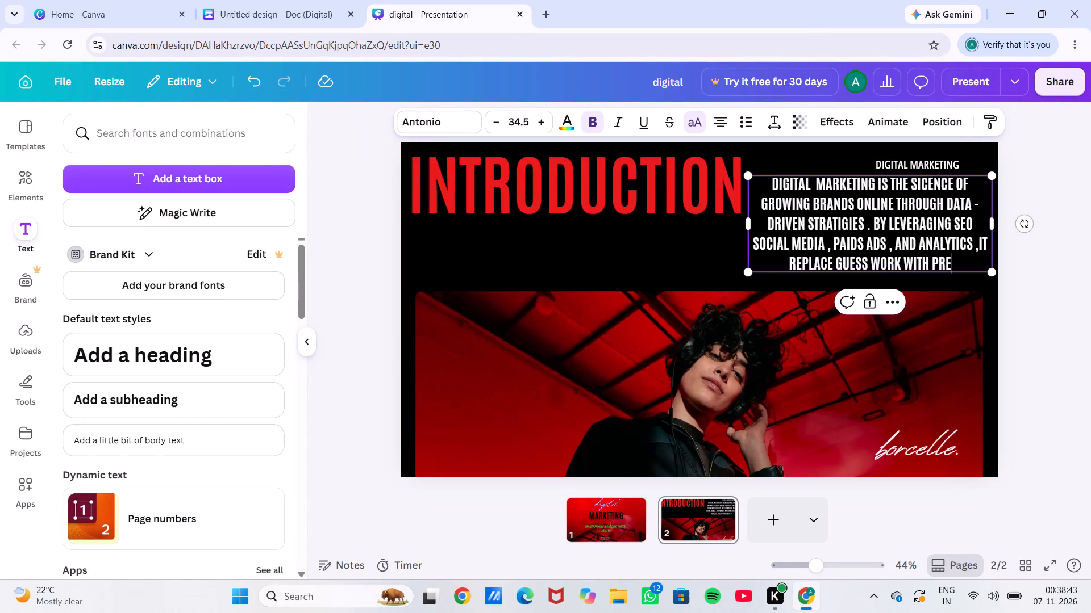
text(cision)
key(space)
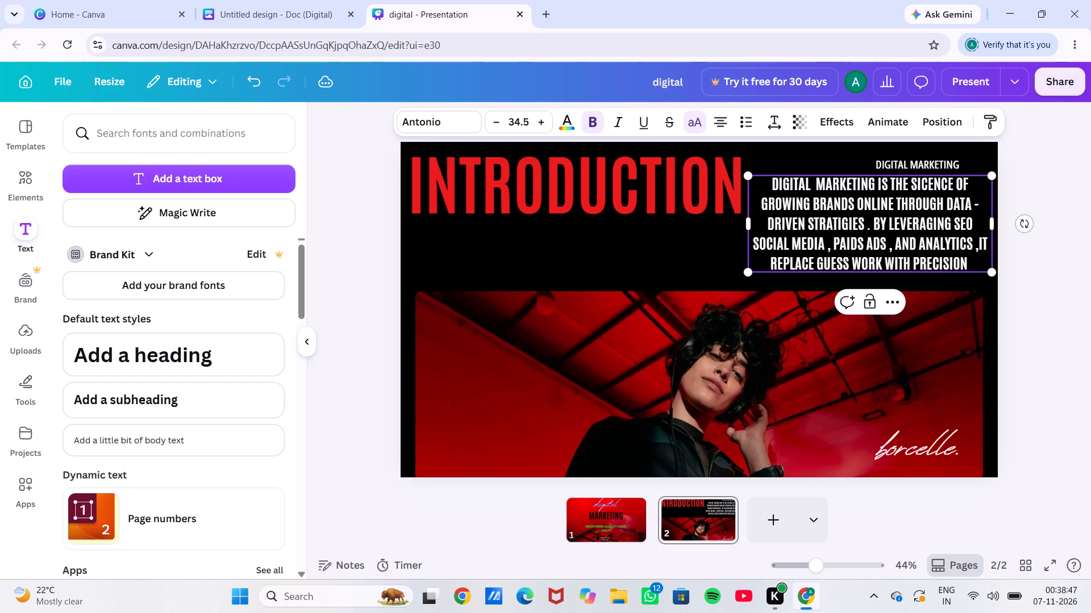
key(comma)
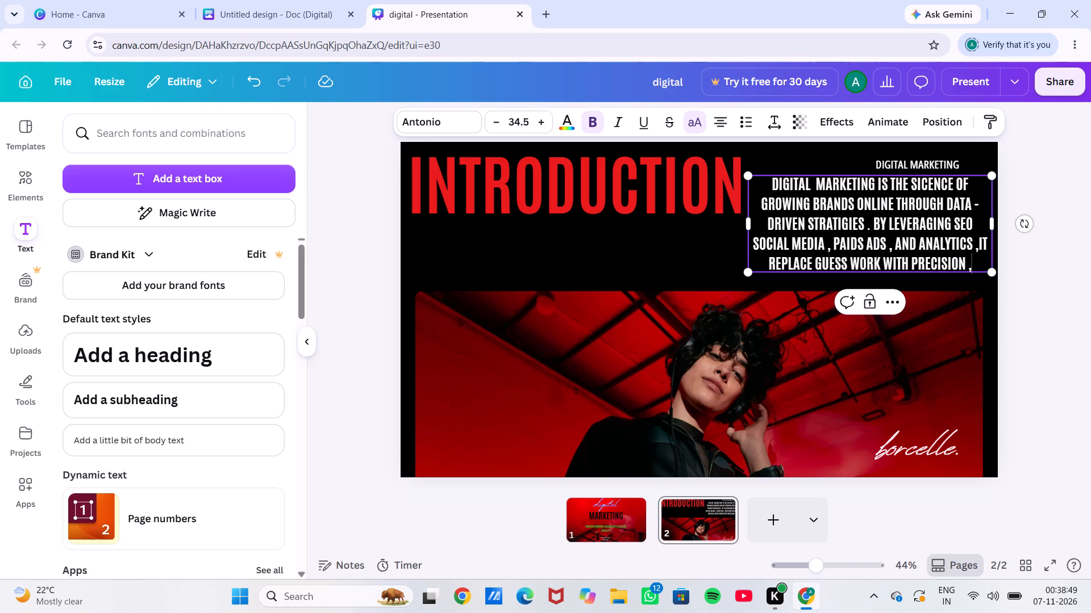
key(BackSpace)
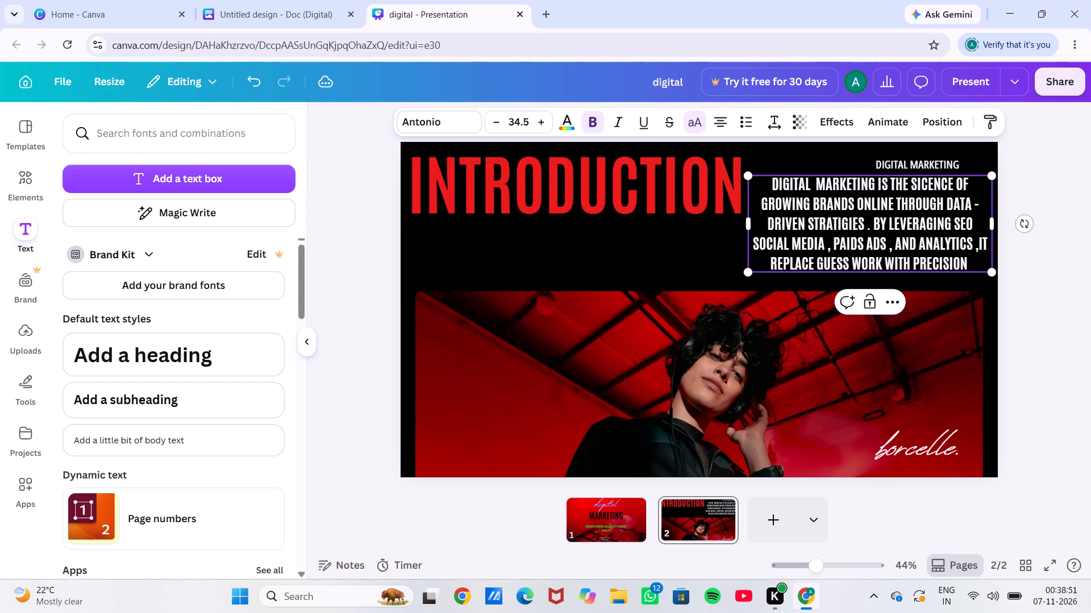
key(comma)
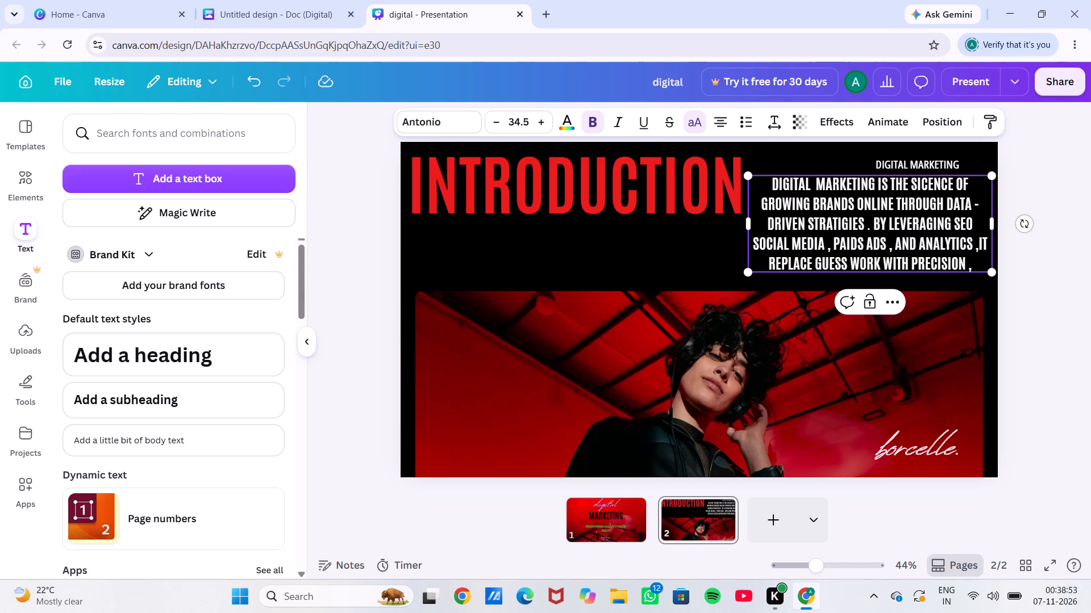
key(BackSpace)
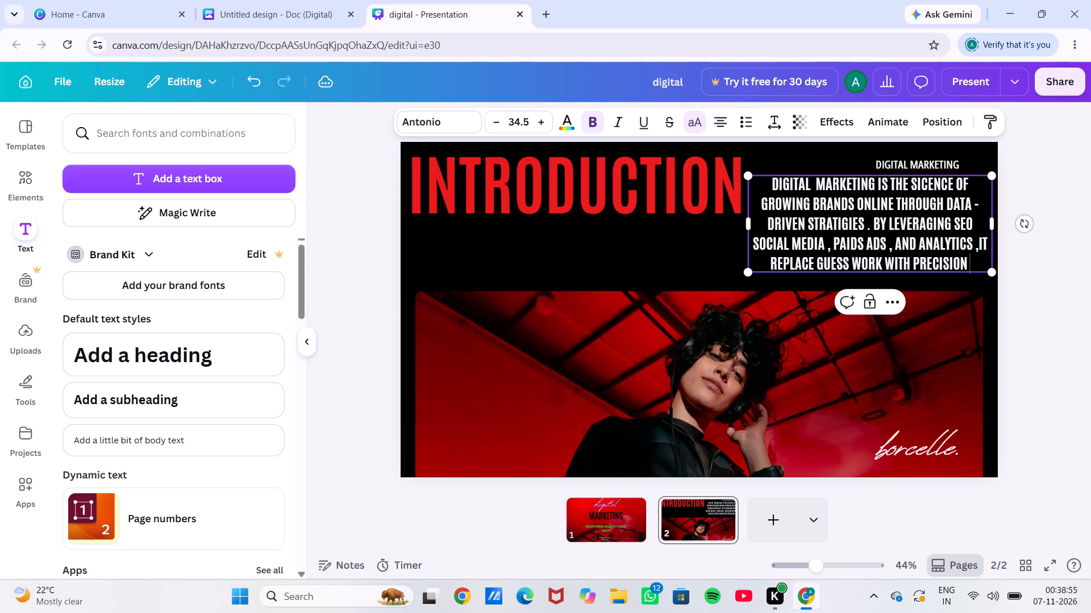
End the sentence after "with precision" in the description with a period and start the next one with "it allows business".
key(period)
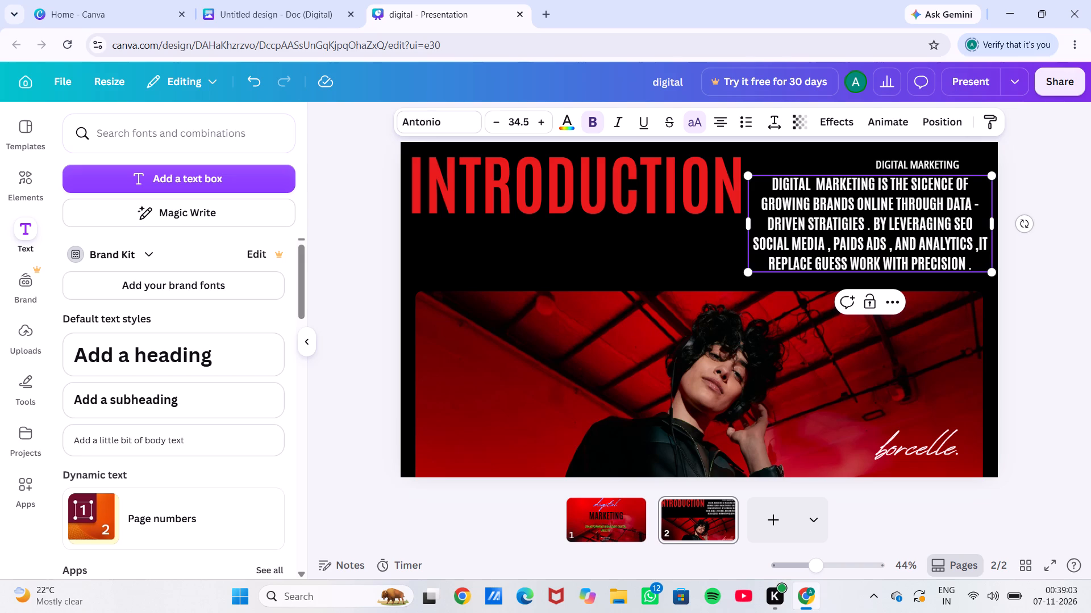
text(it)
key(space)
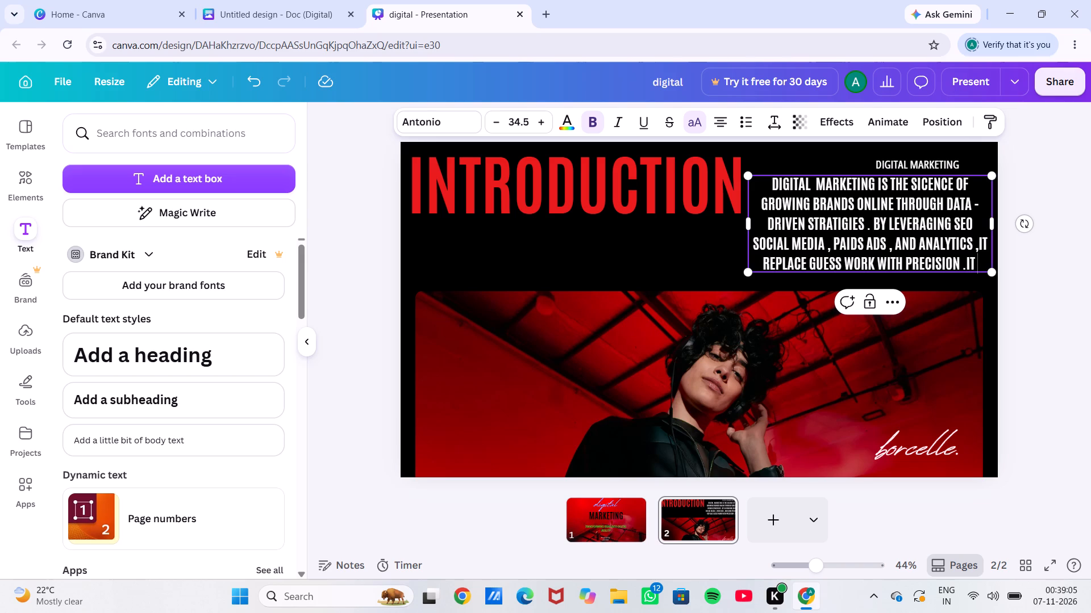
text(allo)
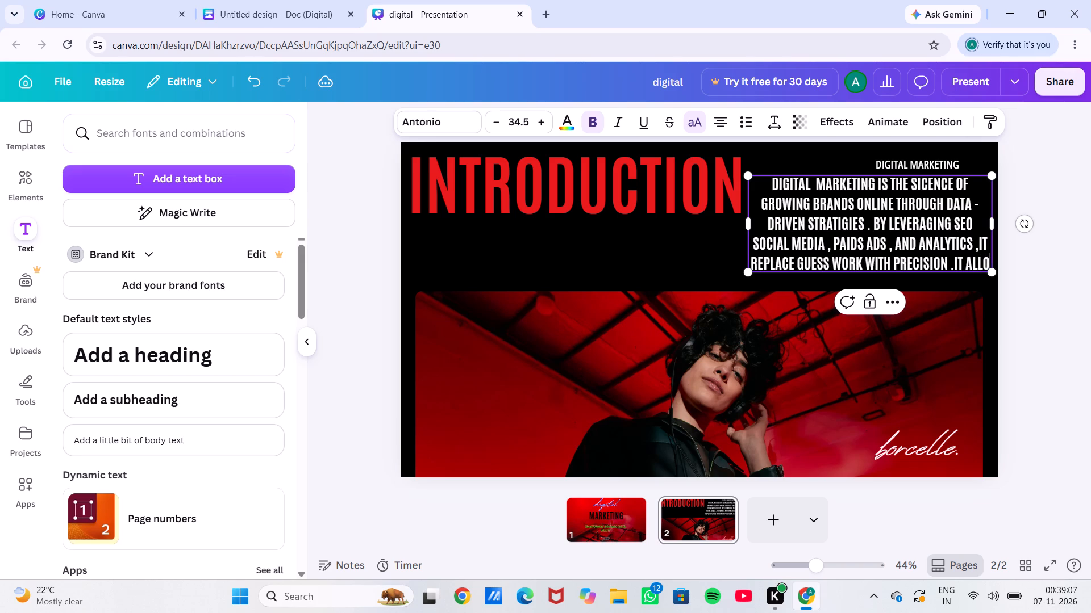
text(ws)
key(space)
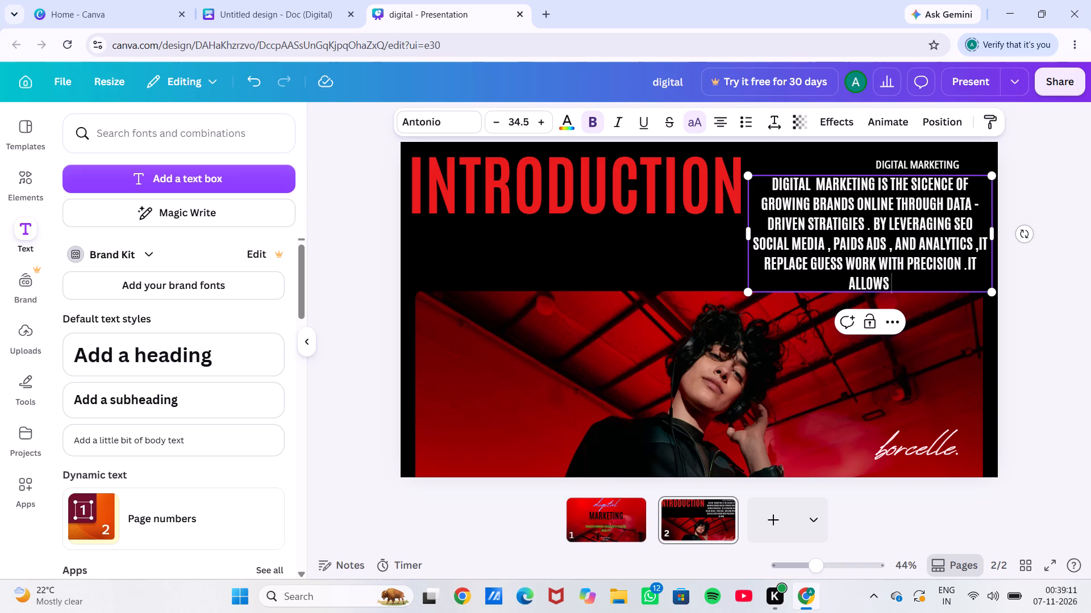
key(n)
key(BackSpace)
text(business)
key(space)
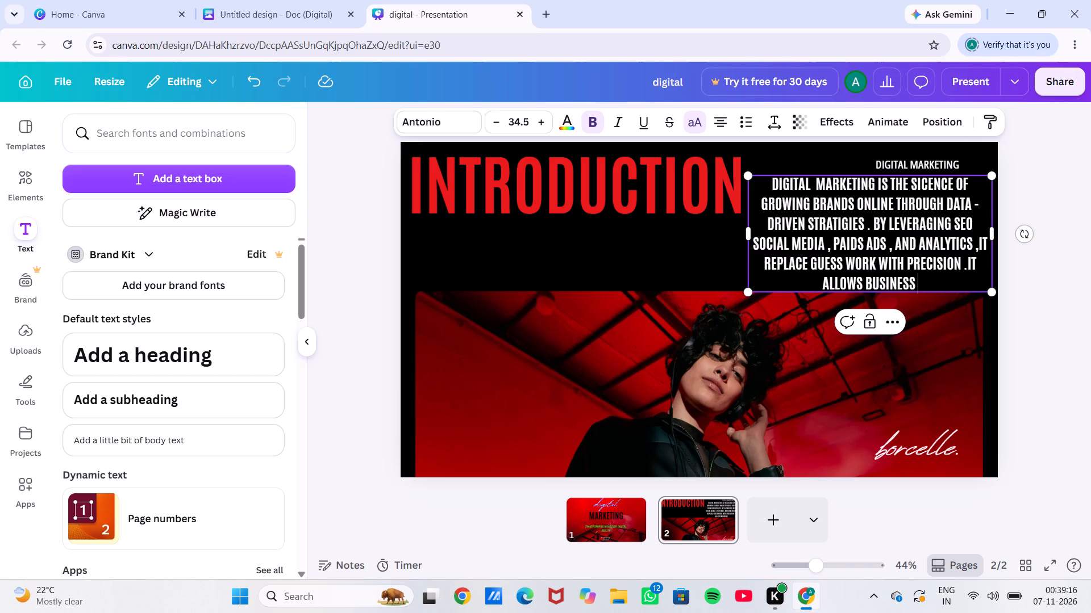
Continue the description after "allows business" with "to target", correcting the spelling of "target".
key(d)
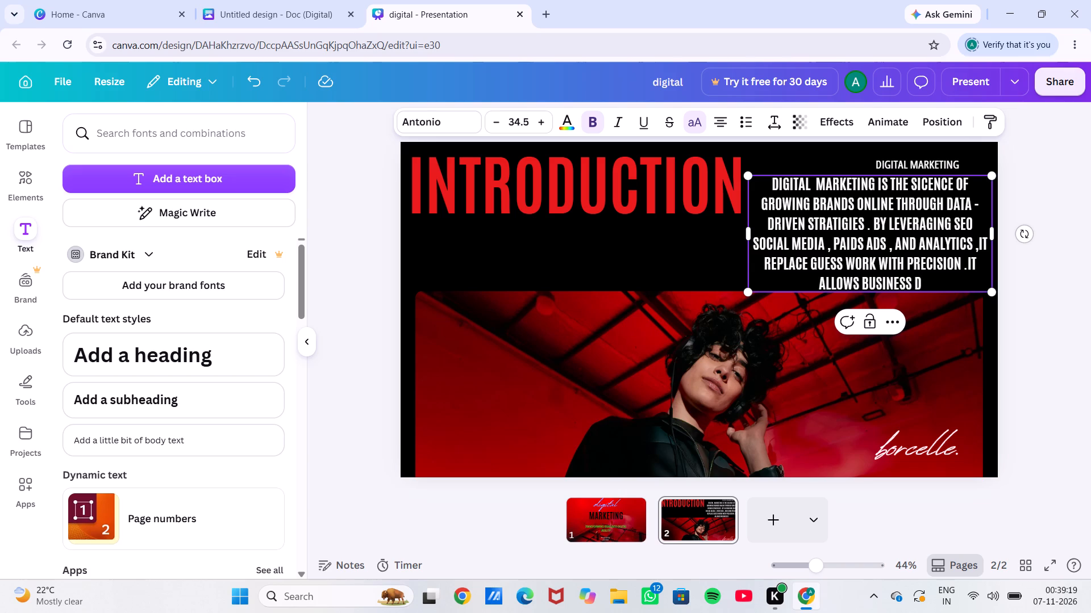
key(BackSpace)
text(to tagen)
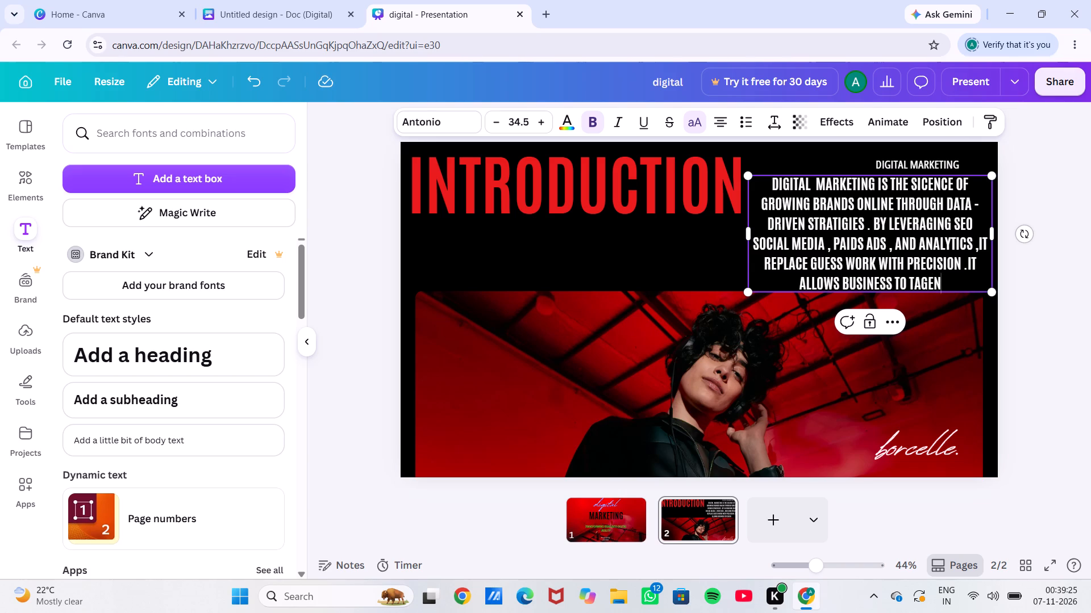
key(BackSpace)
text(t)
key(space)
key(BackSpace)
key(BackSpace)
key(BackSpace)
key(BackSpace)
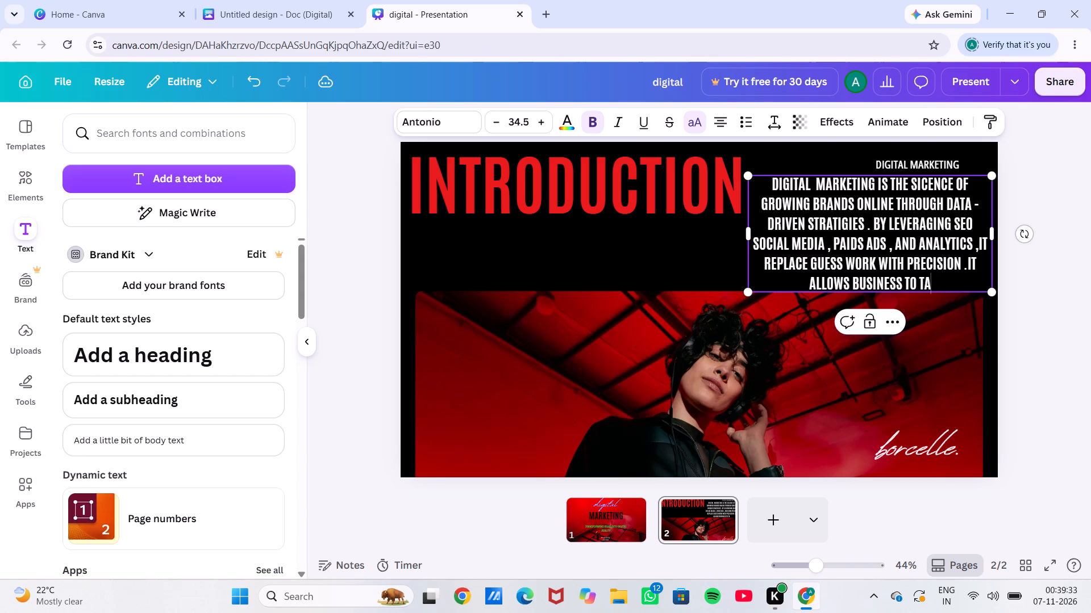
key(r)
text(ger)
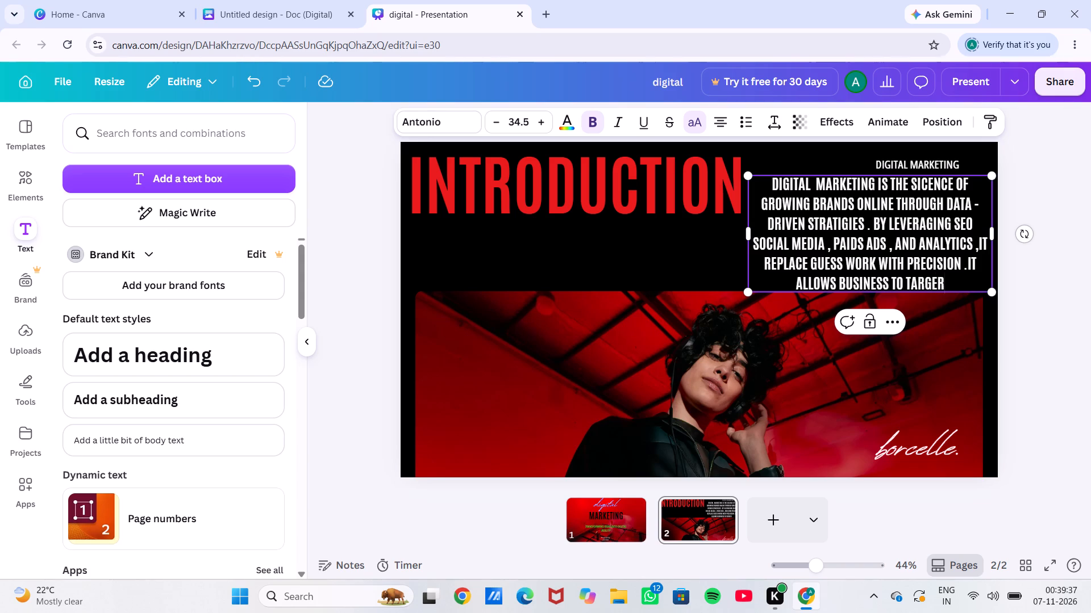
key(BackSpace)
text(t)
key(space)
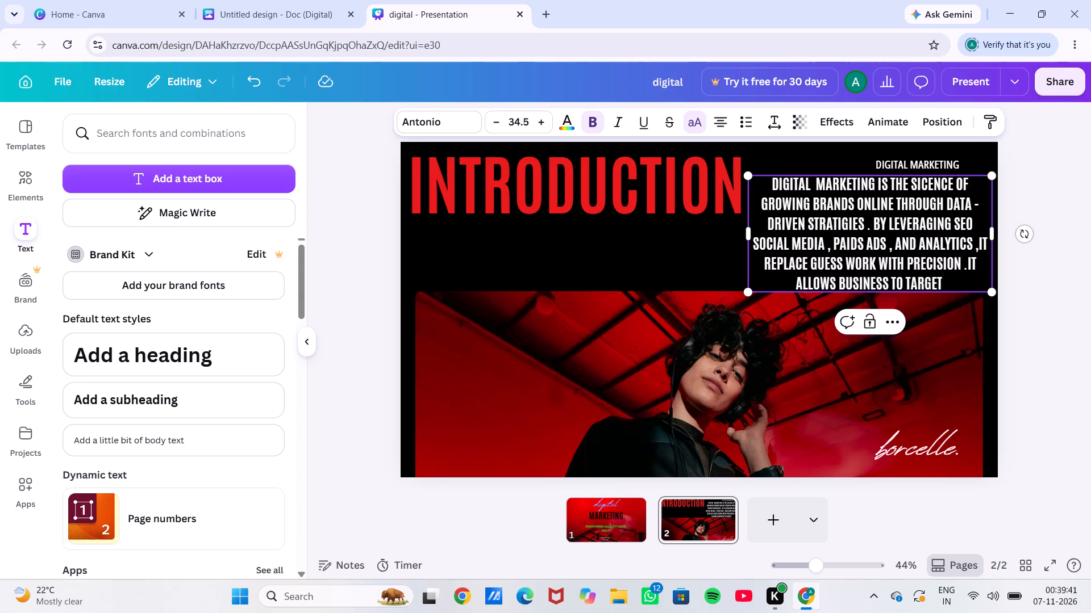
Continue the description after "to target" with "the right audience globally".
text(the ri)
text(ght)
key(space)
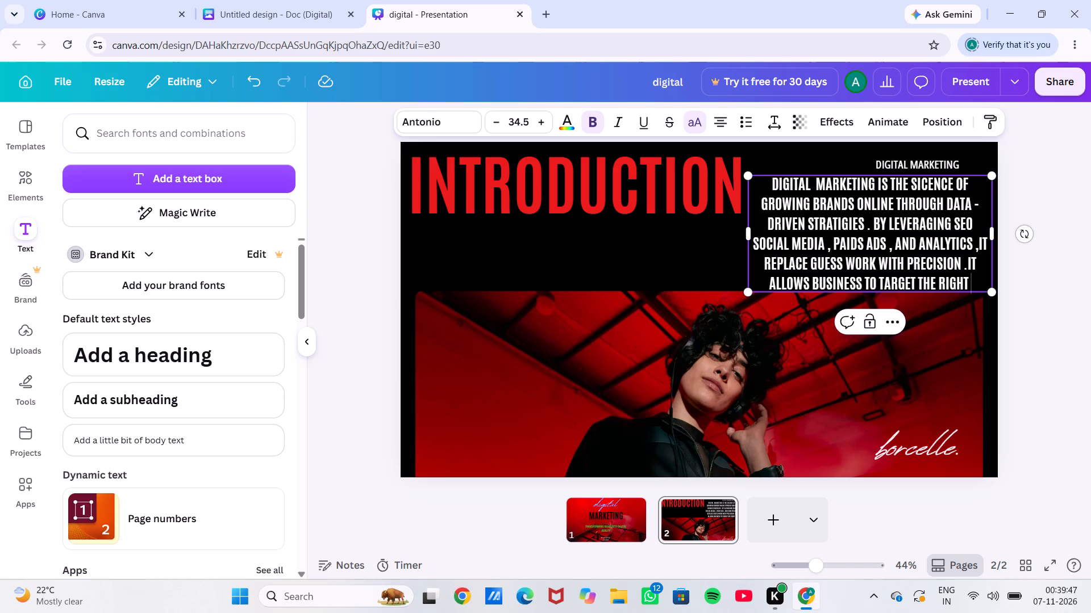
text(audience)
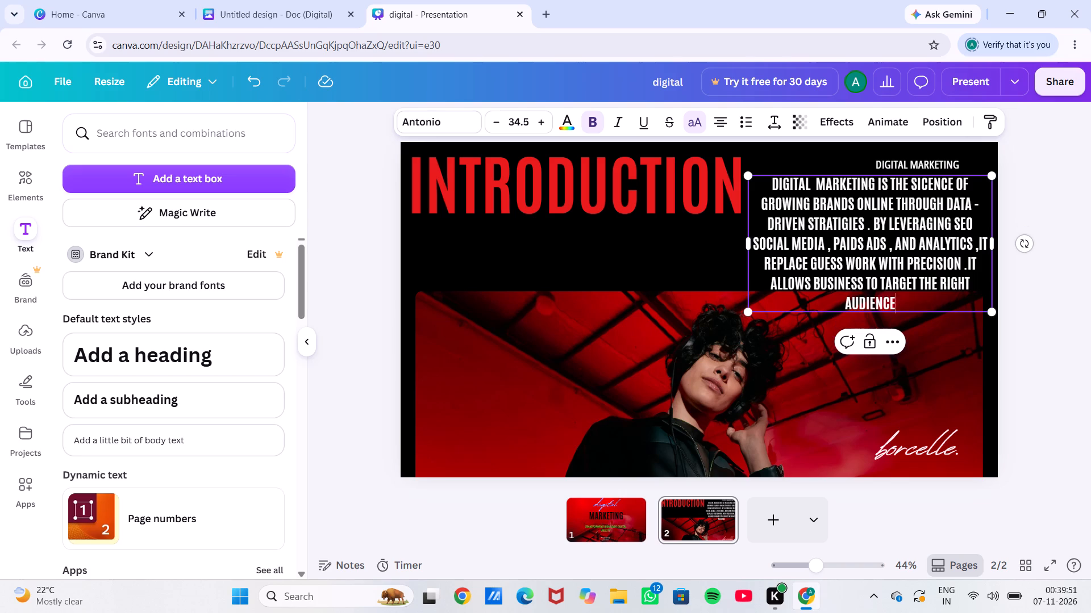
key(space)
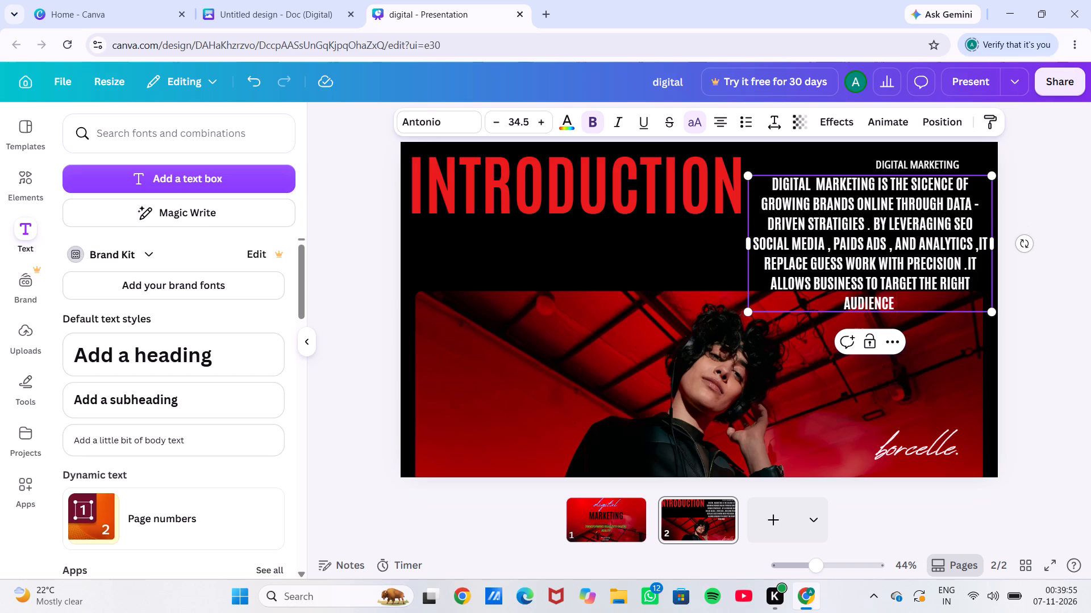
key(g)
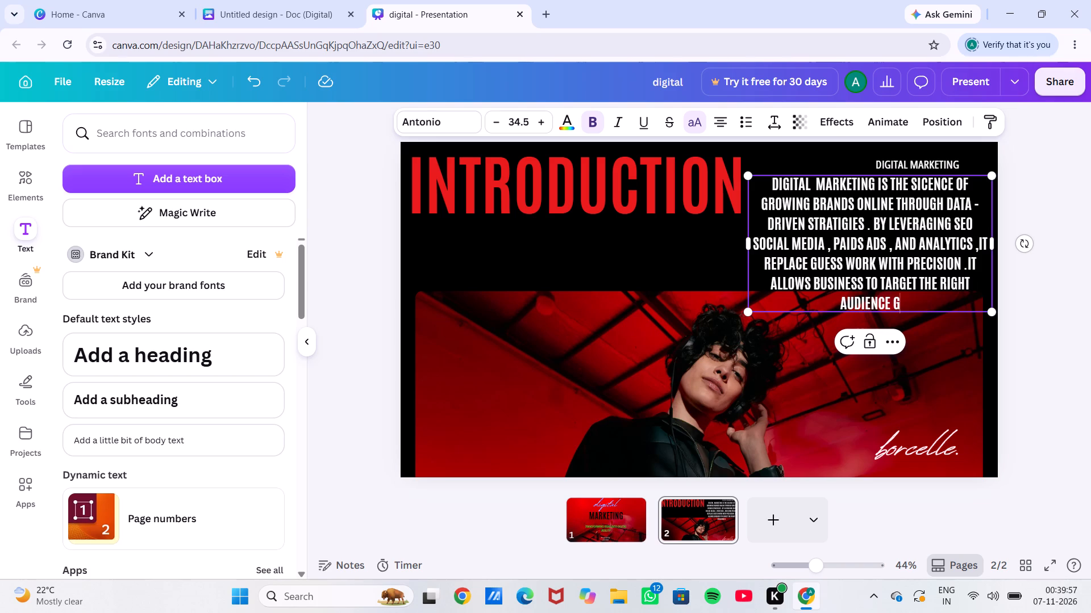
text(lok)
key(BackSpace)
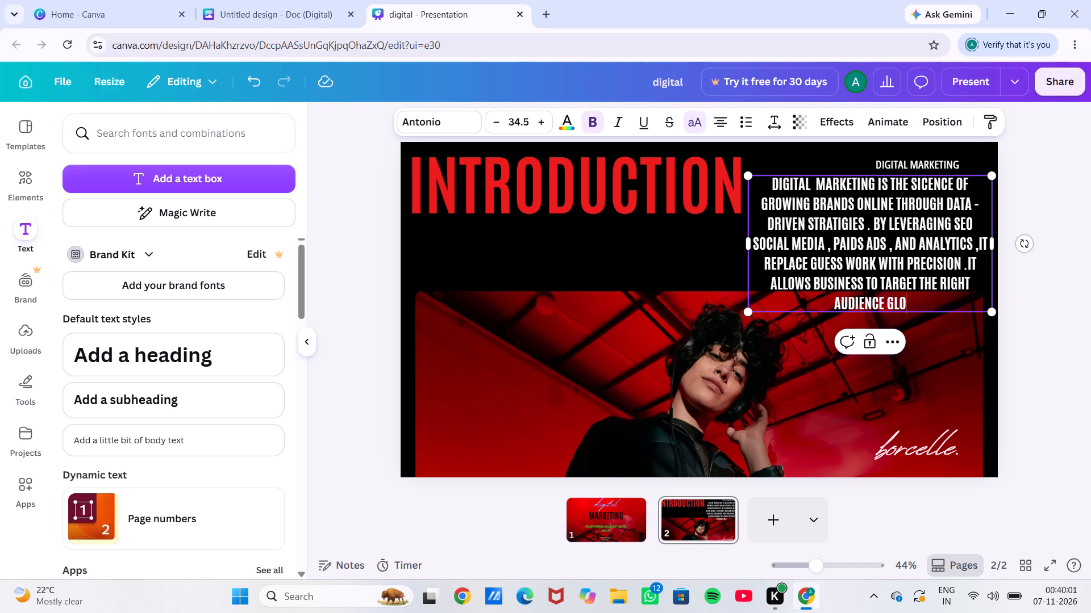
key(n)
key(BackSpace)
text(ball)
text(y)
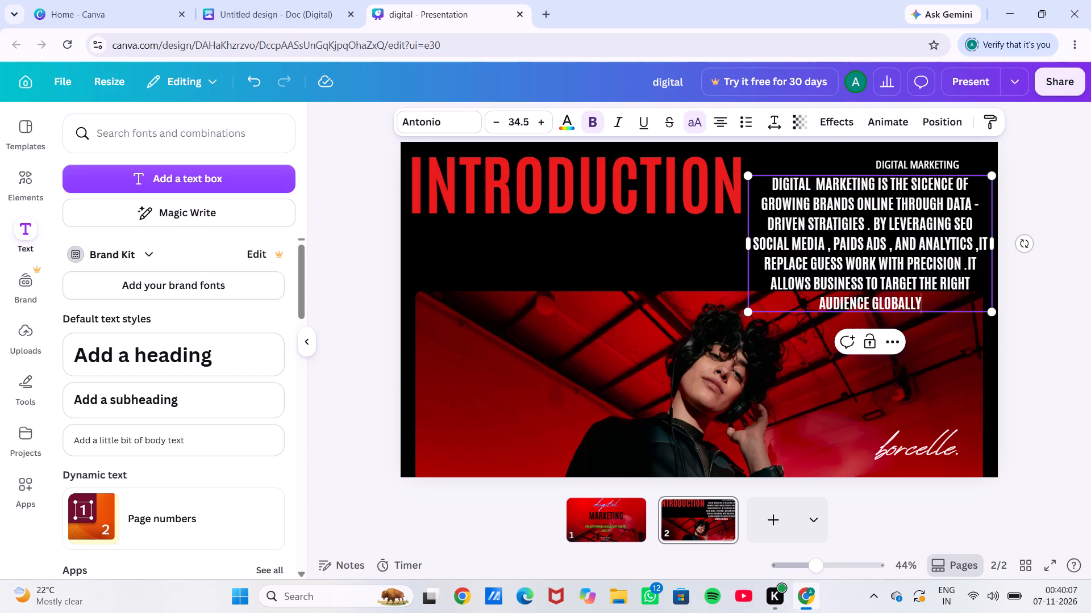
key(space)
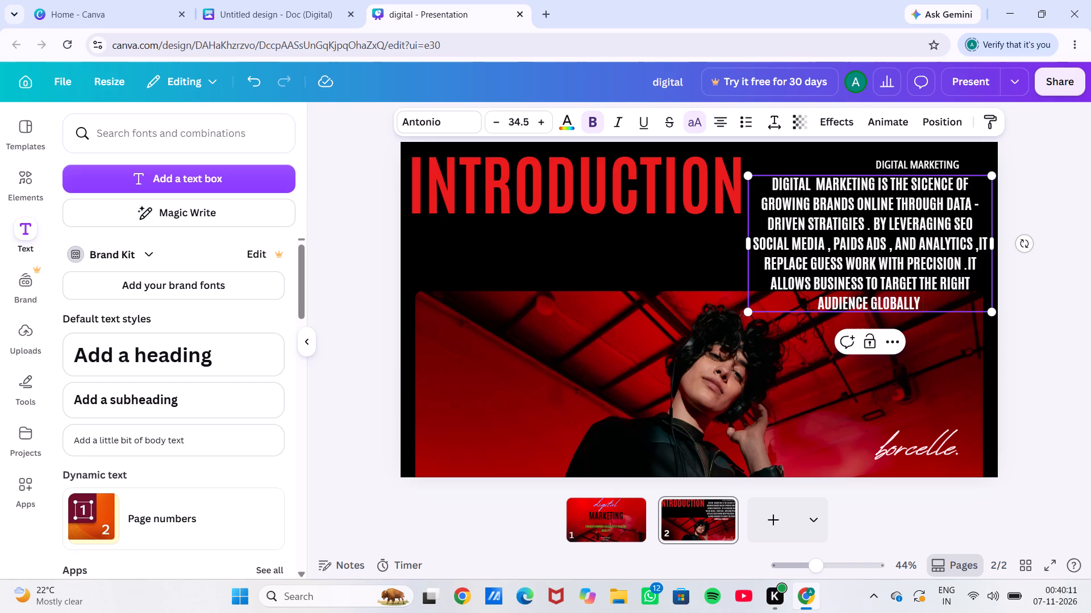
Continue the description after "globally" with ", track performance in real time".
text(,)
key(space)
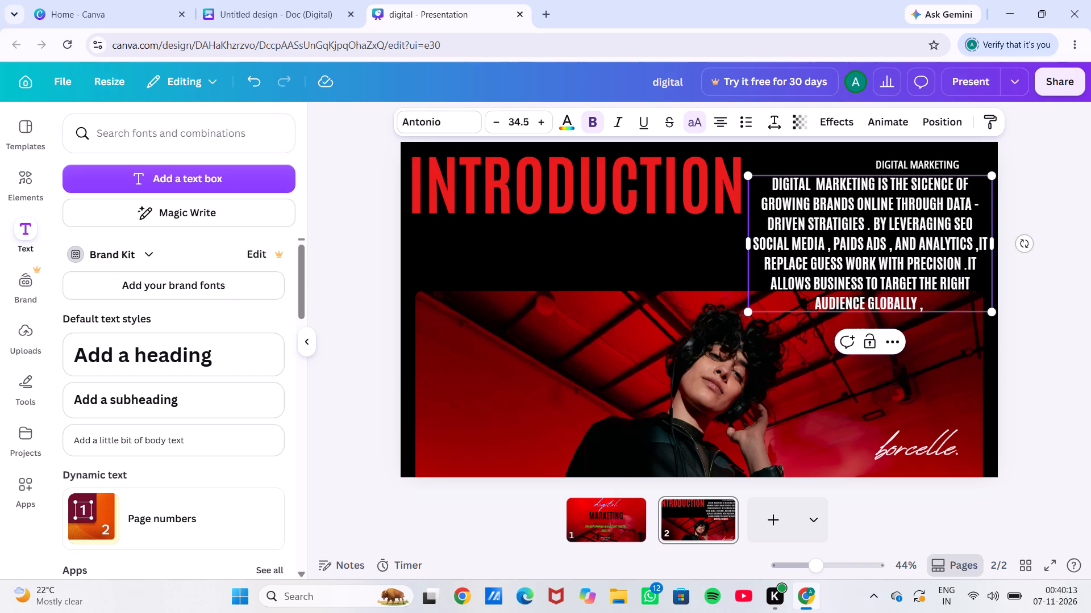
text(track)
key(space)
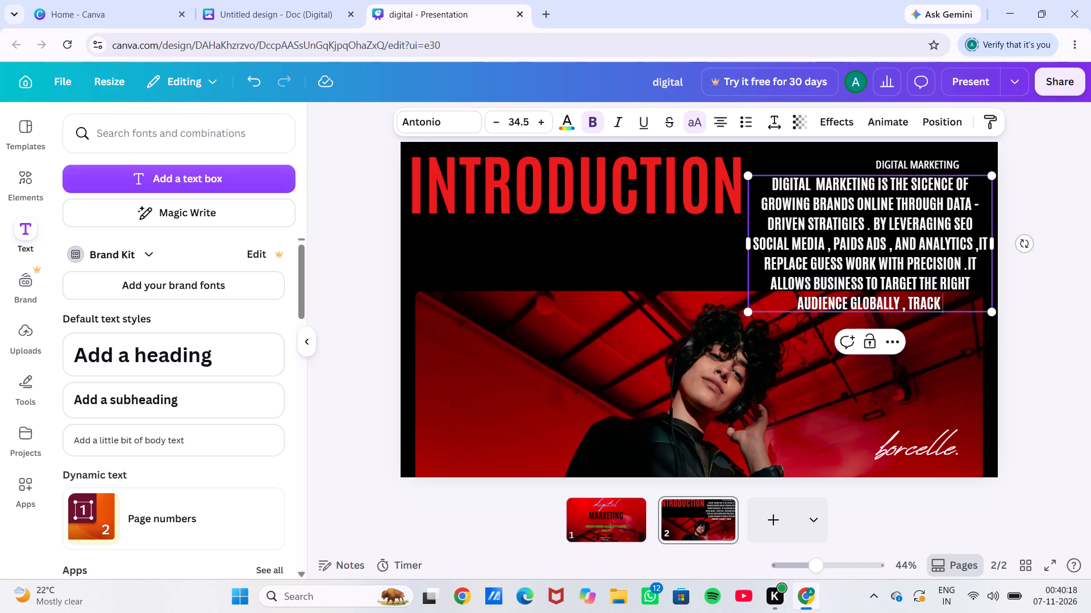
text(per)
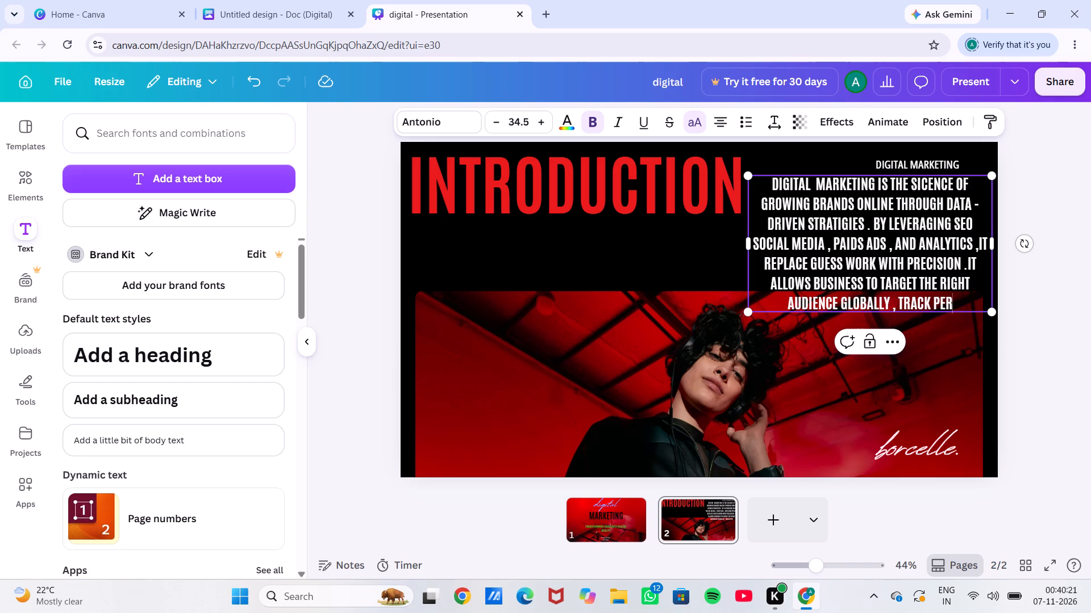
text(fo)
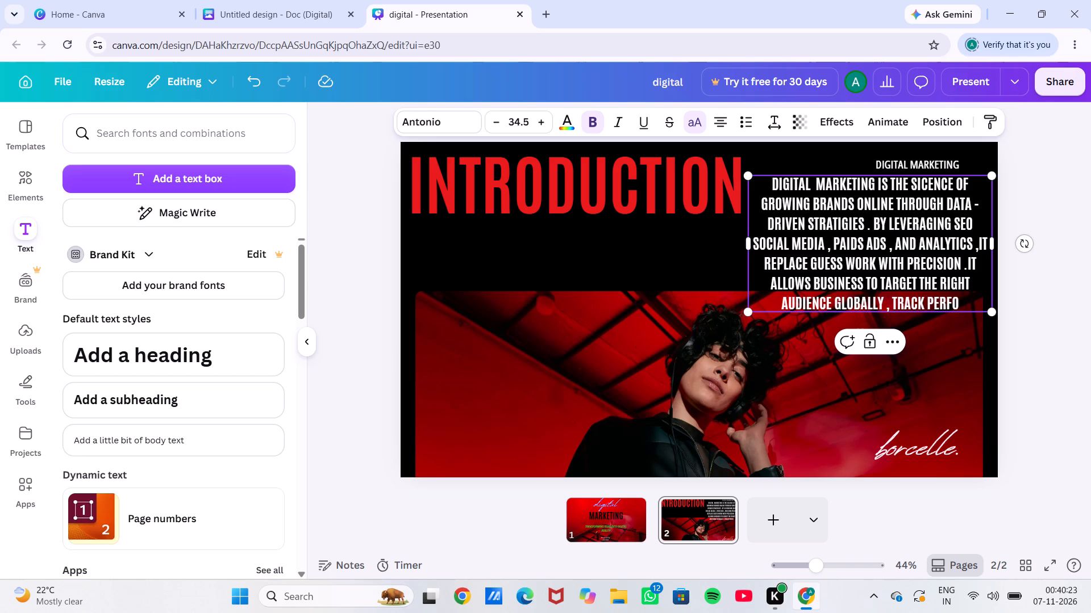
text(rk)
key(equal)
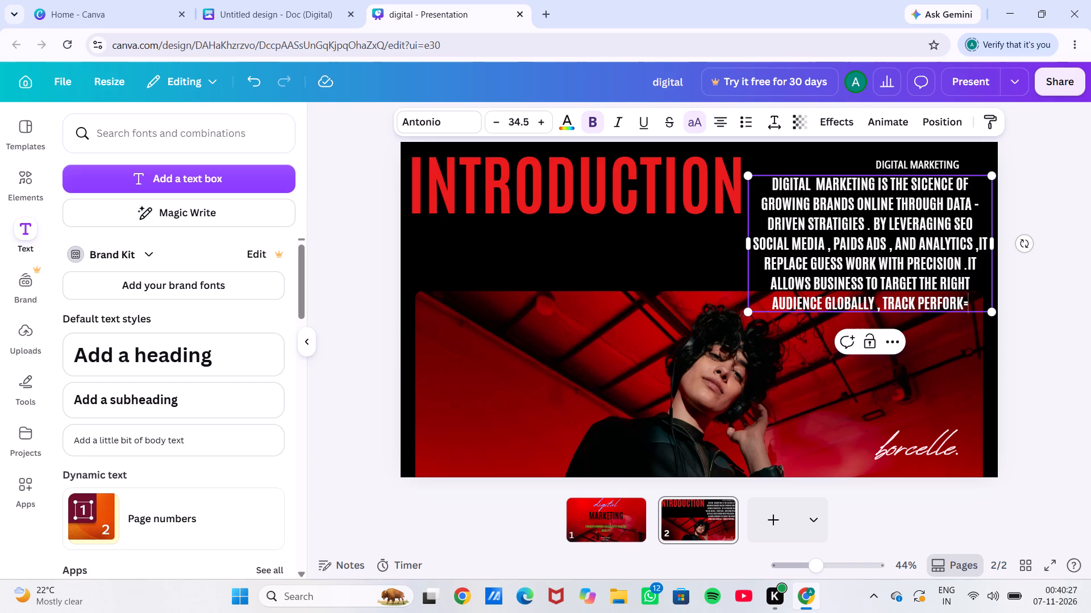
key(BackSpace)
key(BackSpace)
text(mance)
key(space)
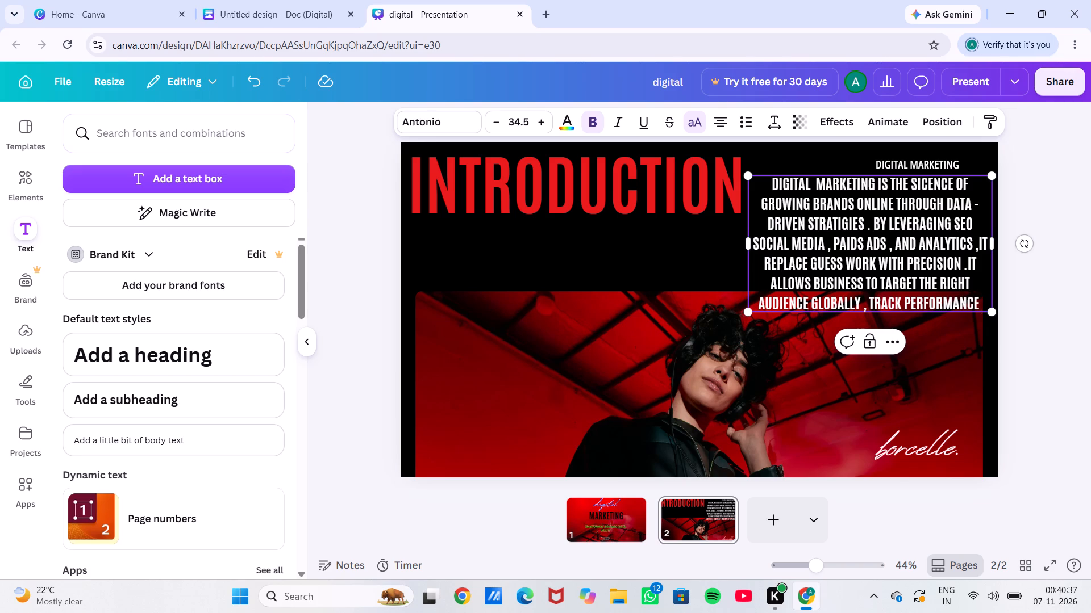
text(in)
key(space)
text(real time)
key(space)
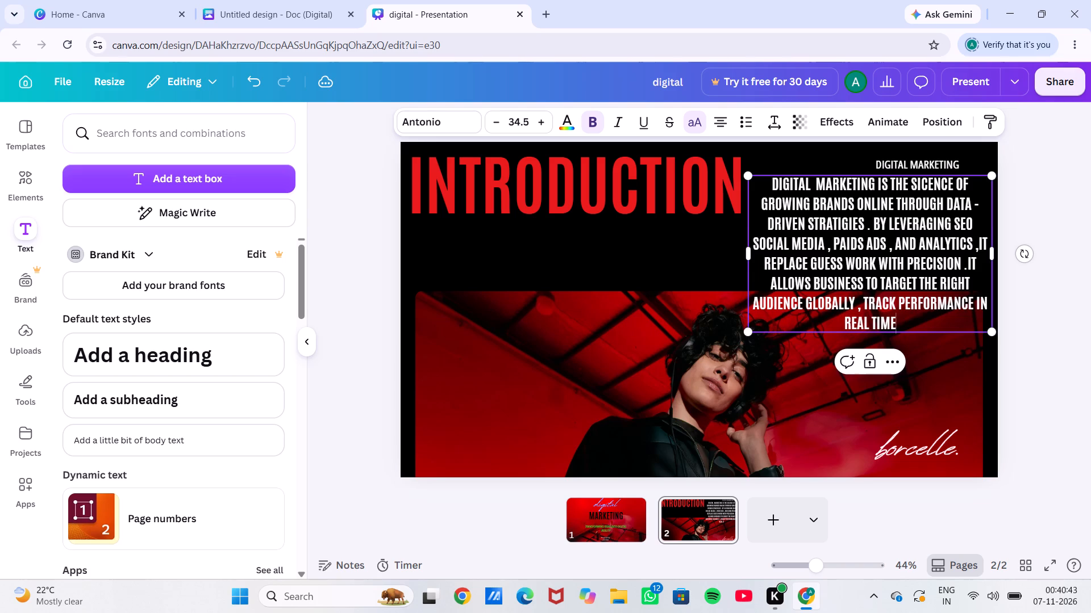
Continue the description after "real time" with ", and convert online clicks into".
text(,)
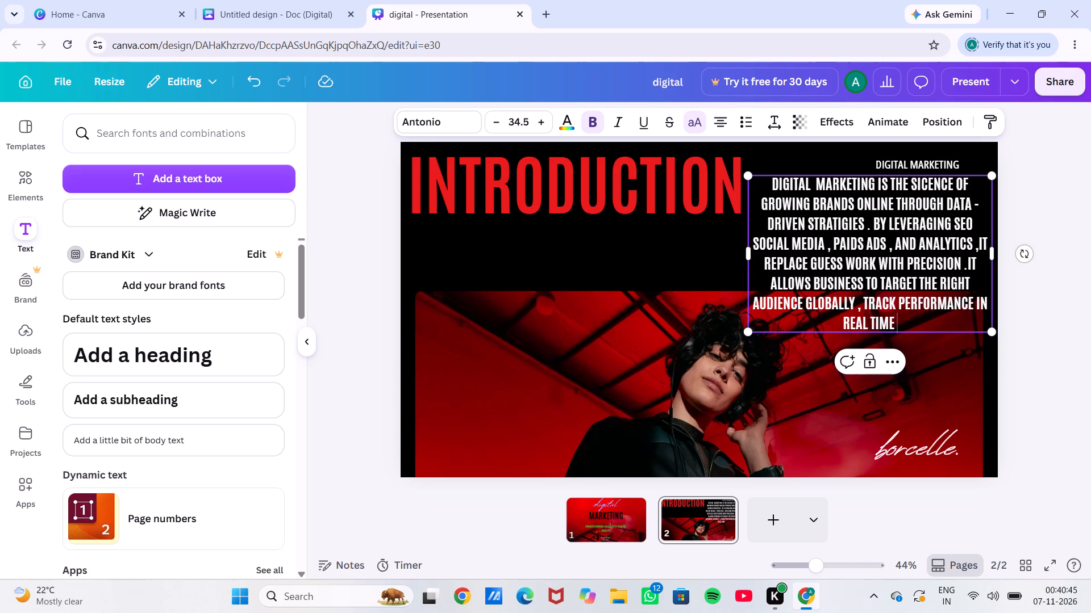
key(space)
text(and)
key(space)
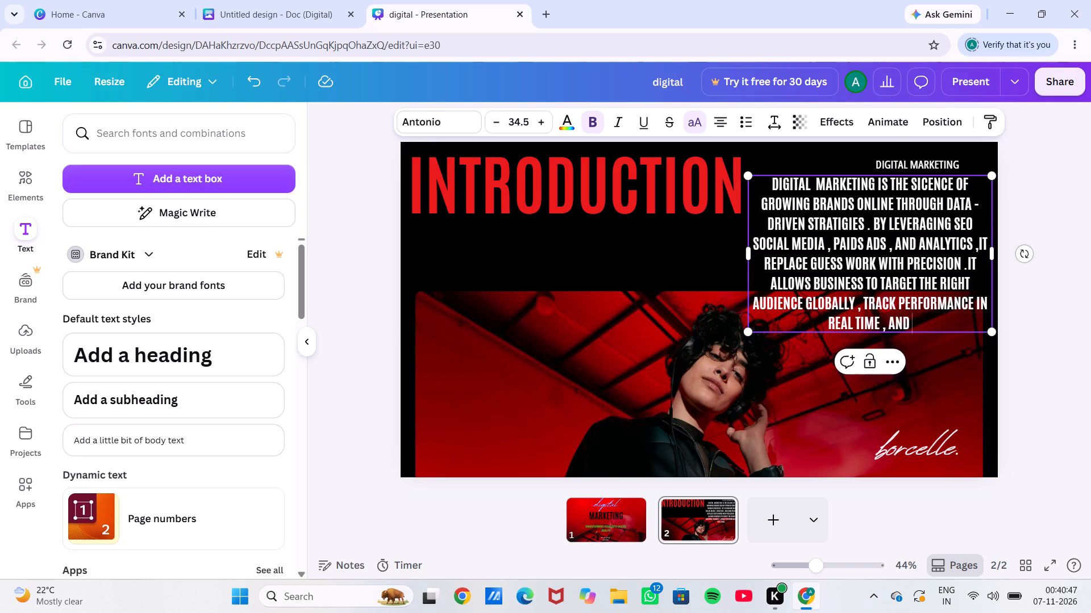
text(con)
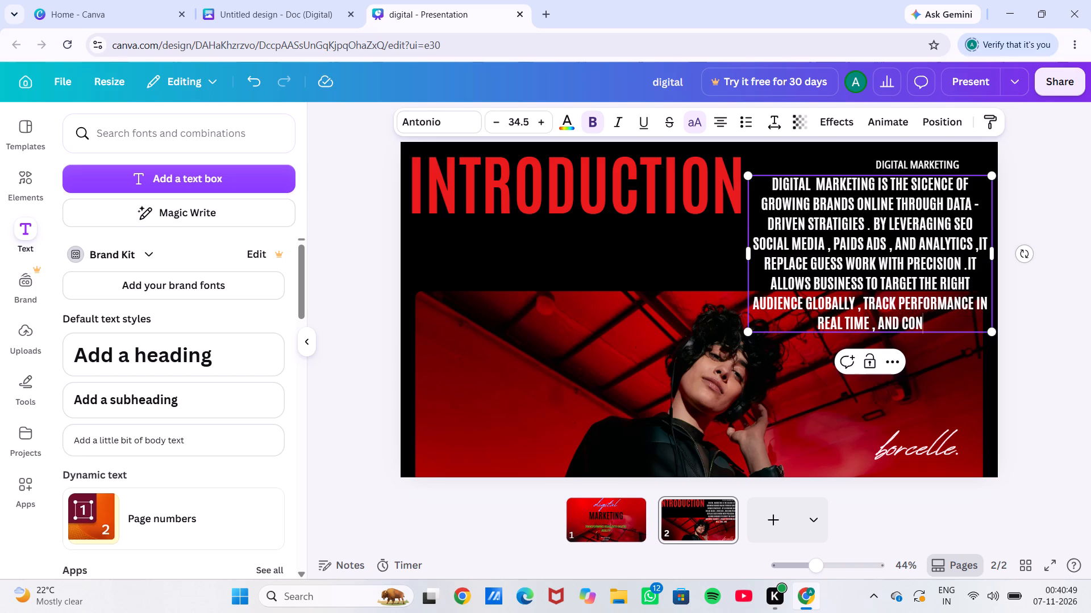
text(vert)
key(space)
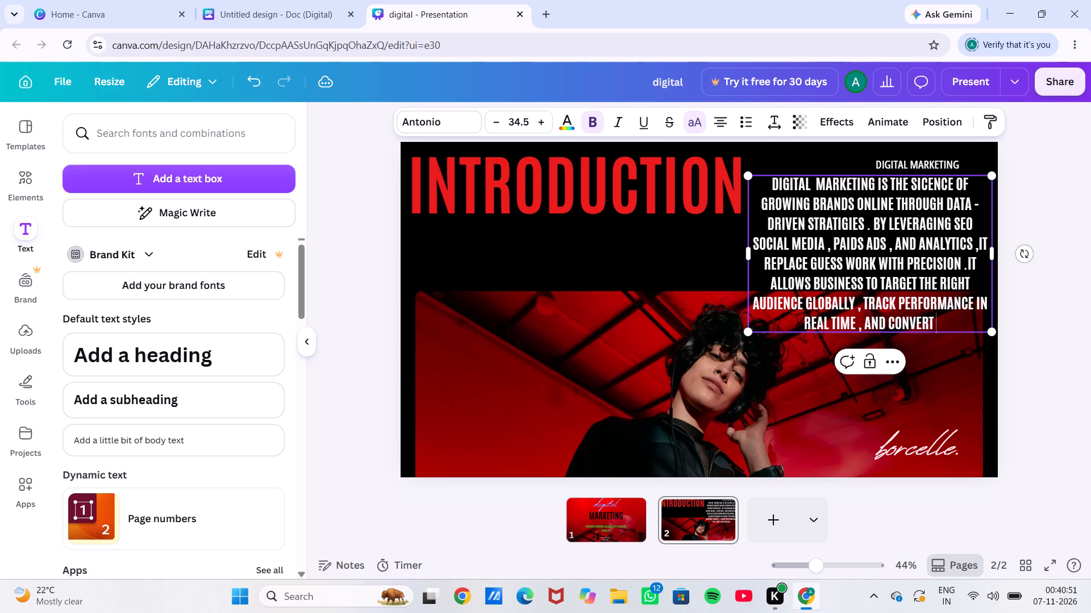
text(onk)
key(BackSpace)
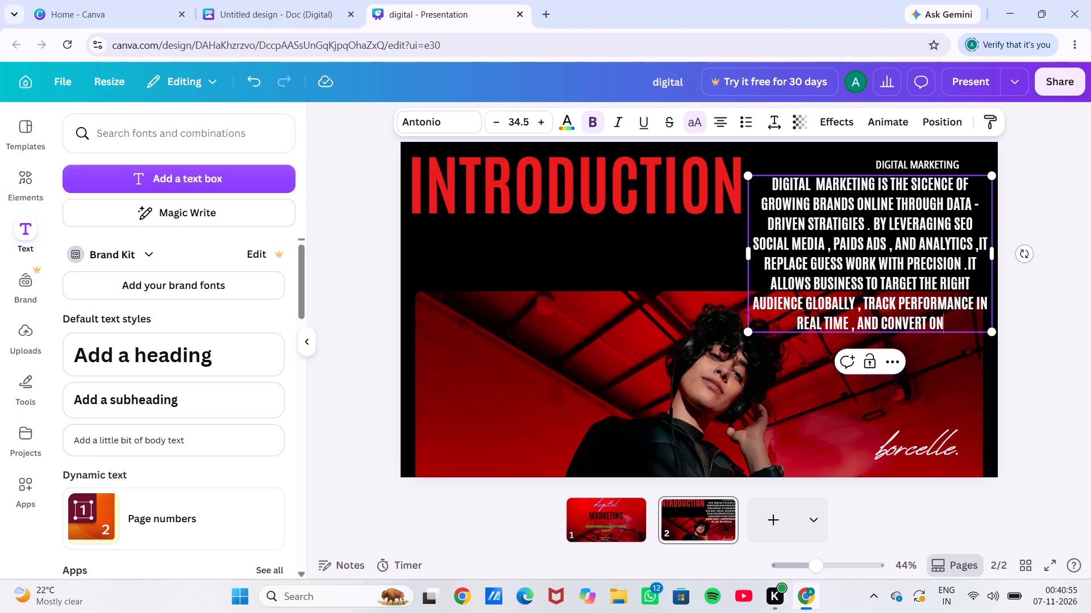
text(line)
key(space)
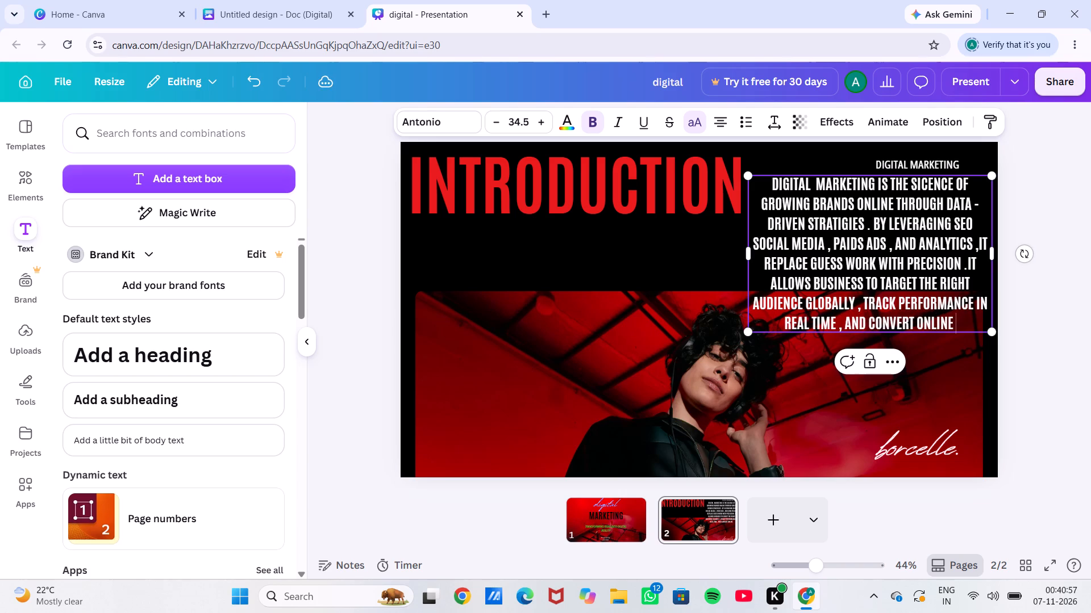
text(clicks)
key(space)
text(into)
key(space)
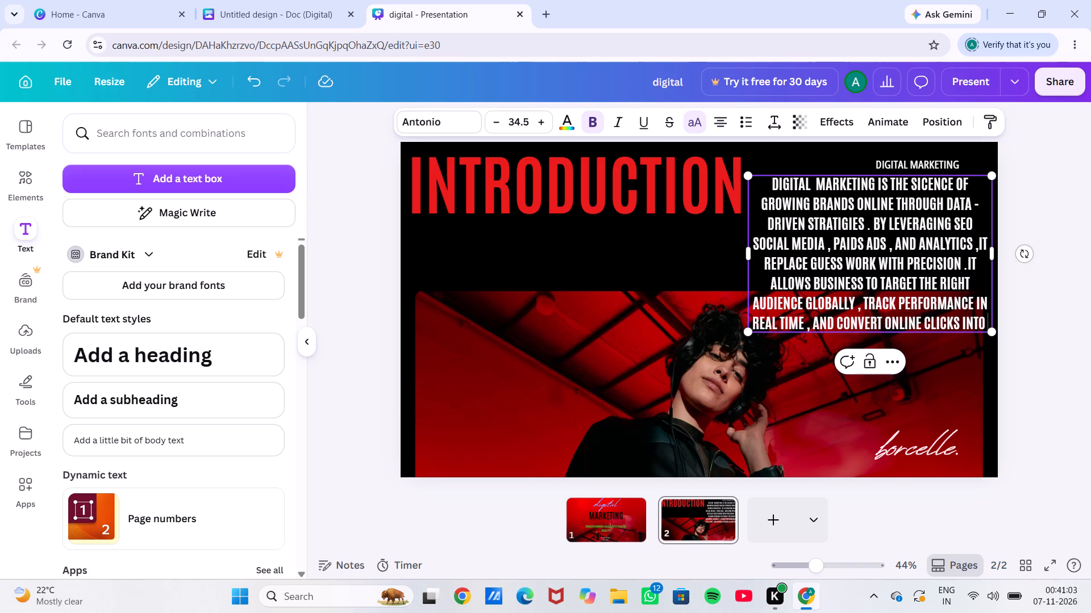
Continue the description after "clicks into" with the word "mesaurable", removing the stray characters.
text(me)
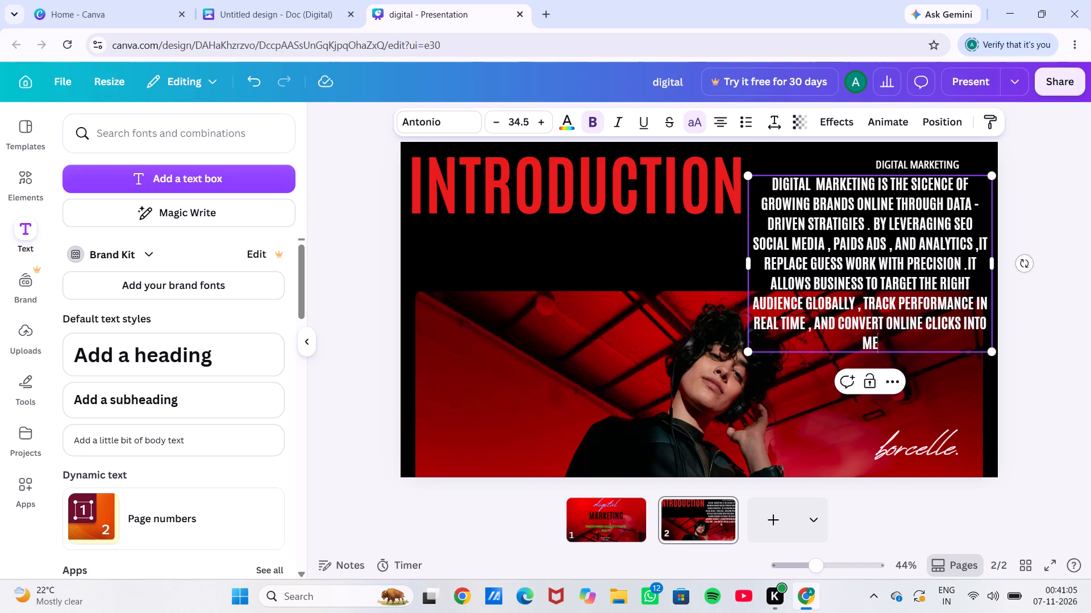
text(sa)
key(u)
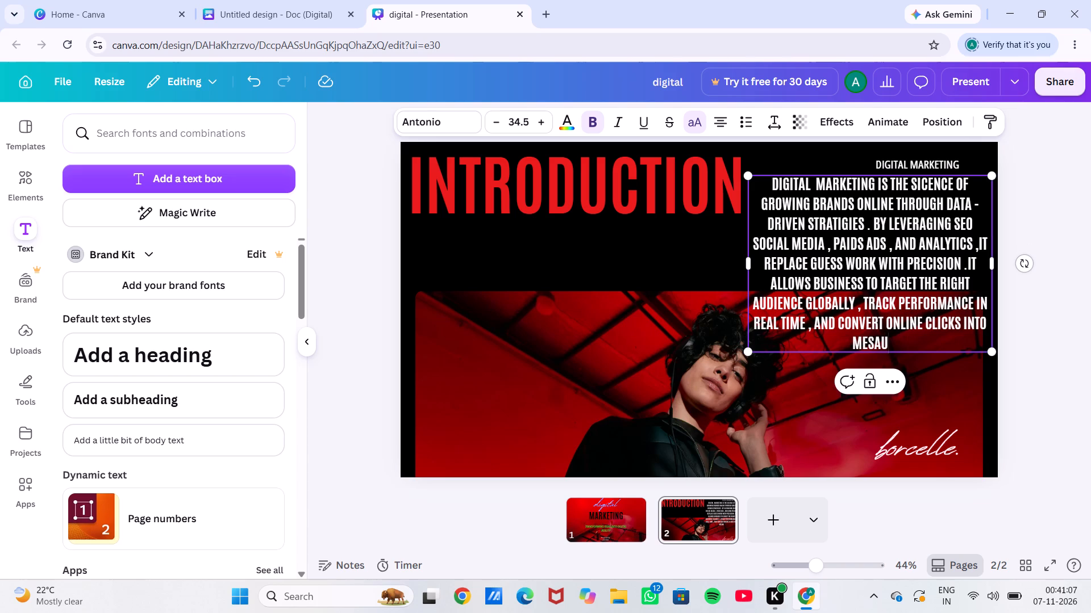
text(ta)
text(==)
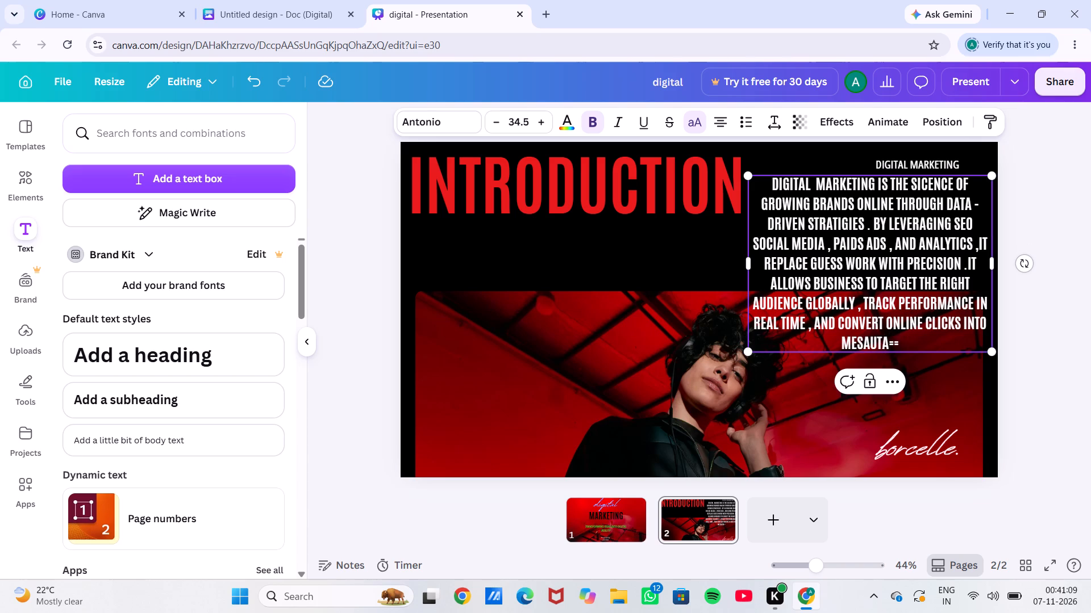
key(BackSpace)
key(BackSpace)
key(BackSpace)
key(BackSpace)
text(rable)
key(space)
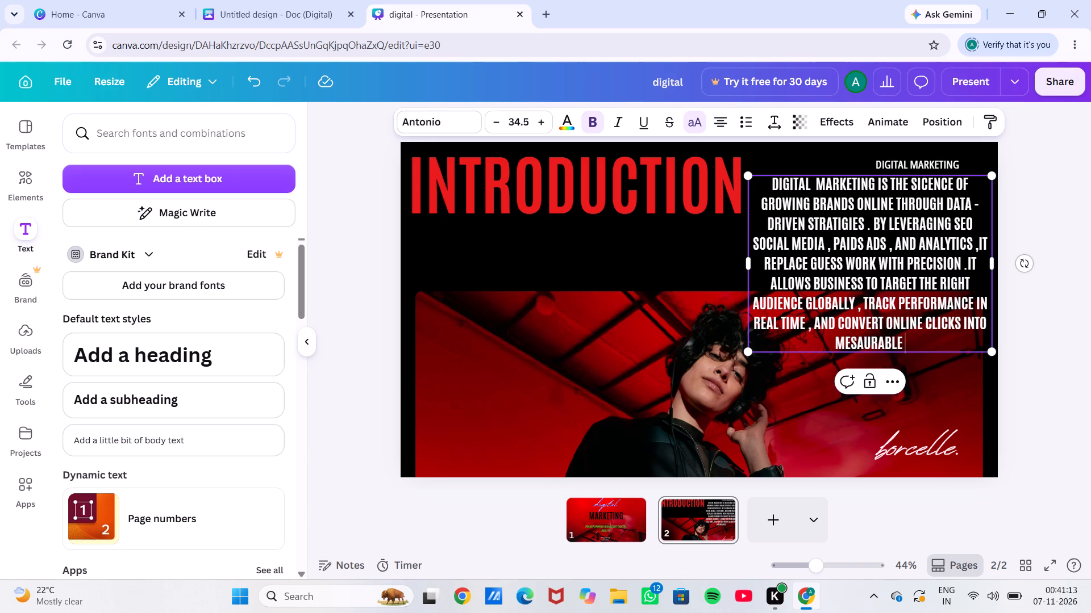
Finish the description's last sentence with "business revenue" and end it with a period.
text(busi)
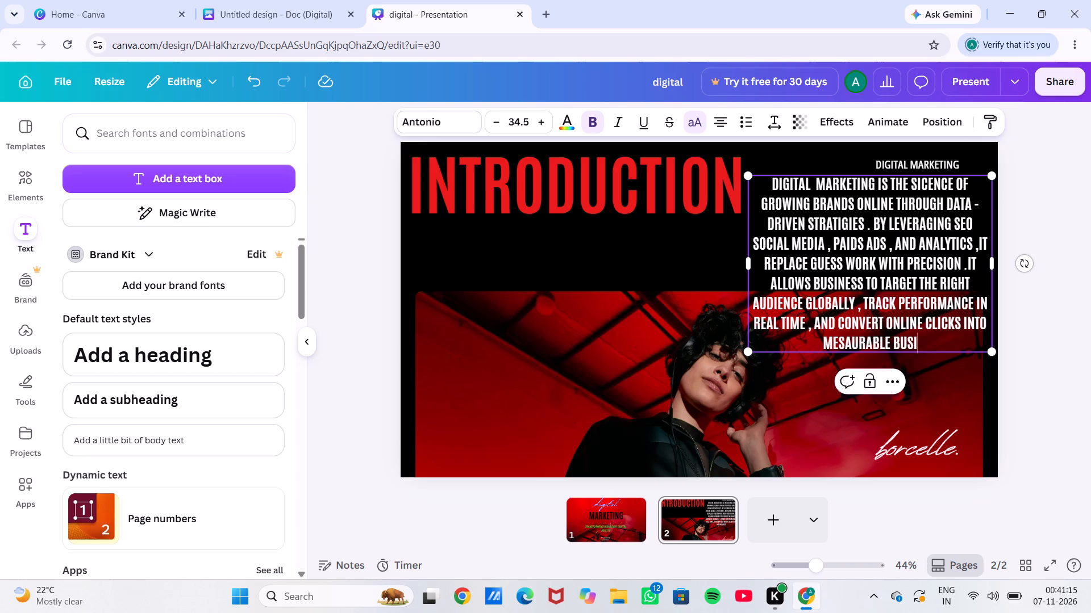
text(ness)
key(space)
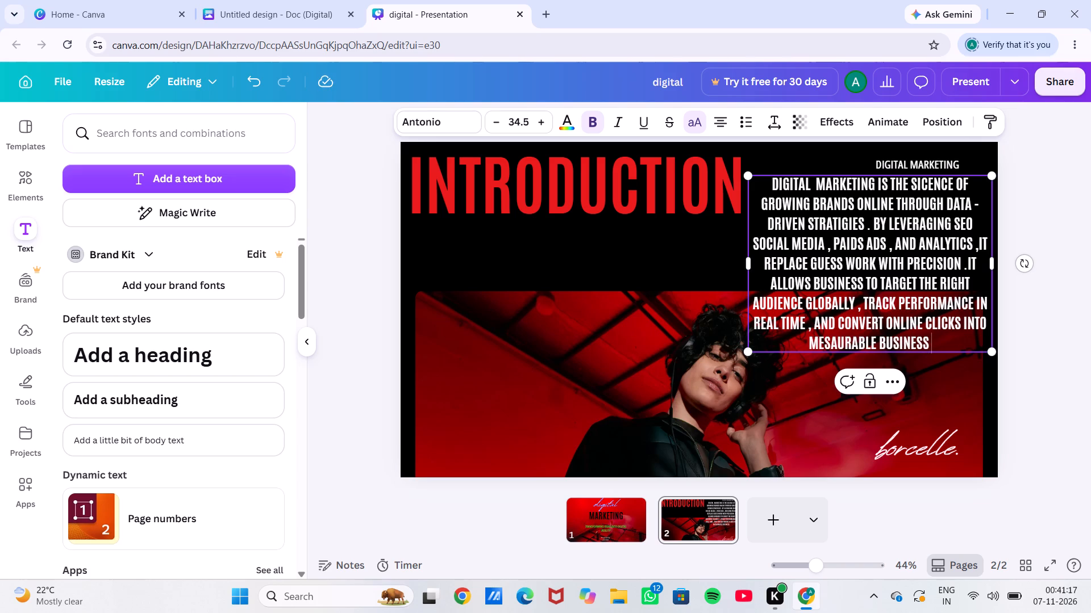
text(re)
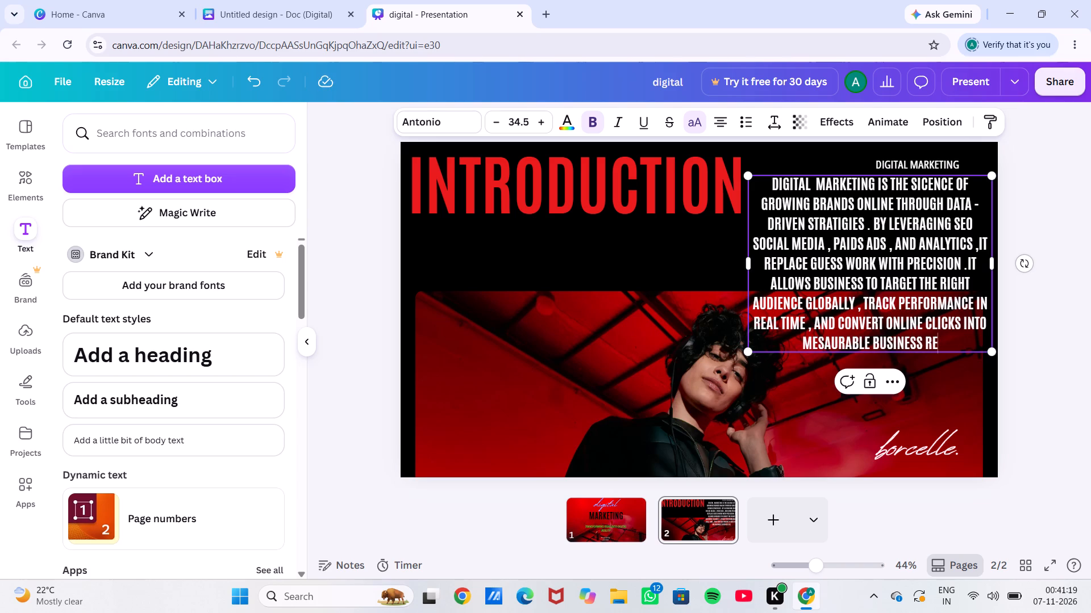
text(vene)
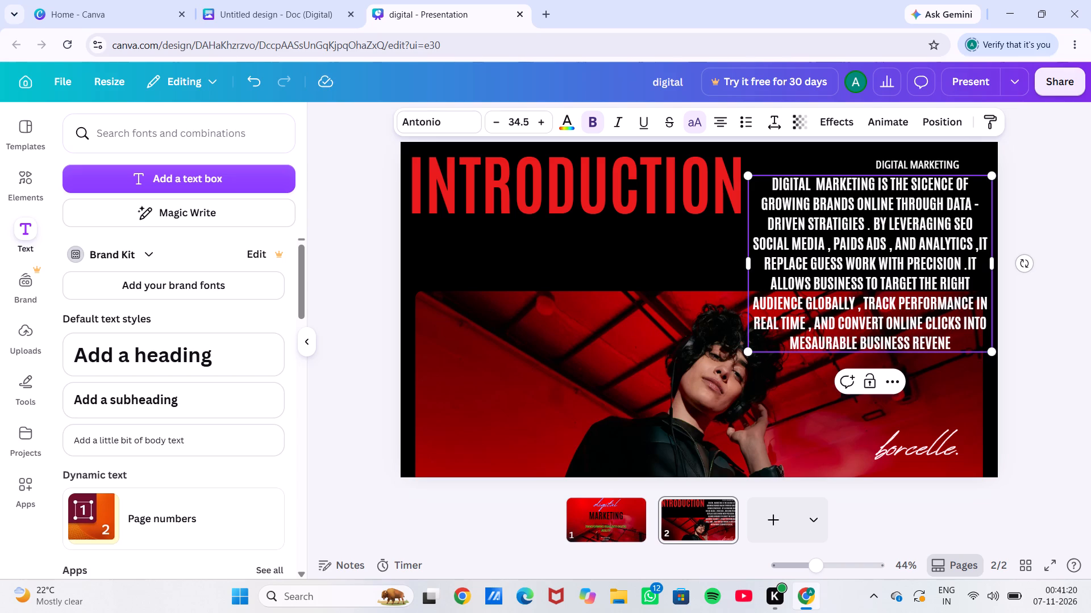
key(BackSpace)
text(ue)
key(space)
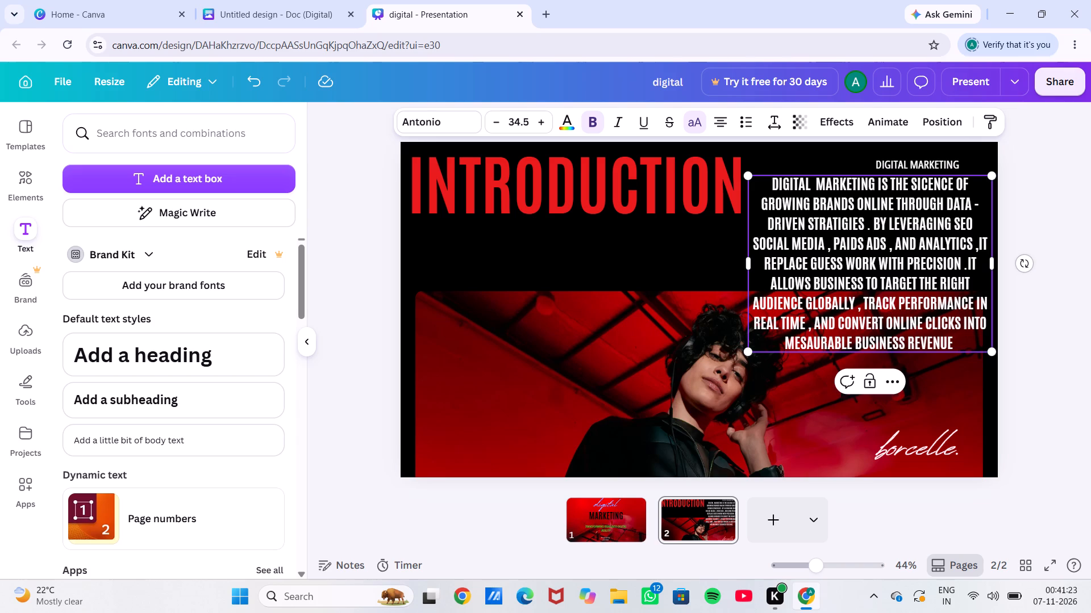
key(comma)
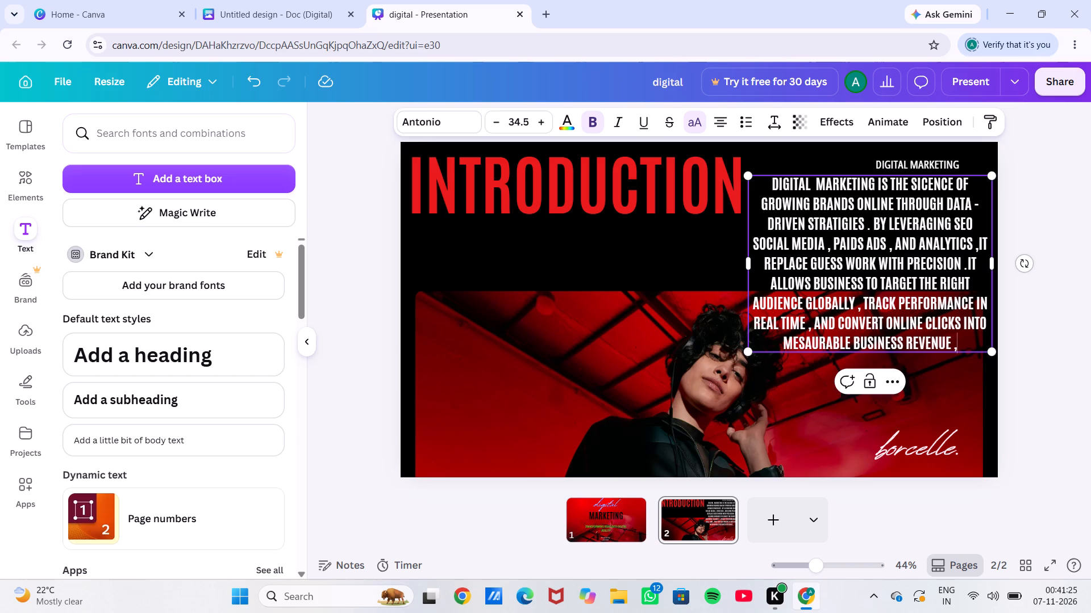
key(BackSpace)
key(comma)
key(BackSpace)
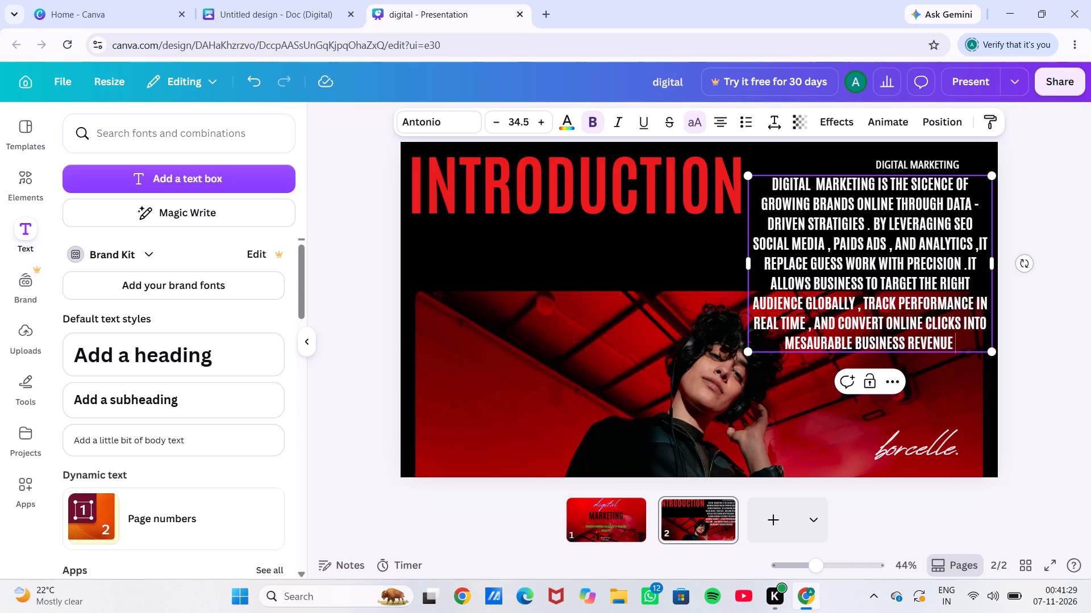
key(period)
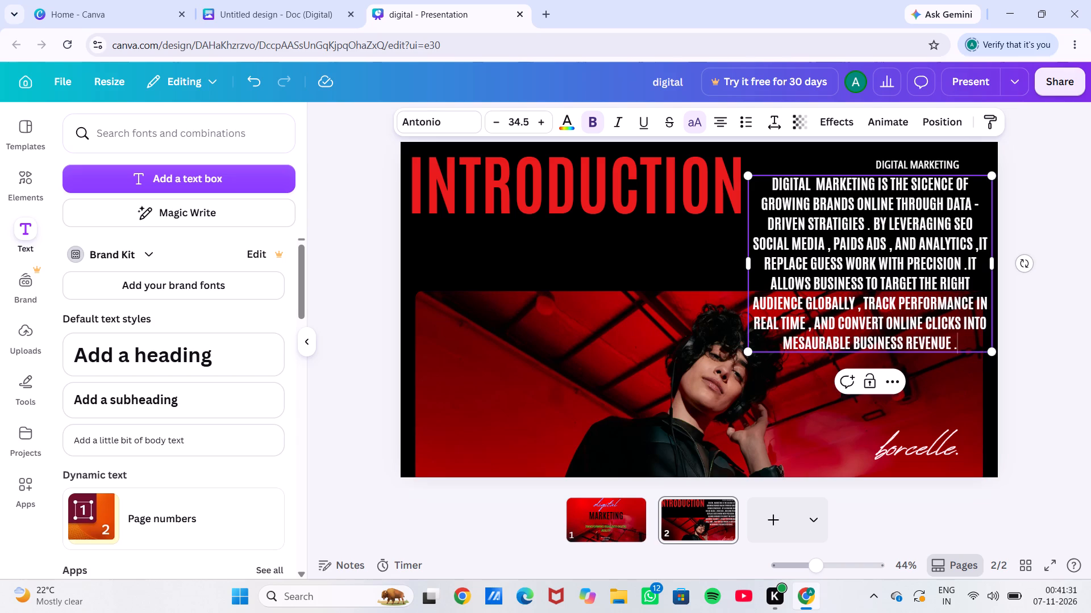
Scale the description down to font size 19 and widen its text box to just past the "Digital Marketing" label.
drag(991, 351, 963, 158)
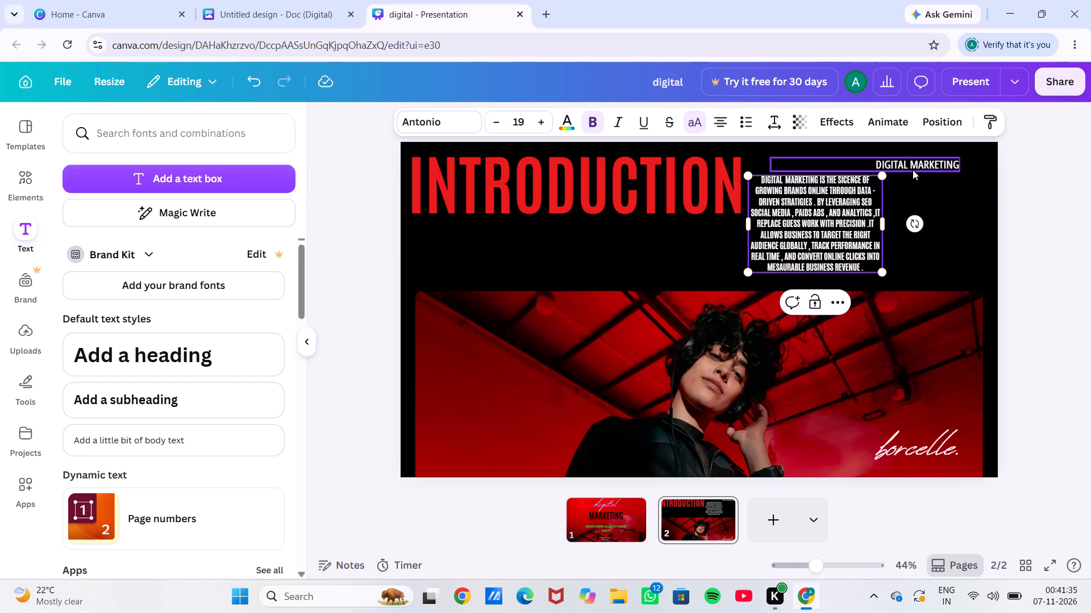
drag(886, 222, 939, 223)
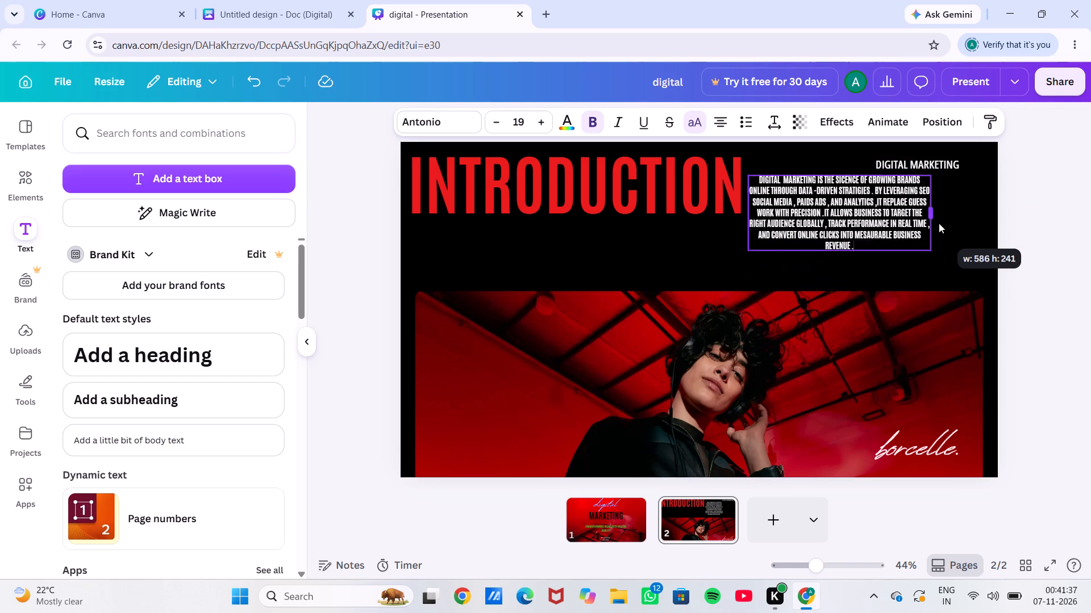
drag(939, 223, 963, 224)
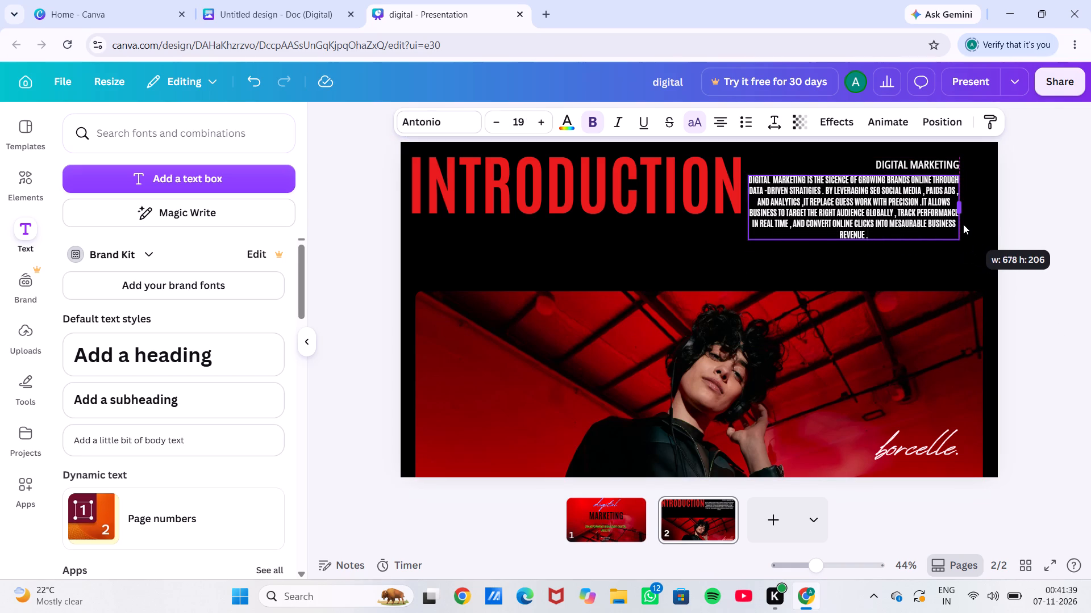
drag(963, 224, 974, 226)
Move the description text box sideways, level with its current height, to the slide's right edge.
click(913, 200)
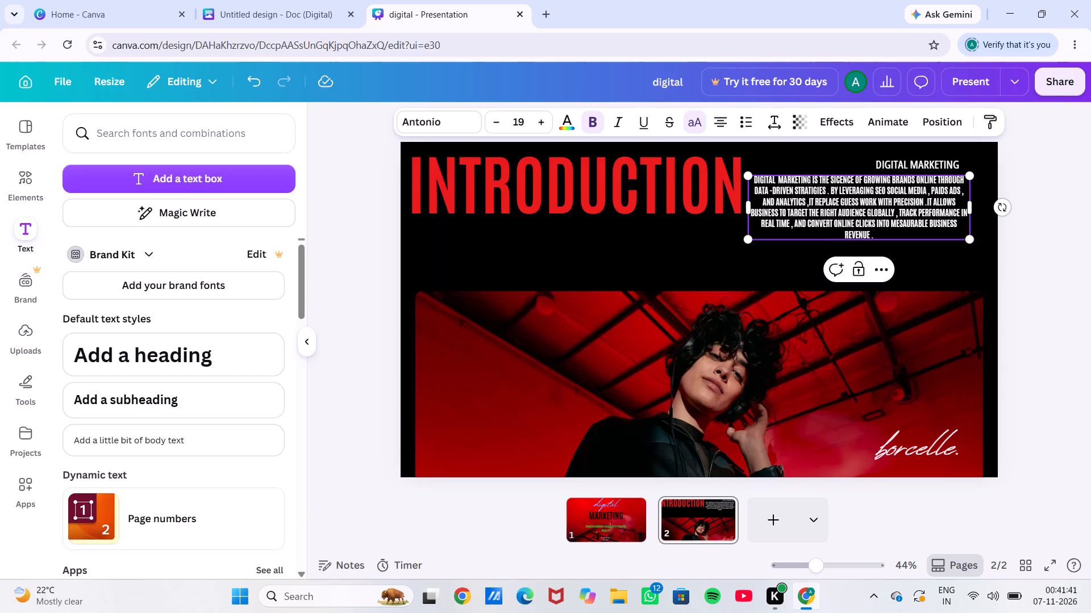
drag(893, 207, 914, 211)
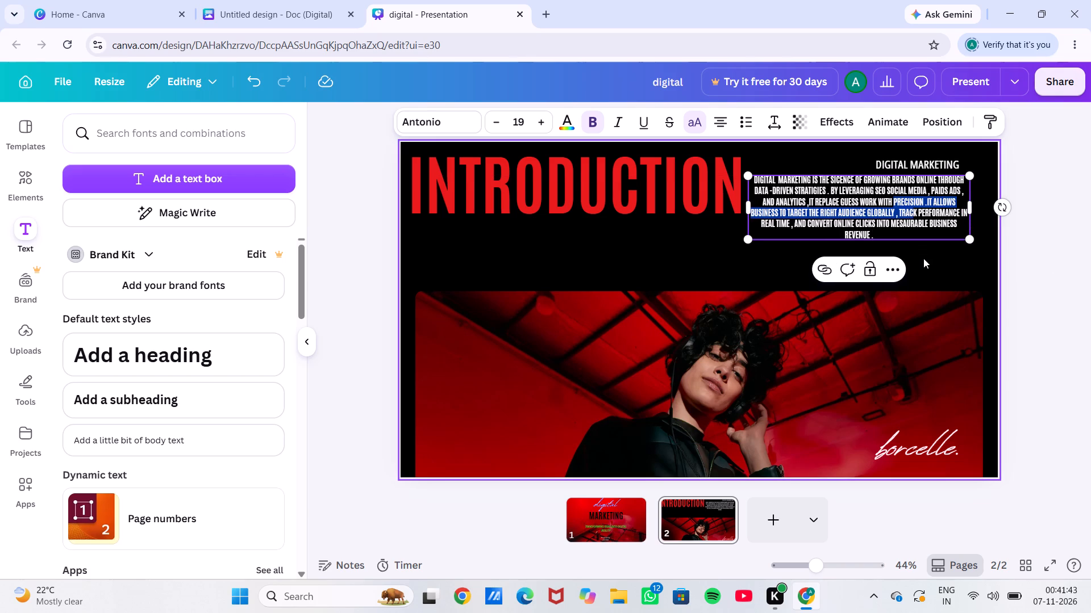
click(923, 258)
click(923, 258)
click(868, 217)
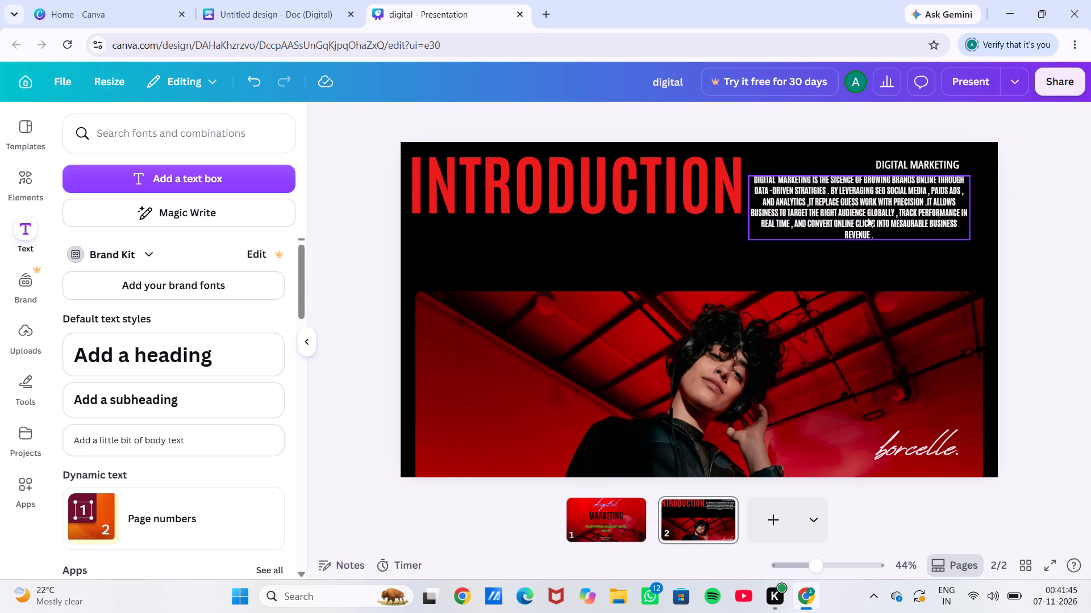
drag(856, 222, 882, 224)
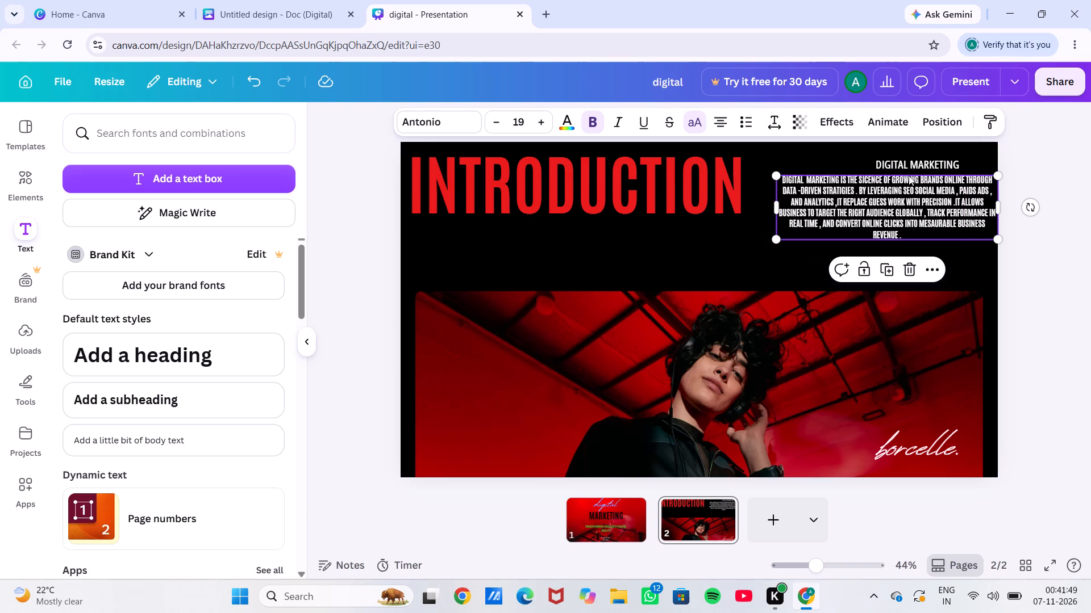
Move the "Digital Marketing" label slightly left so its text sits roughly centred above the description.
drag(913, 161, 897, 159)
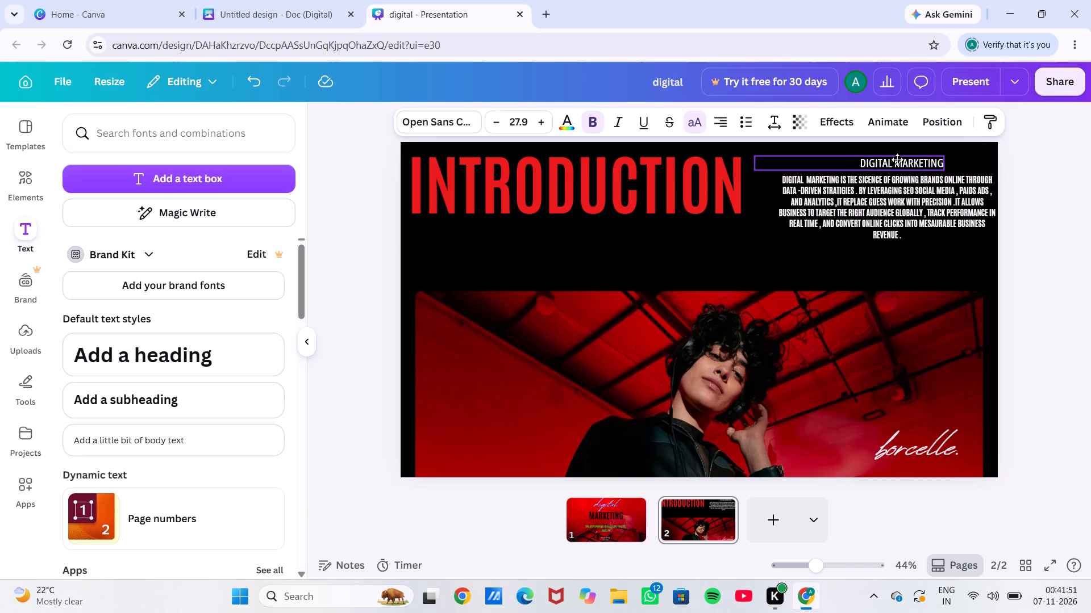
drag(897, 159, 897, 159)
Turn off all-uppercase for the whole description text and make it italic, keeping it bold.
click(920, 229)
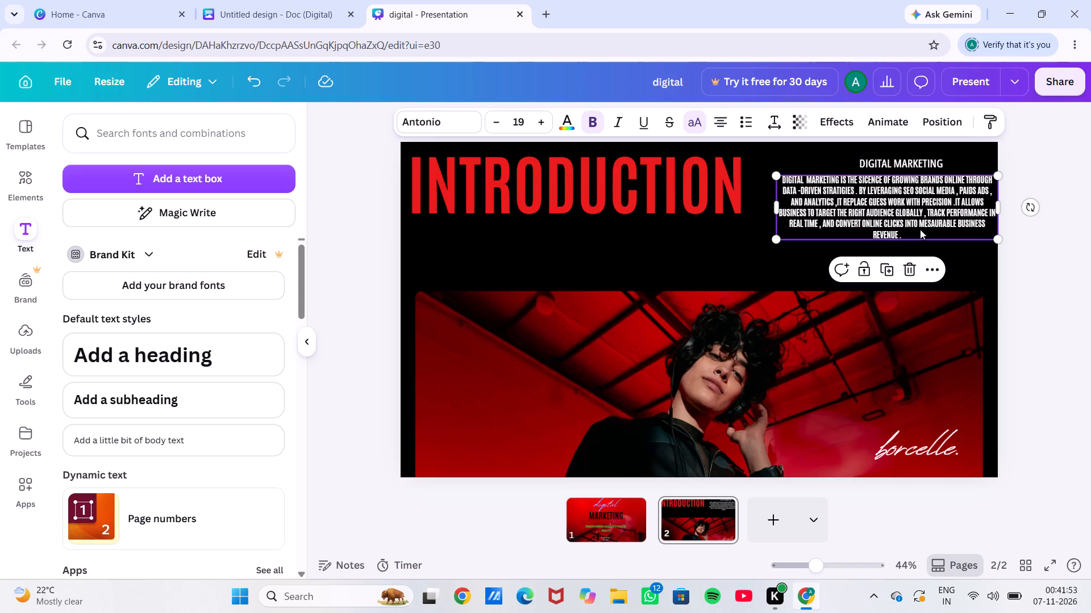
click(785, 178)
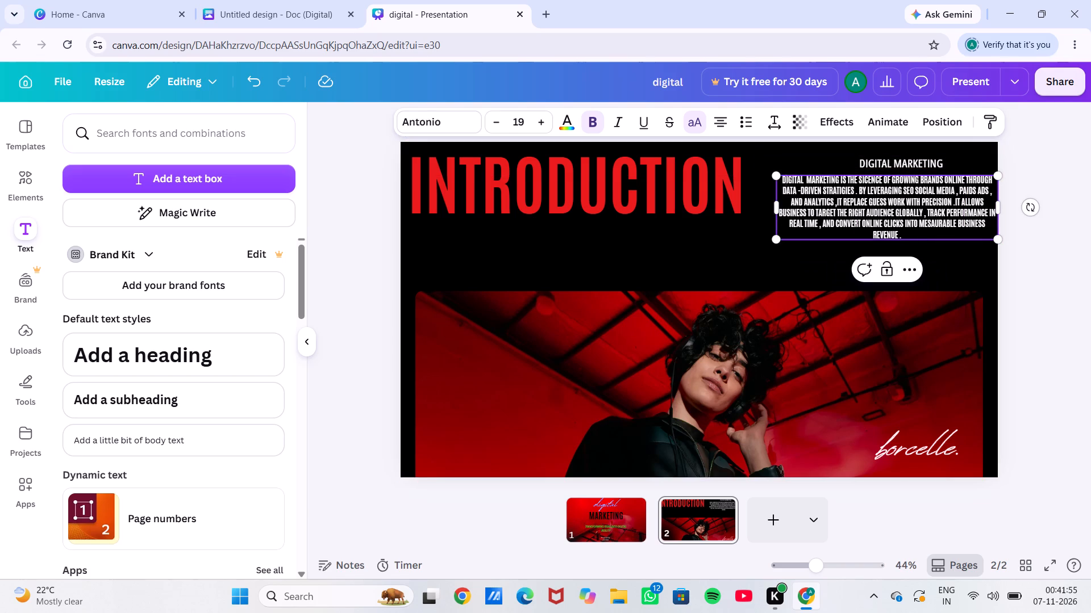
drag(782, 181, 897, 232)
click(703, 120)
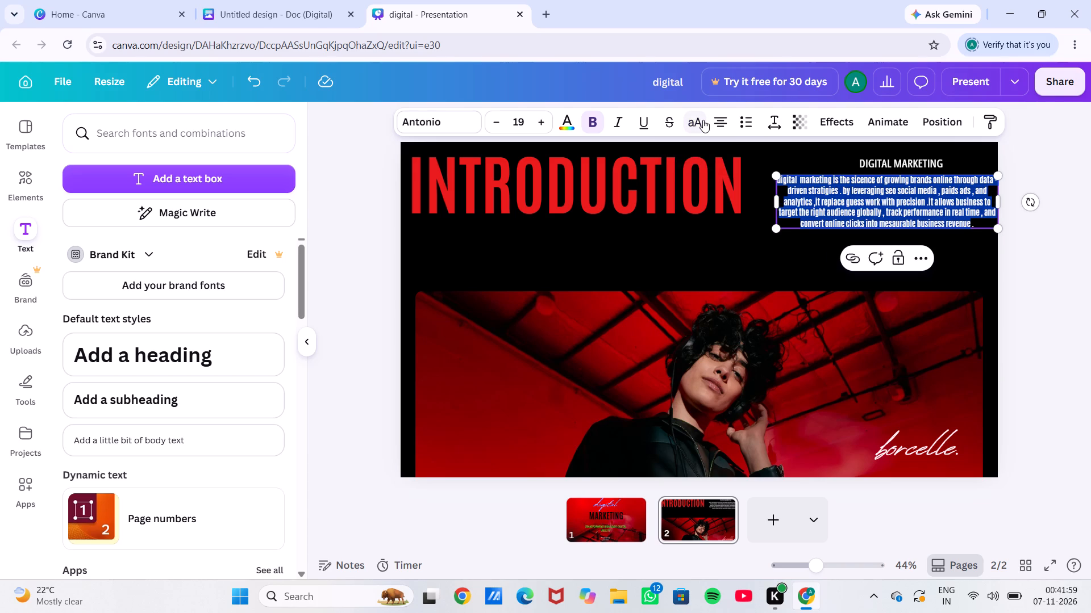
click(622, 119)
click(590, 119)
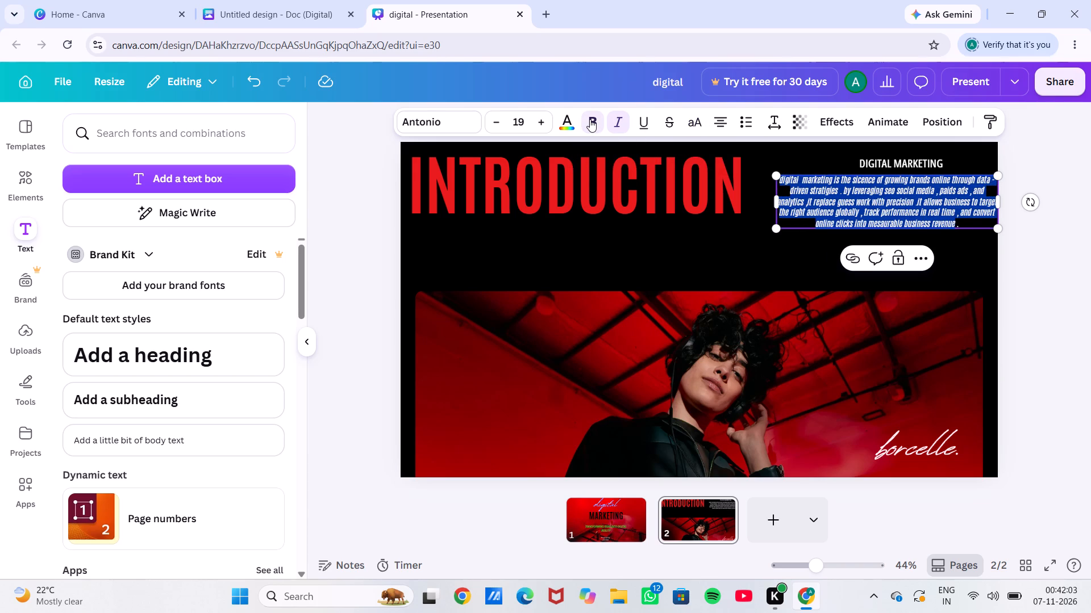
click(590, 119)
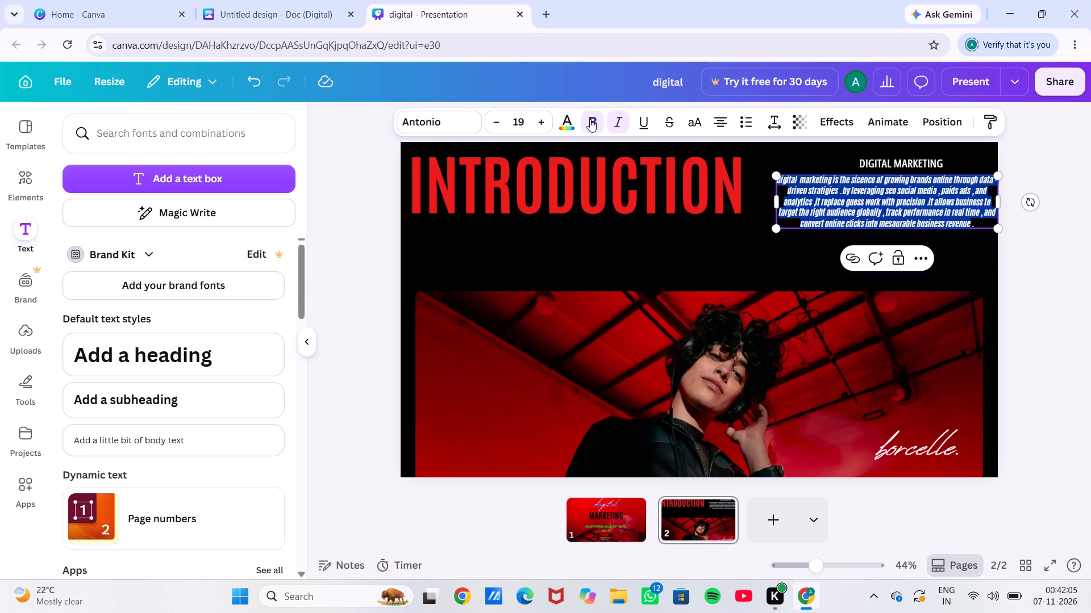
Set the description's text colour to the red from the design's text colours.
click(563, 121)
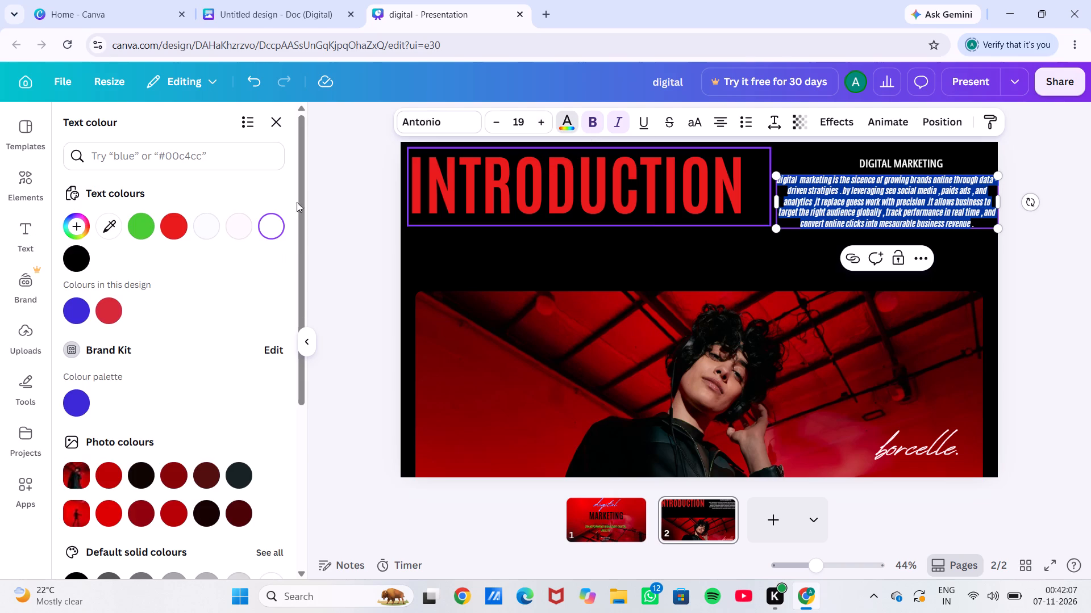
click(179, 228)
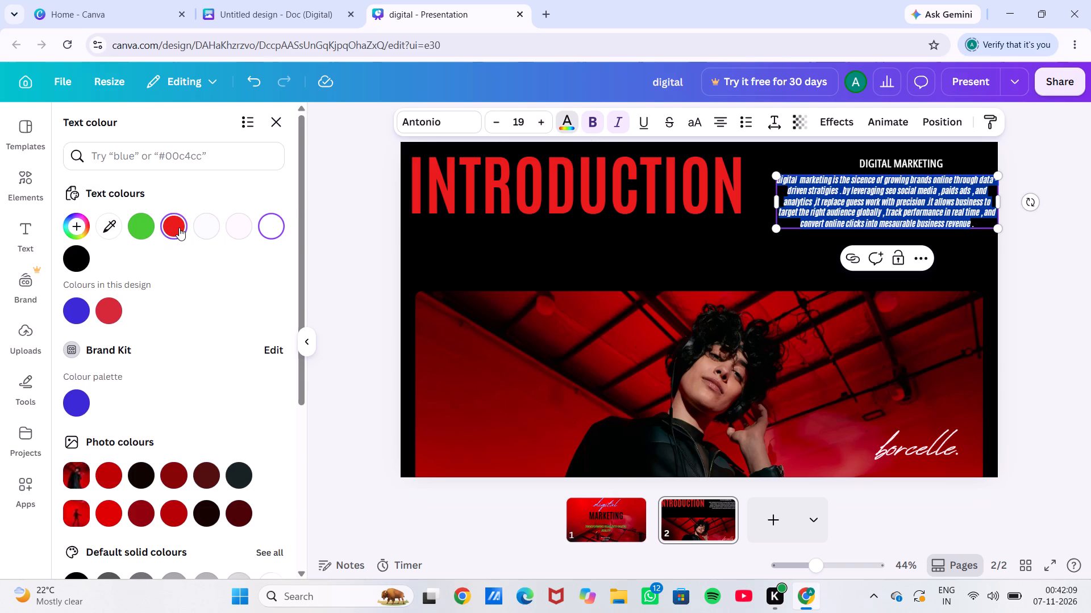
Move the photo on the Introduction slide up slightly, keeping it horizontally centred, so a black margin shows beneath it.
click(444, 262)
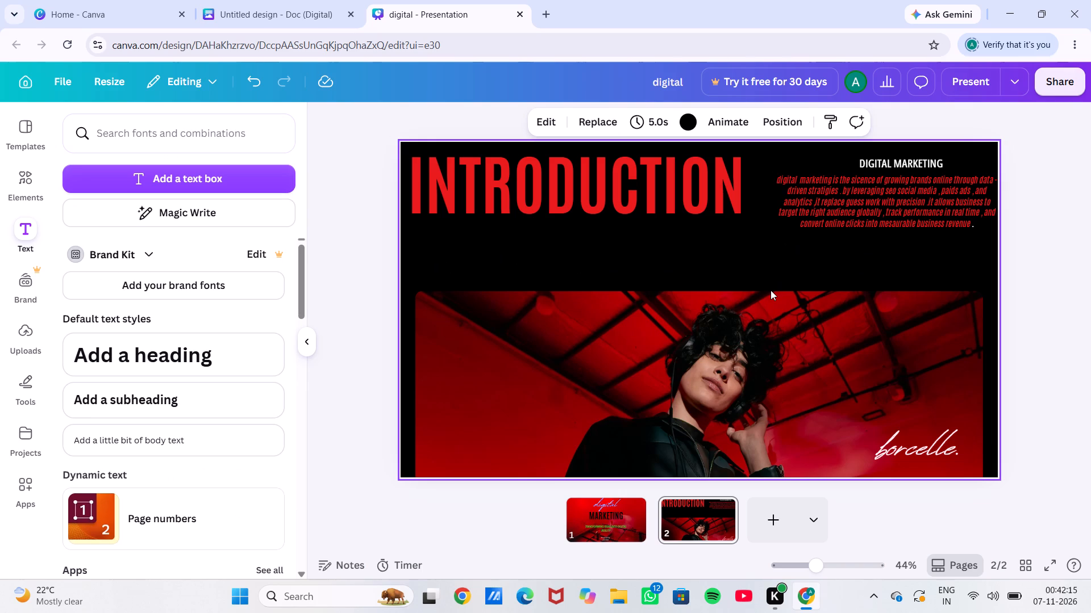
click(753, 324)
drag(753, 324, 756, 311)
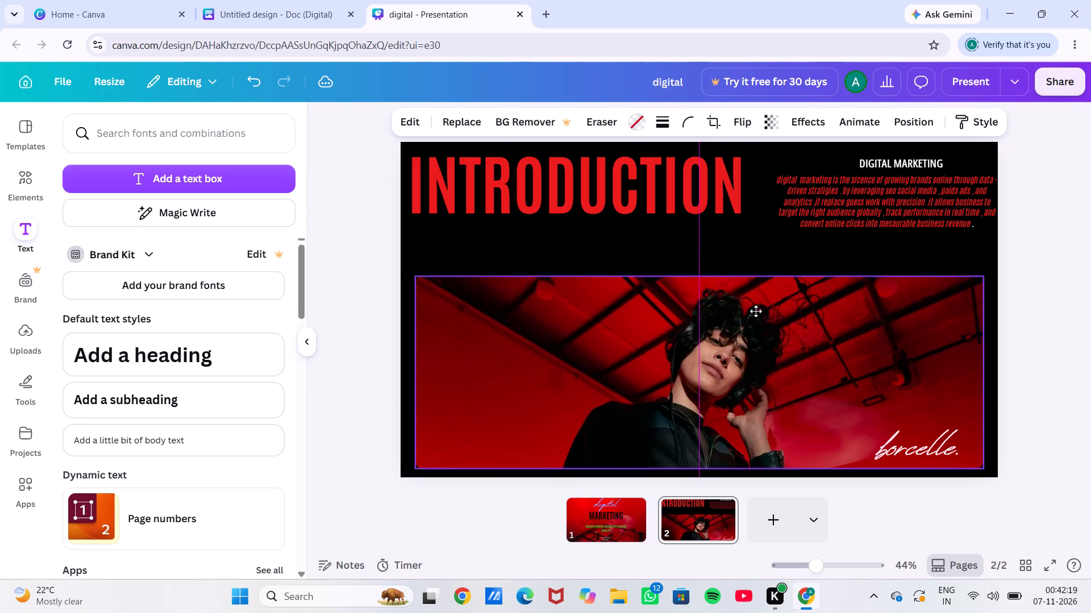
drag(756, 311, 756, 305)
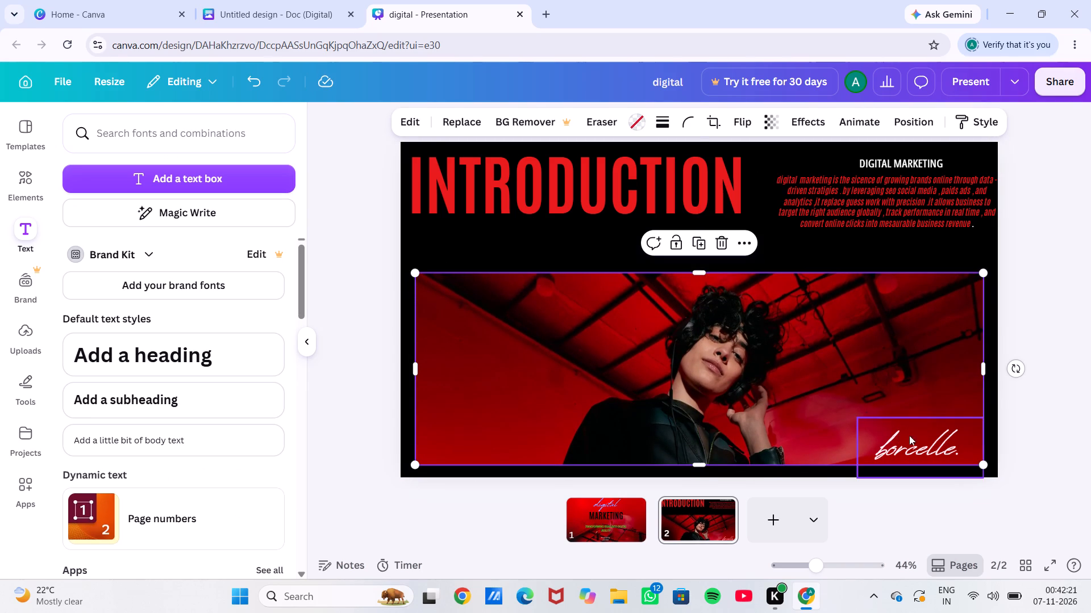
Replace the "borcelle." signature text on the Introduction slide's photo with "juky.in".
click(956, 450)
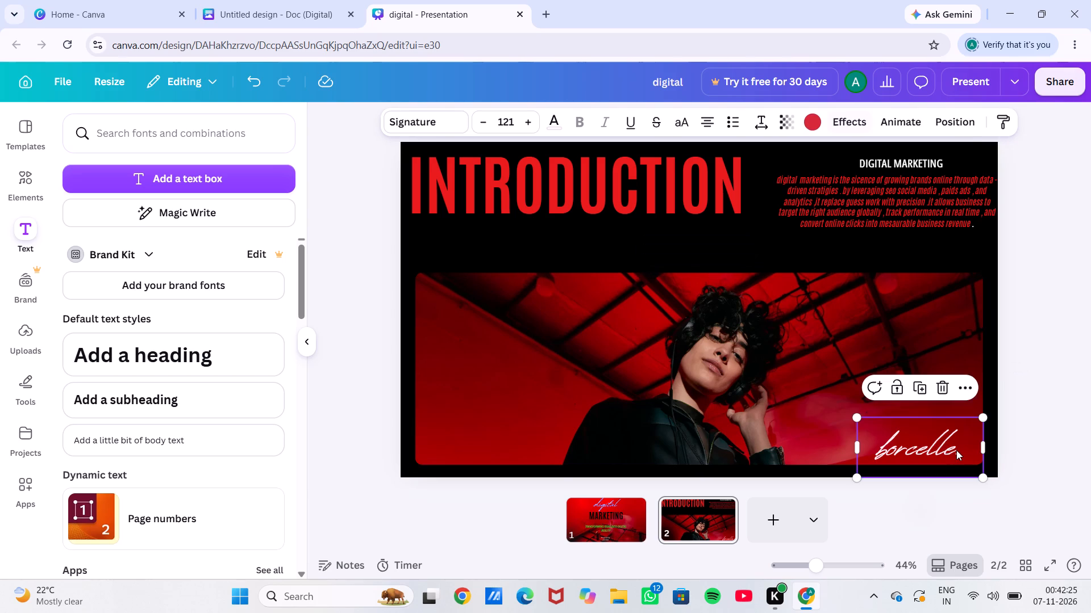
click(956, 450)
click(926, 450)
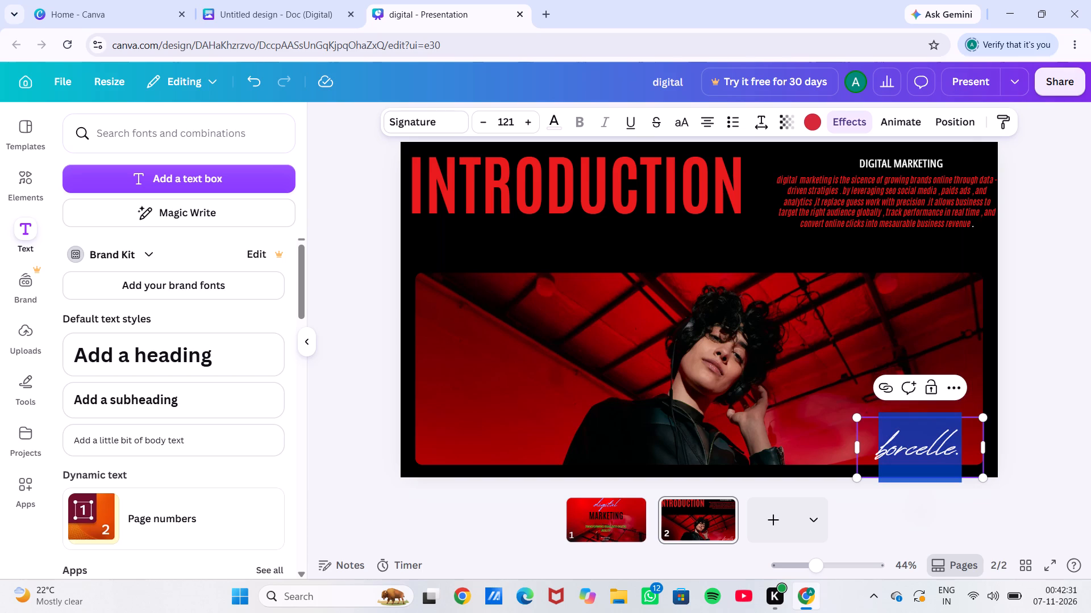
key(BackSpace)
text(ju)
key(k)
key(y)
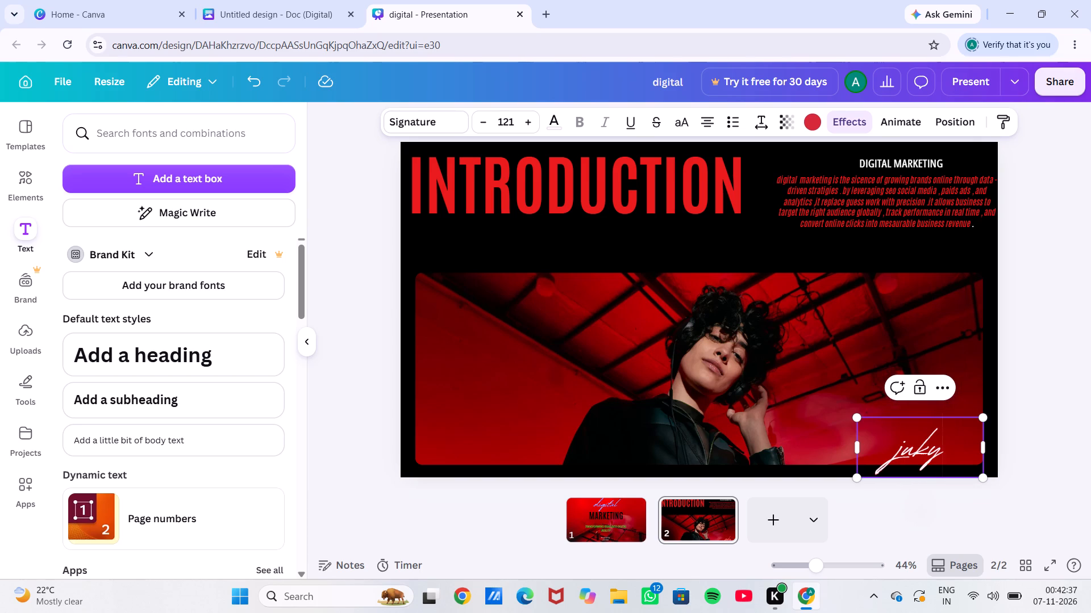
key(period)
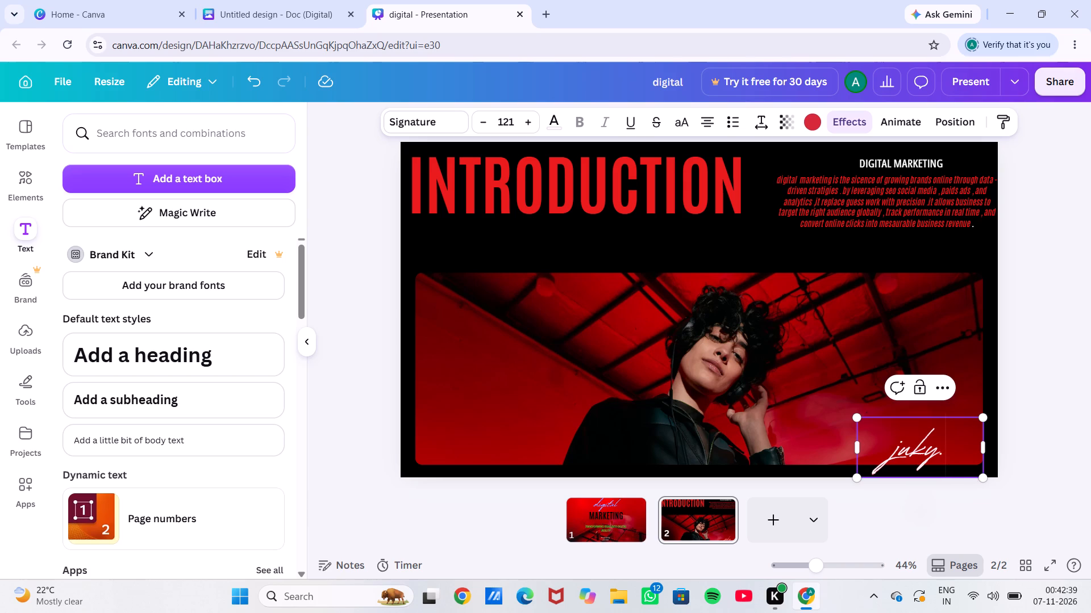
text(kn)
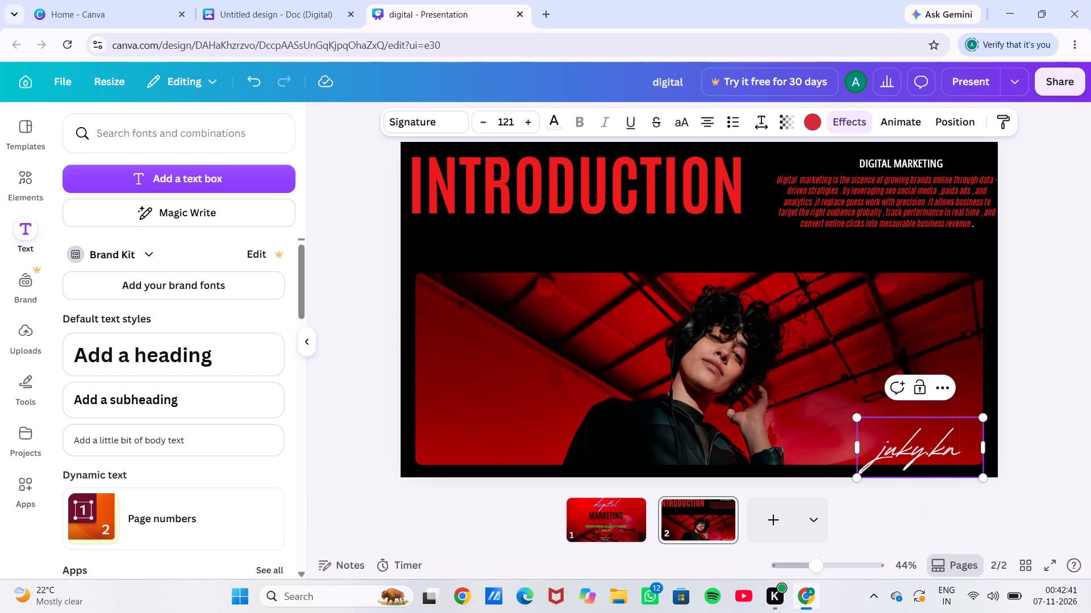
key(BackSpace)
key(BackSpace)
text(in)
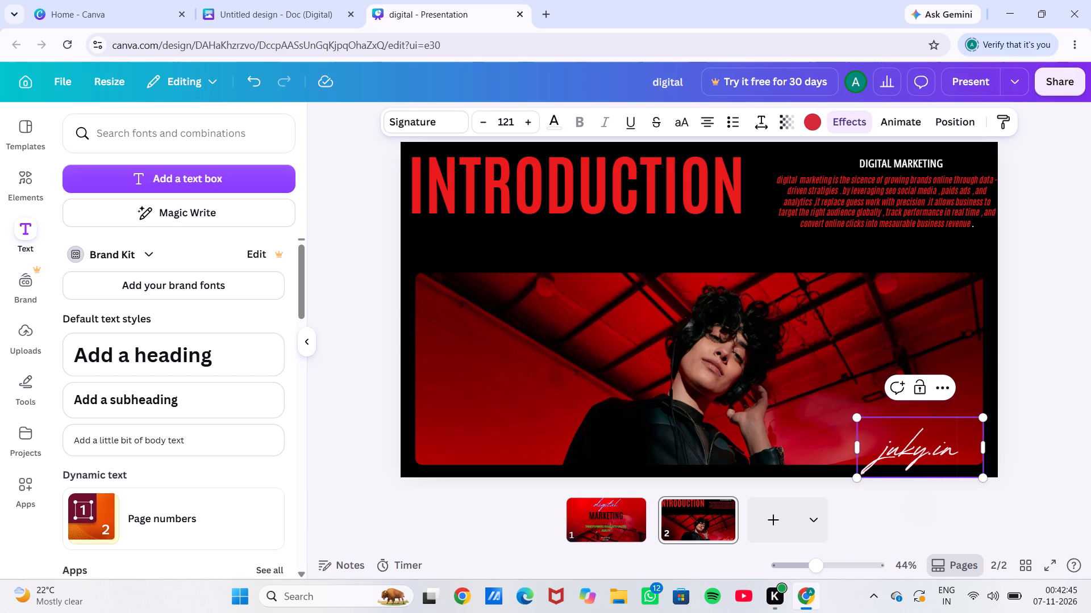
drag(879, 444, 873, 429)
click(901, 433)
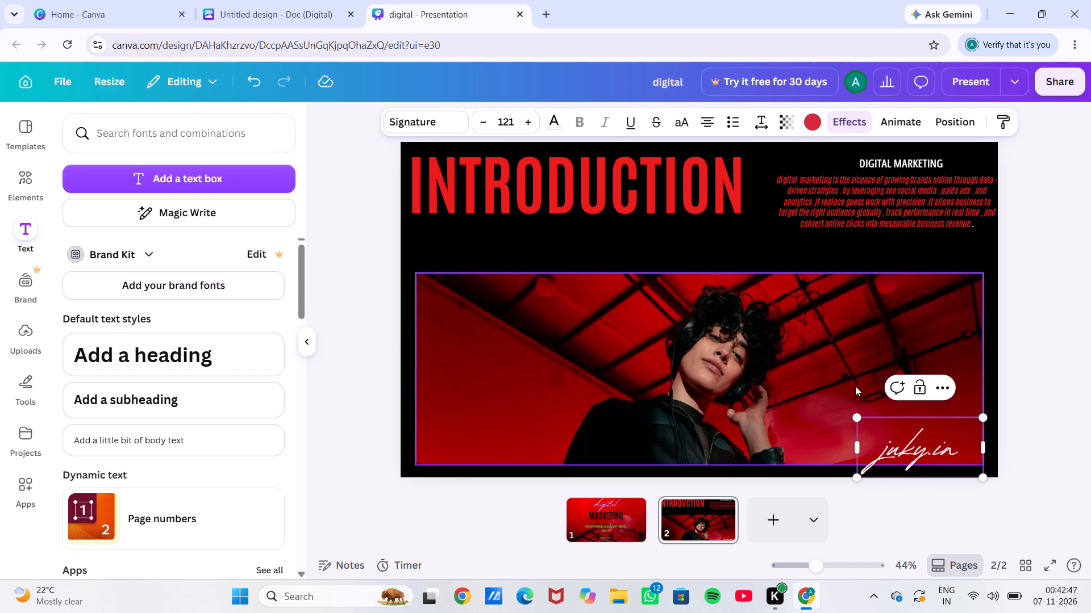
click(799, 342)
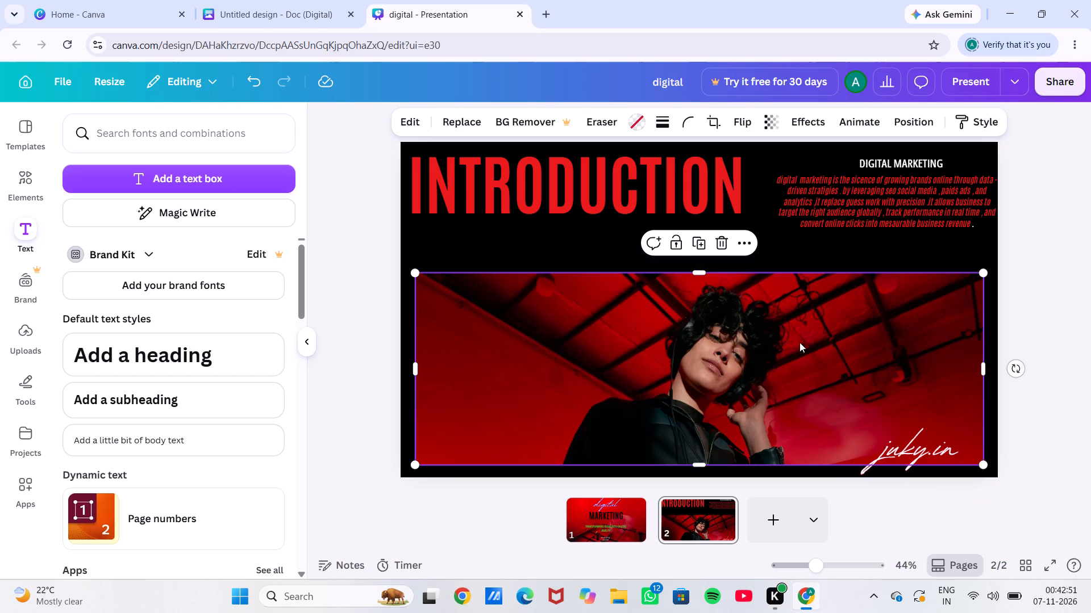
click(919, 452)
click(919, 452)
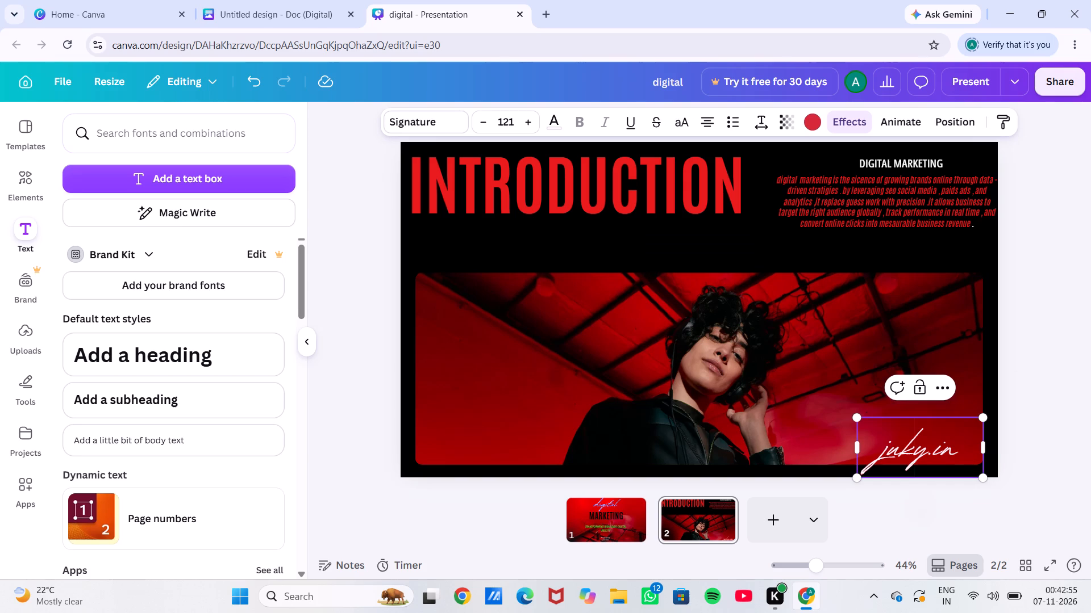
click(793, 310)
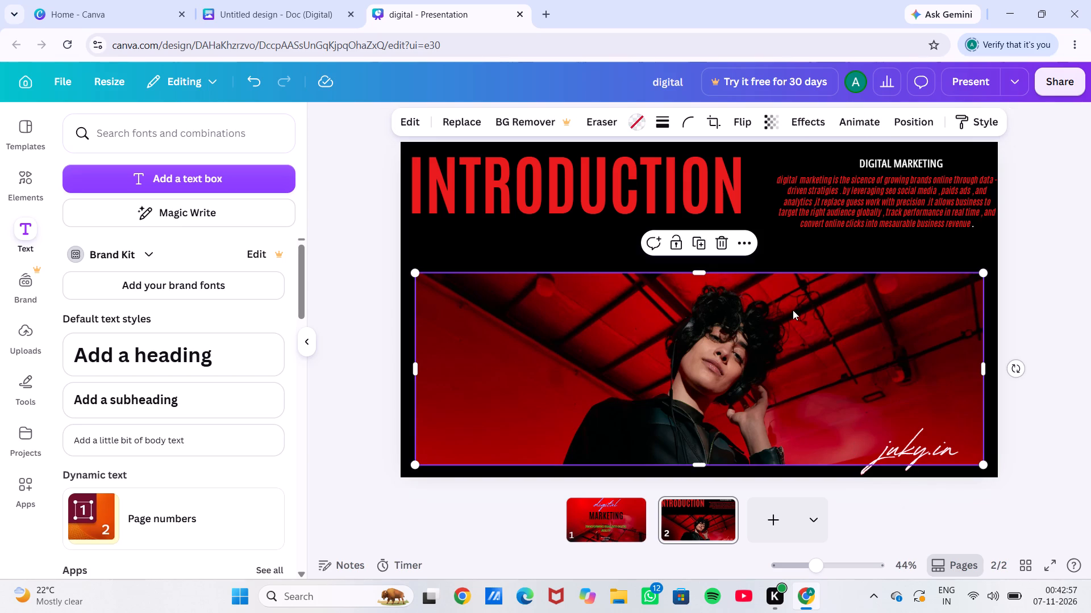
Add a blank third slide after the Introduction slide.
click(759, 517)
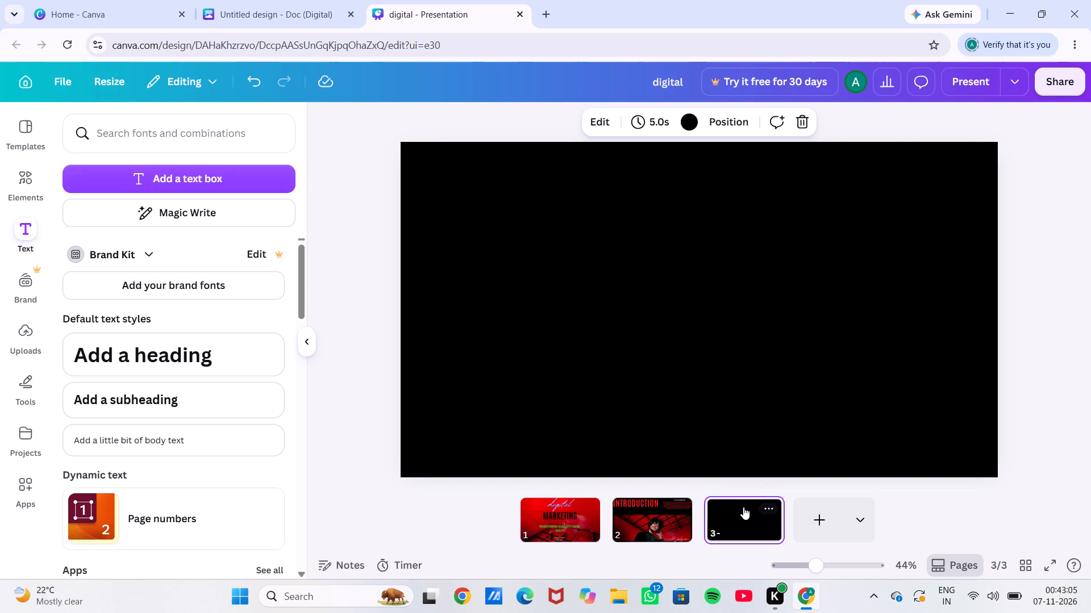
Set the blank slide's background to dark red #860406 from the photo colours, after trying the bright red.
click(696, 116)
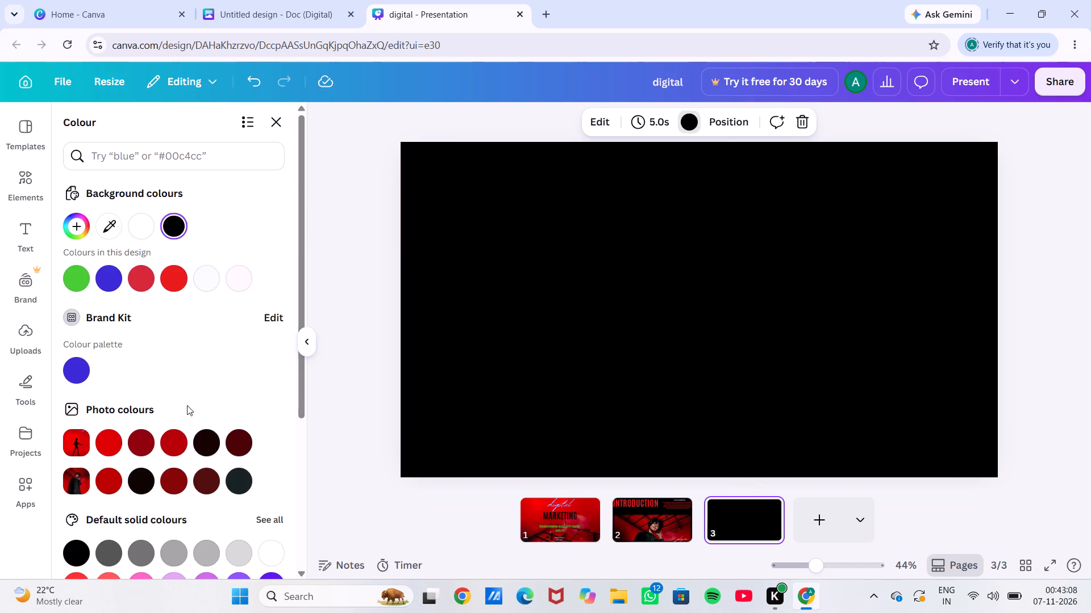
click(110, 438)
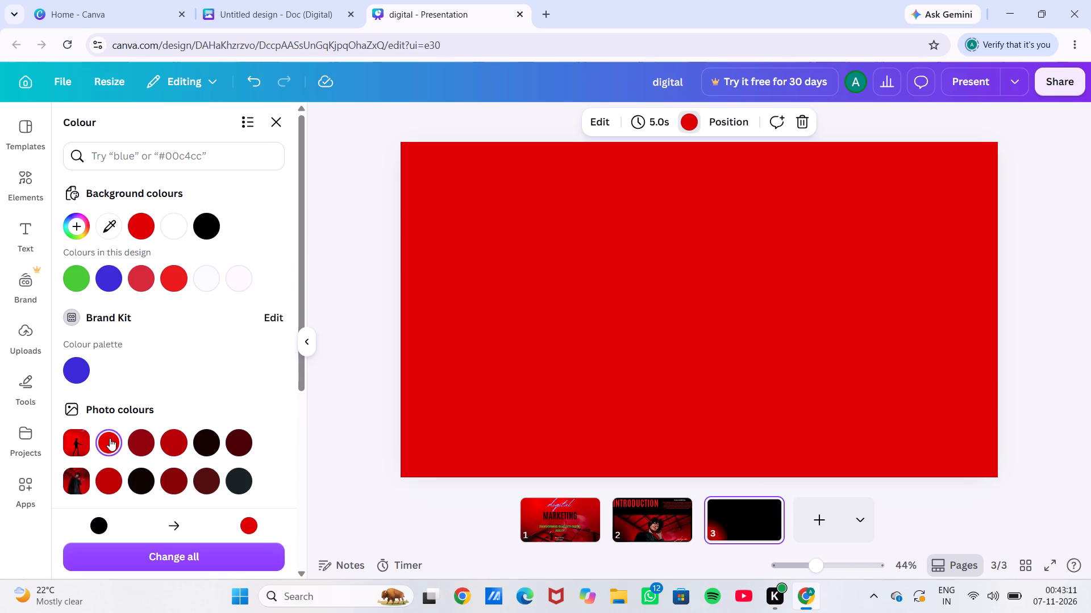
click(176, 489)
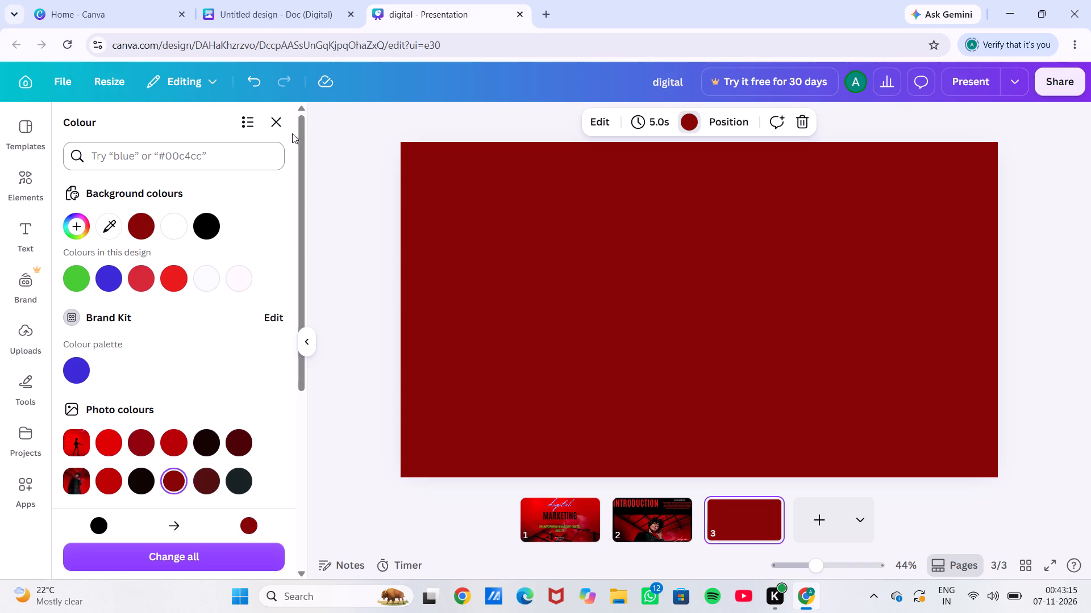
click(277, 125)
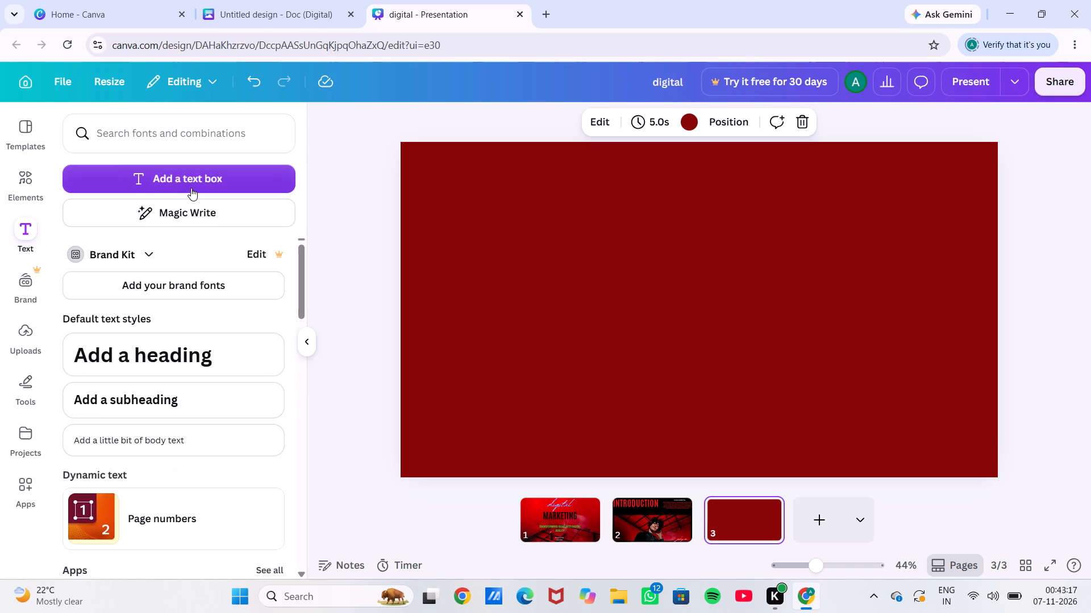
Apply the "Importance" page of the Red and Black Bold Modern Digital Marketing template to slide 3.
click(36, 130)
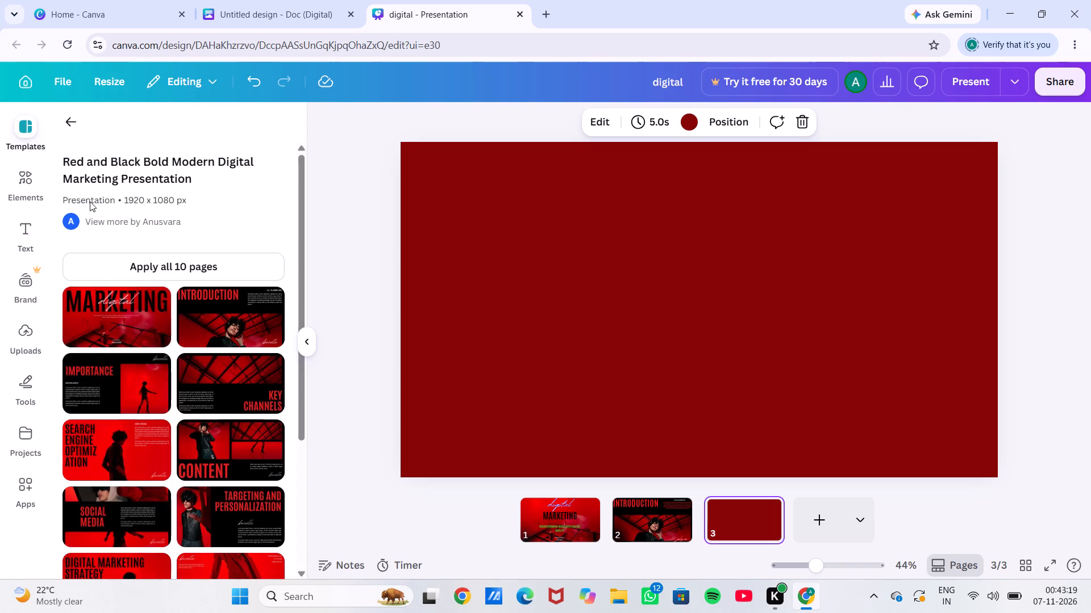
click(127, 378)
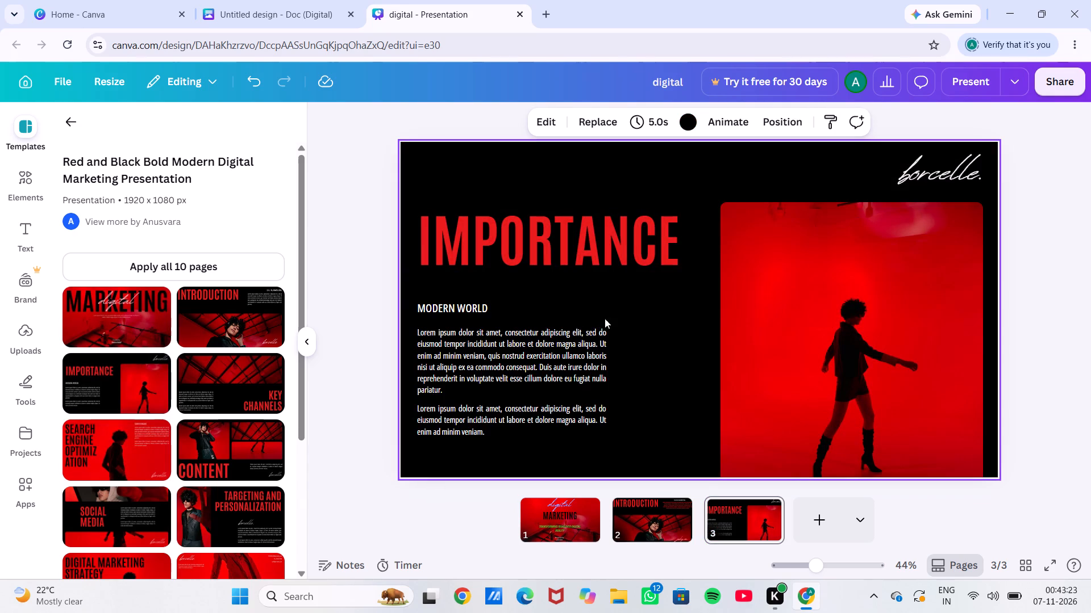
Move the "borcelle." signature on the Importance slide slightly left, level with its current height, to align with the photo's right edge.
click(900, 162)
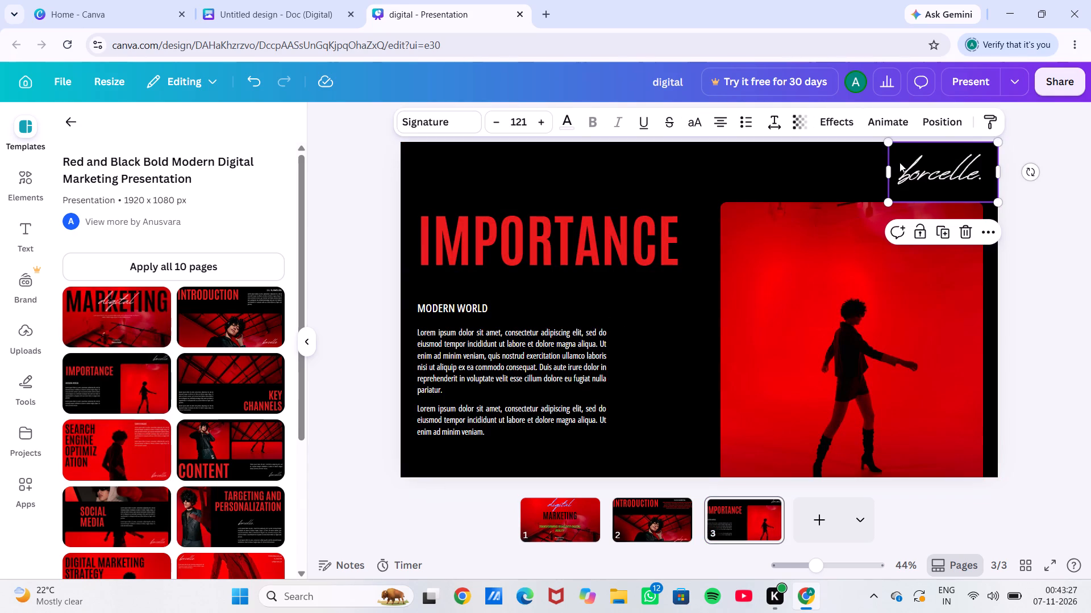
drag(983, 167, 970, 169)
Replace the "borcelle." signature text on the Importance slide with "juky.in".
double_click(970, 169)
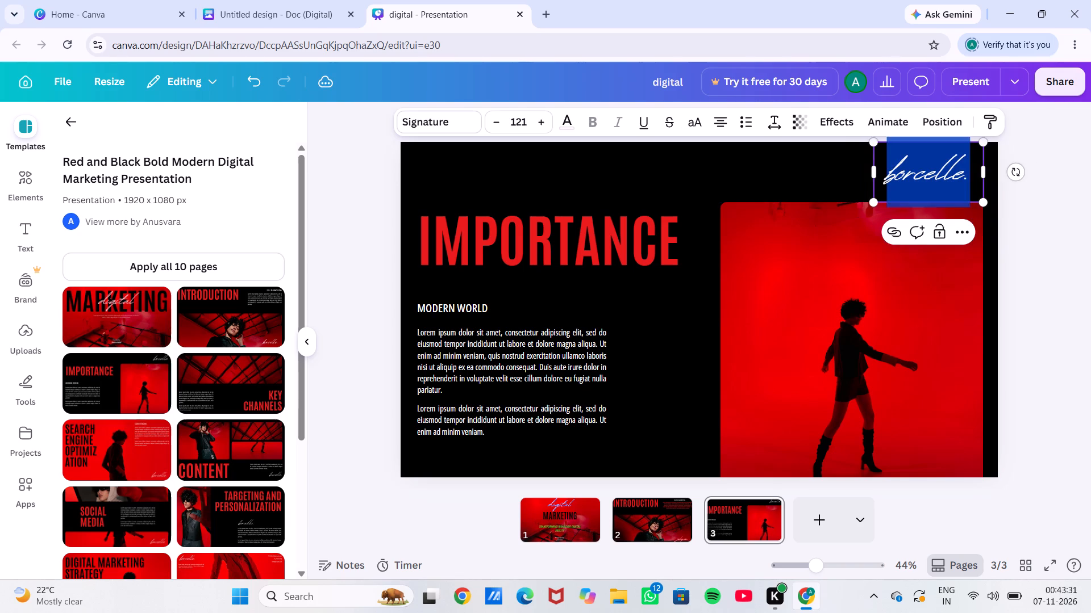
key(BackSpace)
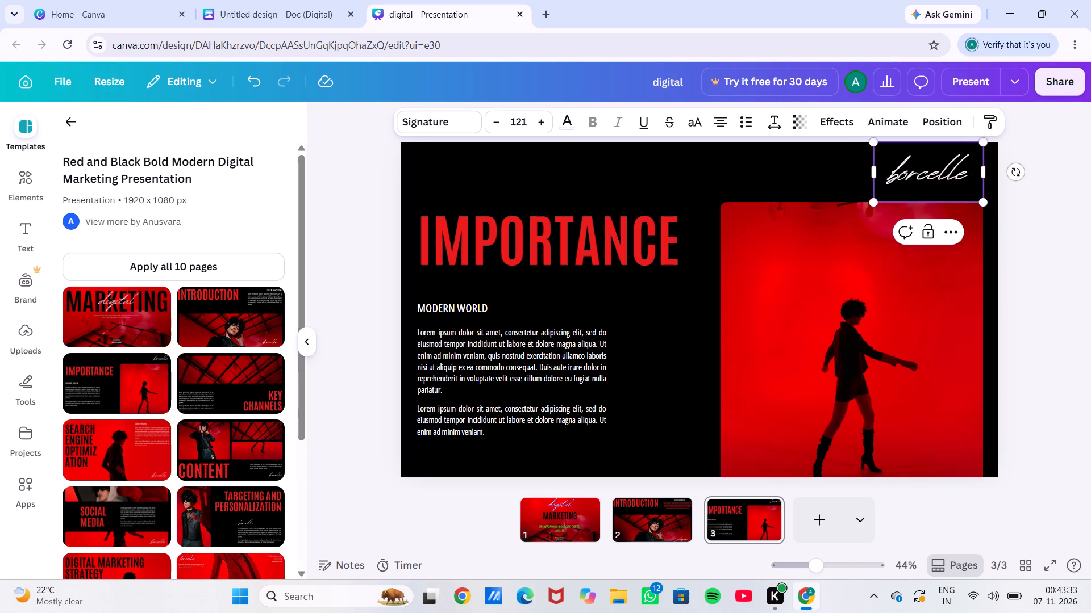
key(BackSpace)
key(BackSpace)
key(BackSpace)
key(BackSpace)
key(BackSpace)
key(BackSpace)
key(BackSpace)
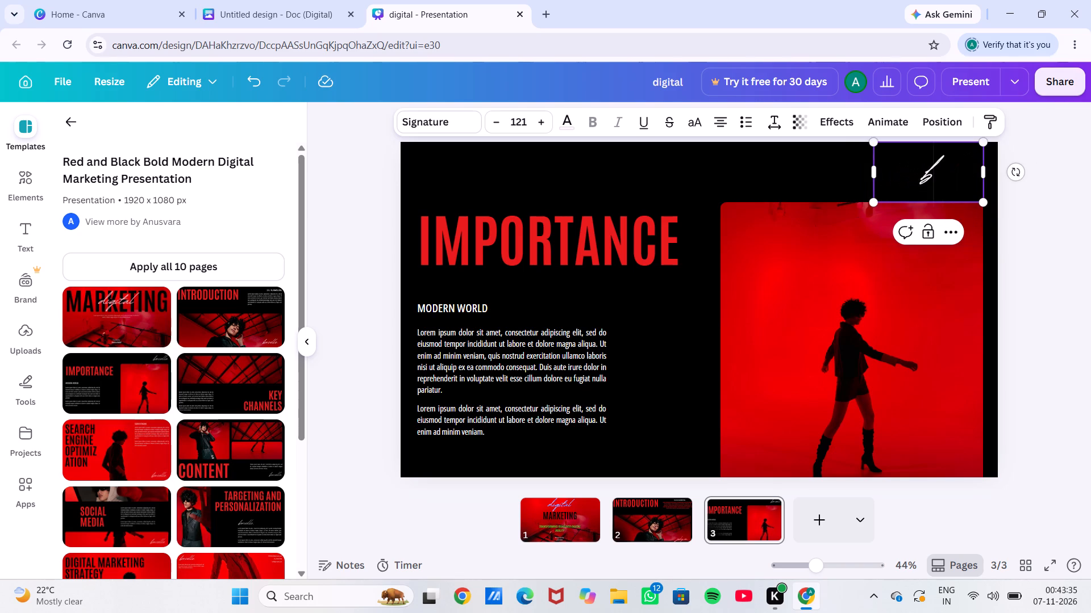
key(BackSpace)
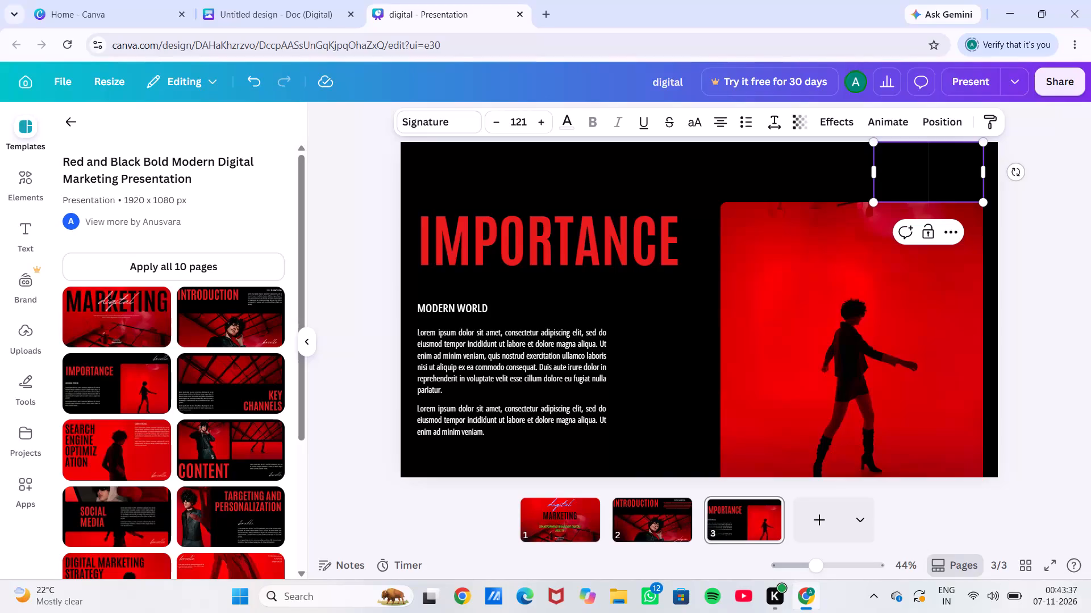
text(hi)
key(BackSpace)
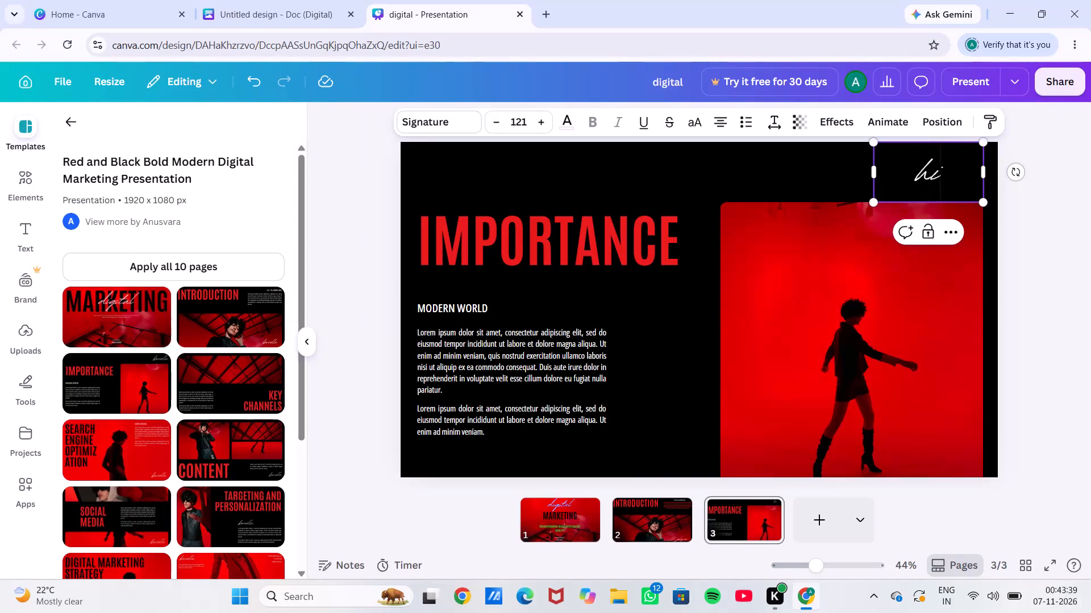
key(BackSpace)
text(ju)
text(ky)
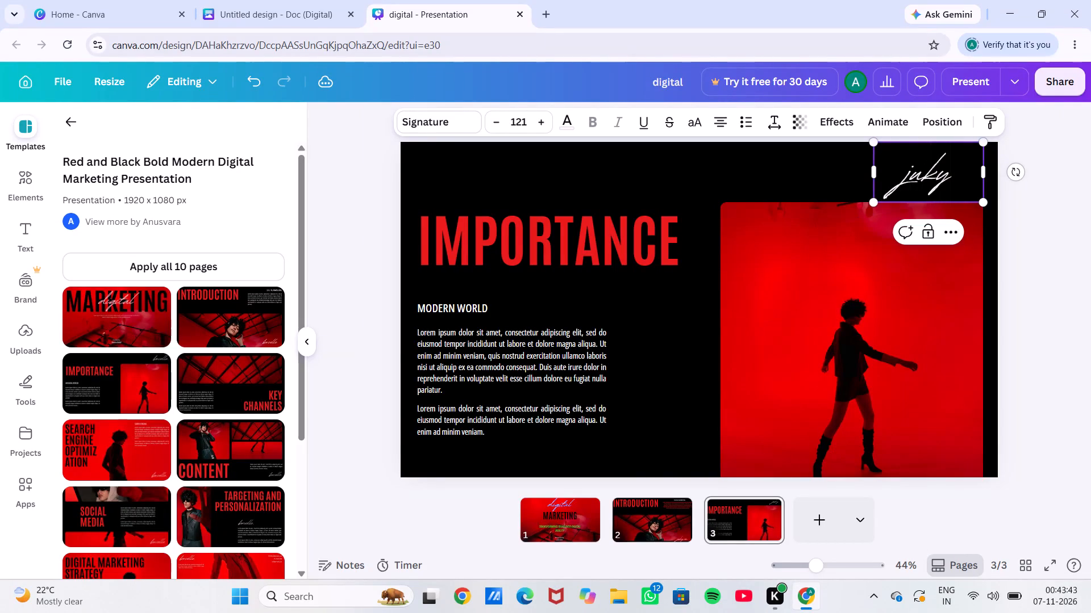
key(period)
key(space)
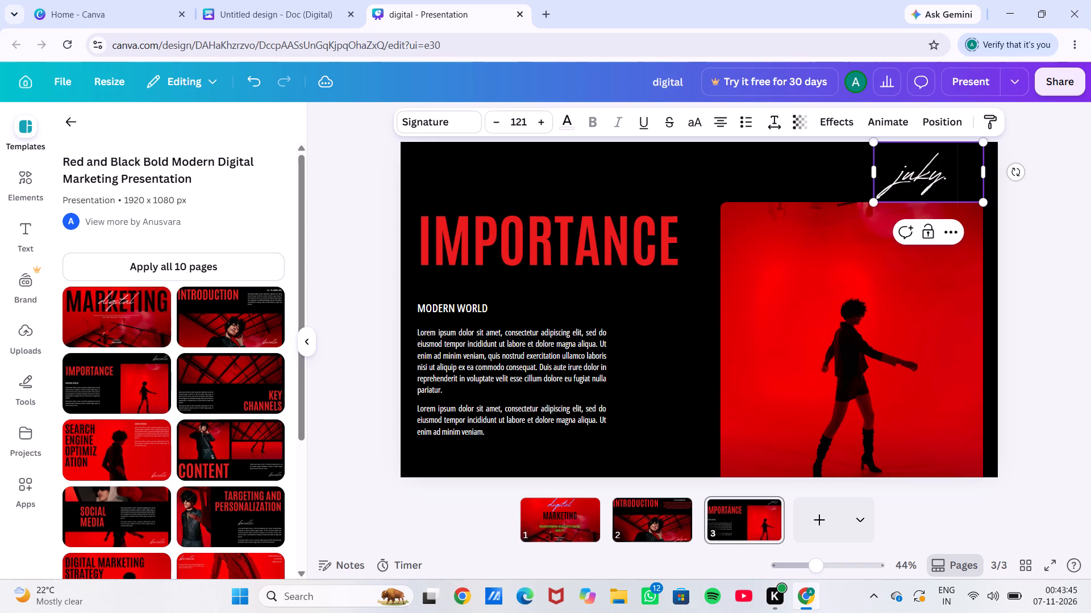
key(BackSpace)
text(in)
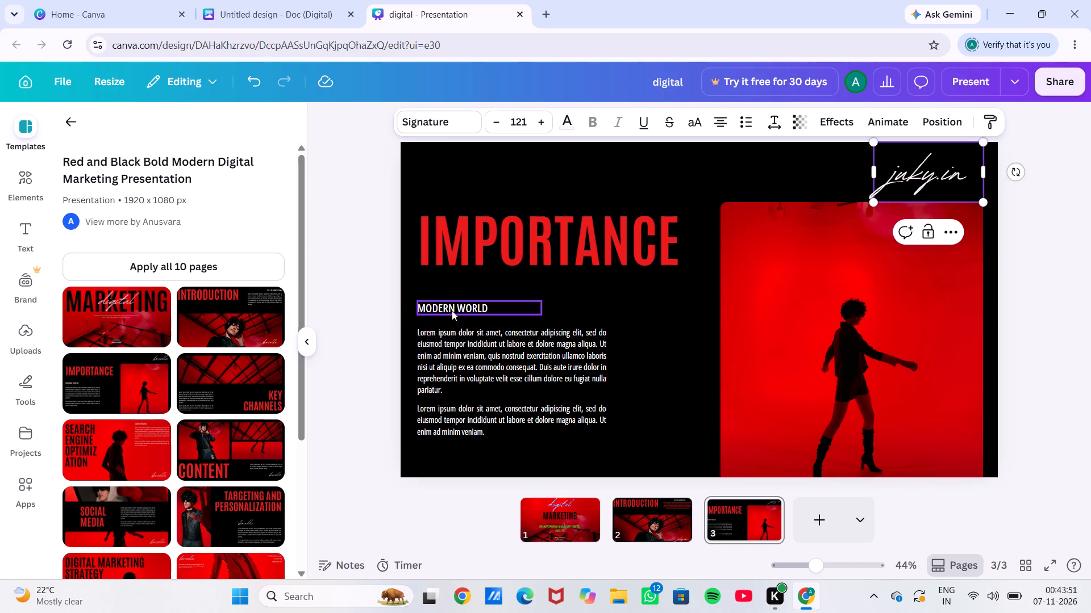
Replace the first placeholder paragraph under "MODERN WORLD" on the Importance slide with the opening words "digital marketin is".
click(422, 331)
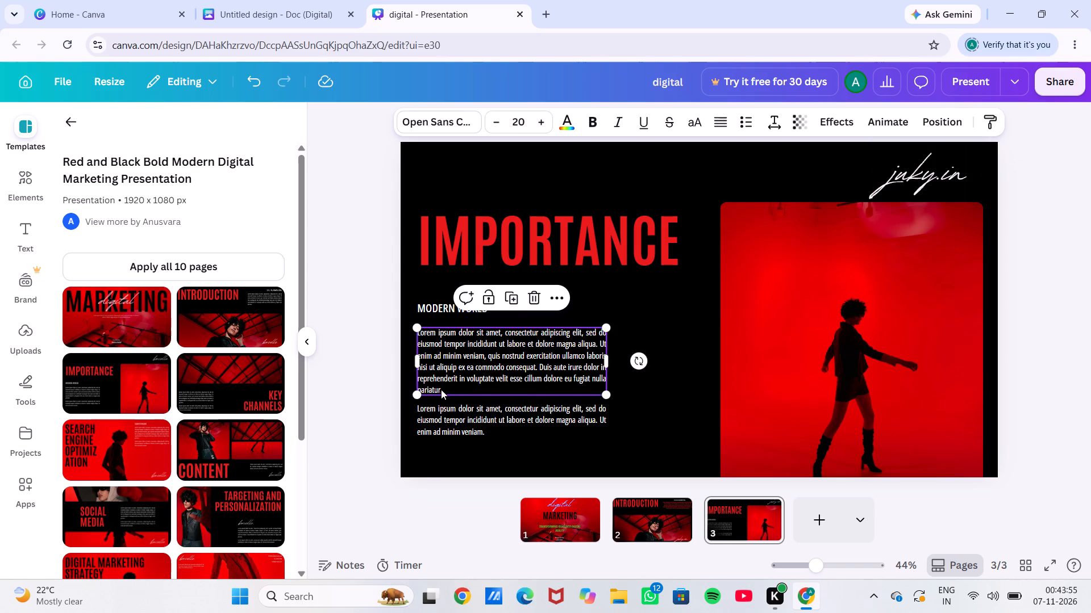
click(443, 388)
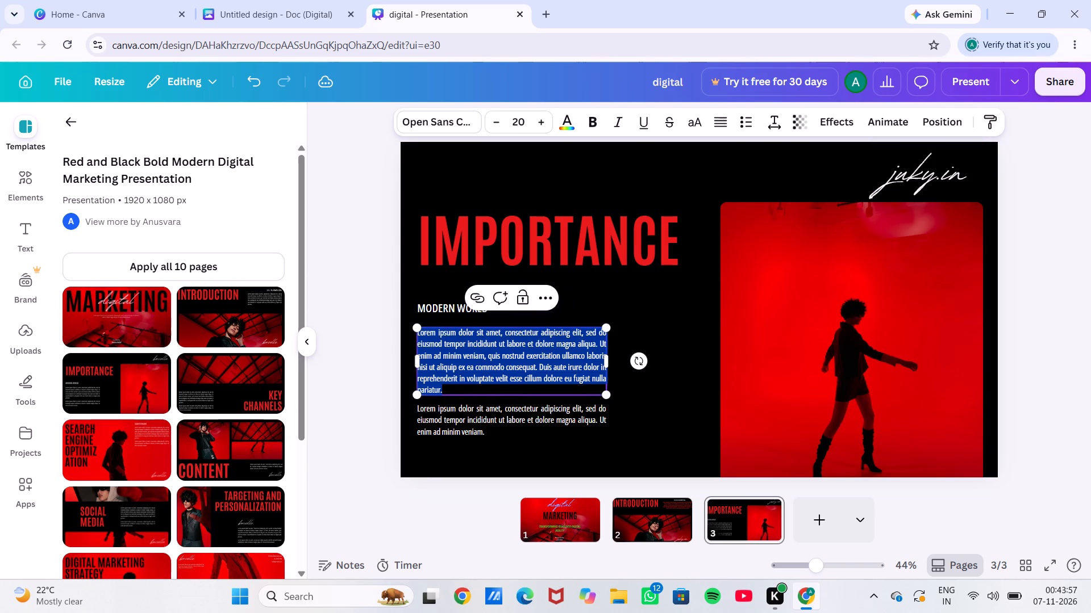
key(BackSpace)
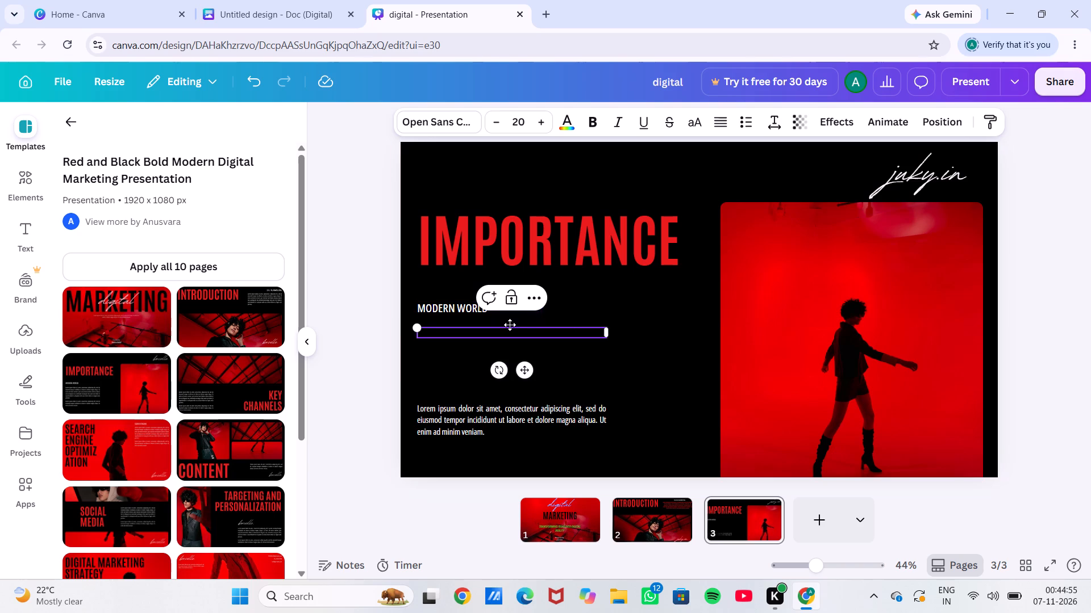
text(di)
text(gital)
key(space)
text(maa)
key(BackSpace)
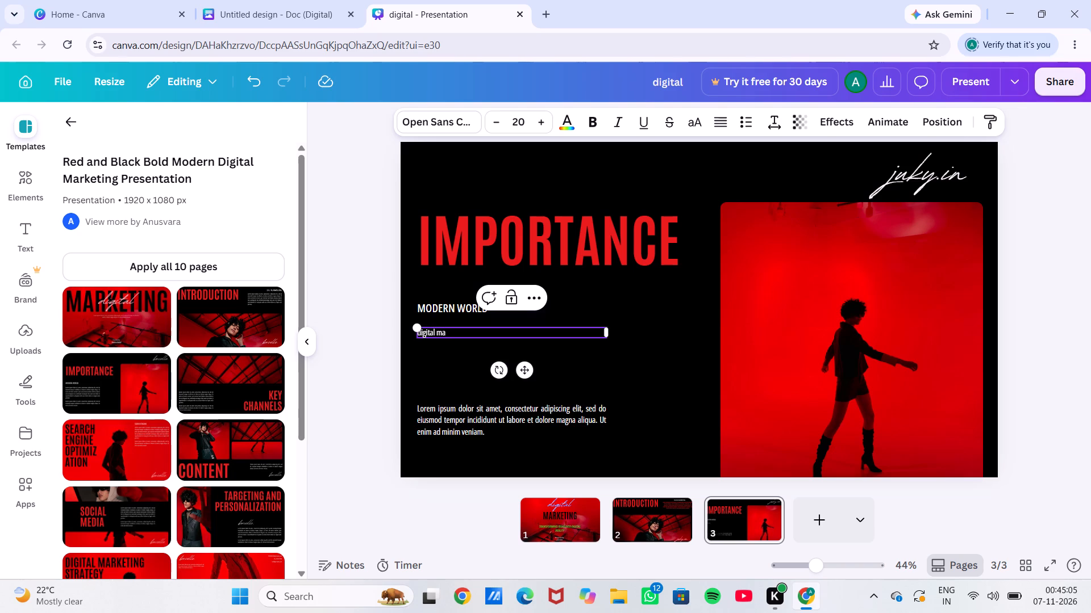
text(rketin)
key(space)
text(is)
key(space)
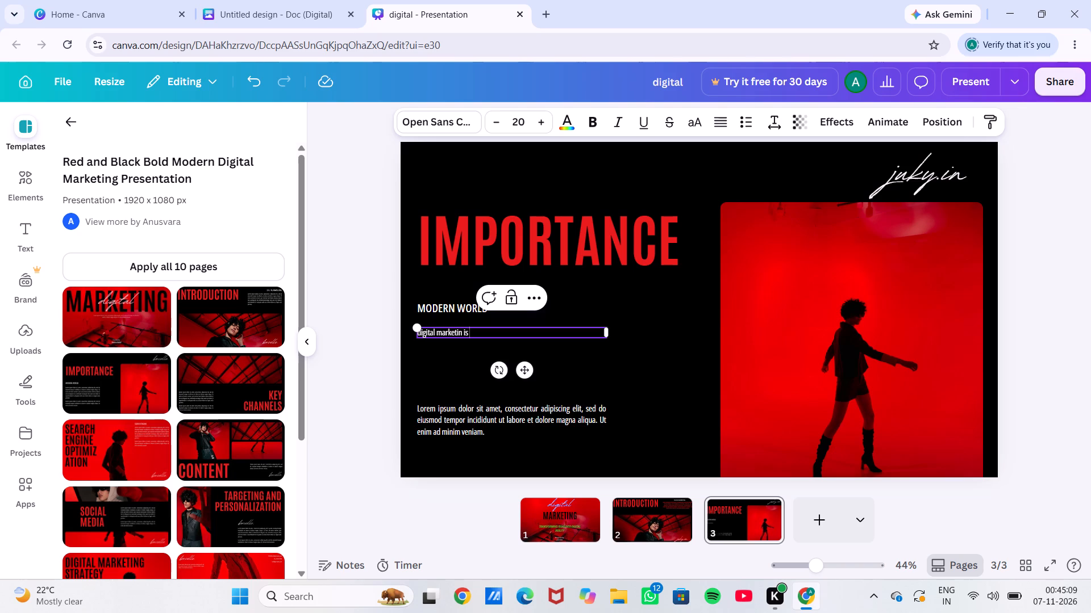
Continue the first paragraph under "MODERN WORLD" with "crucial because".
key(c)
text(uro)
key(BackSpace)
key(k)
key(BackSpace)
key(i)
key(BackSpace)
key(BackSpace)
key(BackSpace)
key(r)
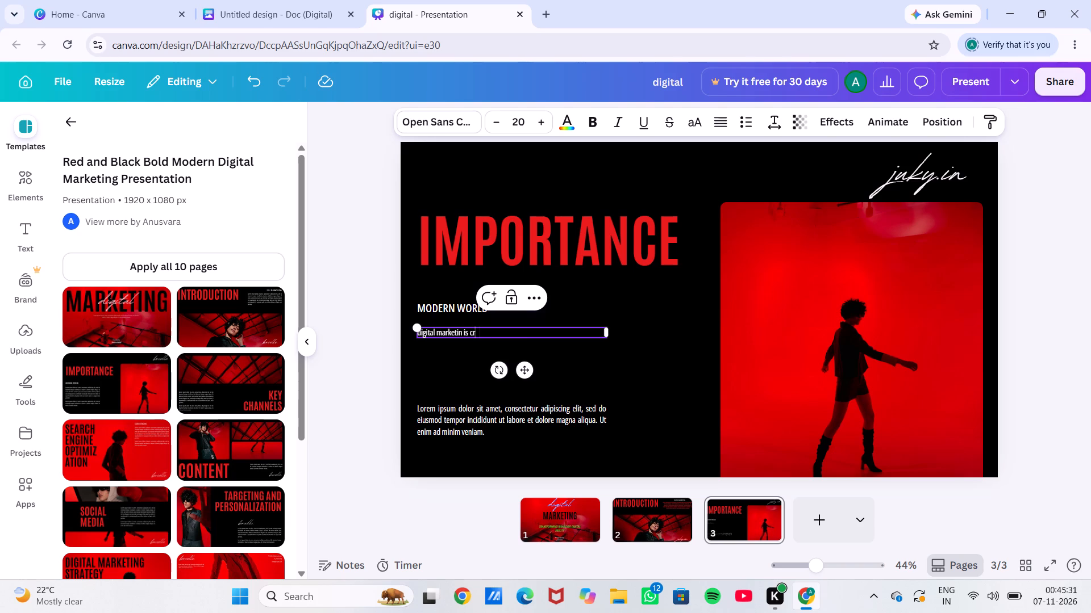
key(u)
text(cial)
key(space)
text(because)
key(space)
Continue the first paragraph on the Importance slide with "it bridges the gap".
text(it br)
text(idhe =)
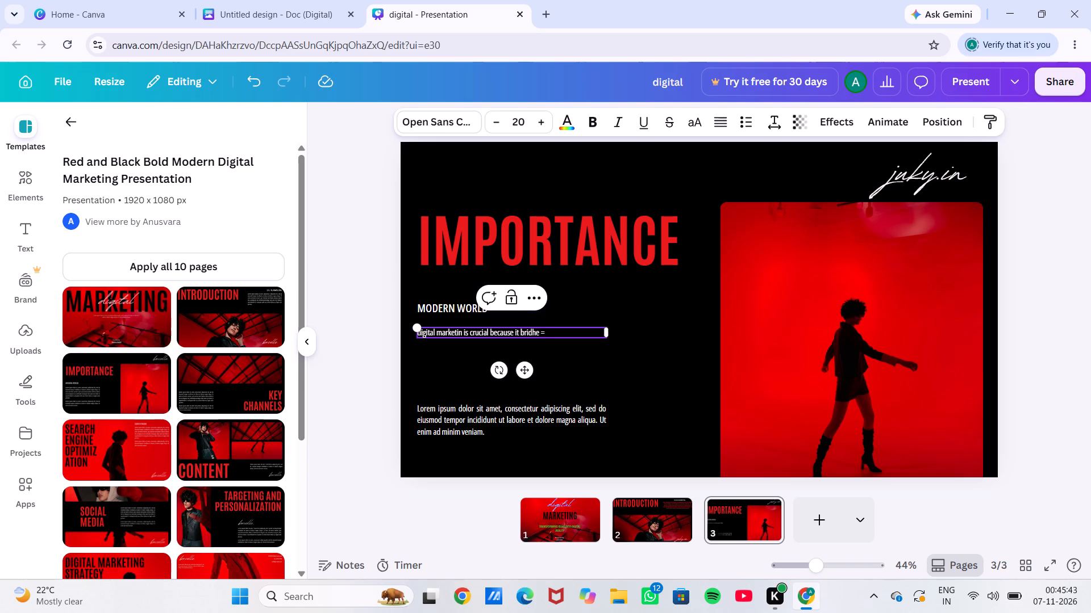
key(BackSpace)
key(BackSpace)
key(BackSpace)
key(BackSpace)
key(BackSpace)
key(d)
key(g)
text(es)
key(space)
text(the)
key(space)
text(ga)
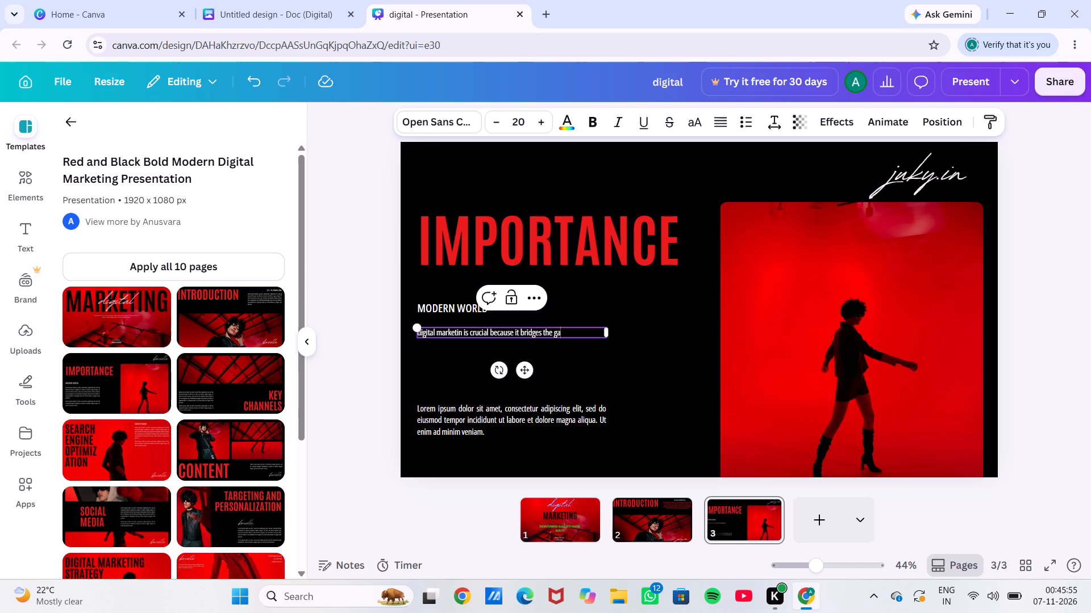
text(p)
key(space)
Continue the first paragraph on the Importance slide with "between a business".
text(be)
text(teen=)
key(BackSpace)
key(BackSpace)
key(BackSpace)
key(BackSpace)
text(weeh)
key(space)
key(BackSpace)
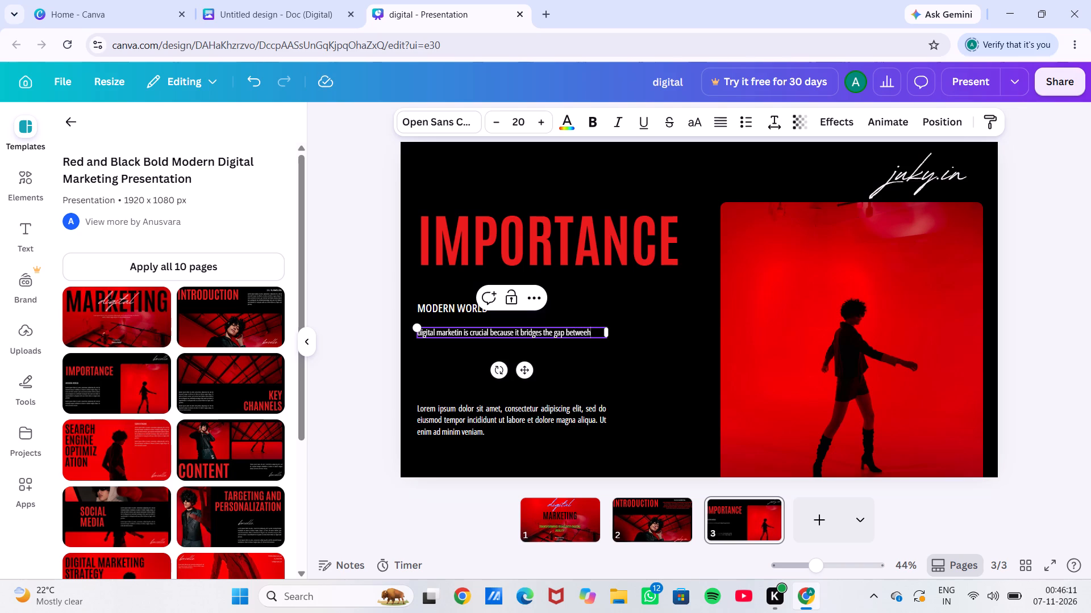
key(BackSpace)
text(n)
key(space)
text(a)
key(space)
text(business)
key(space)
Continue the first paragraph under "MODERN WORLD" on the Importance slide with "and its modern".
text(and i)
text(ts)
key(space)
text(moder)
text(n)
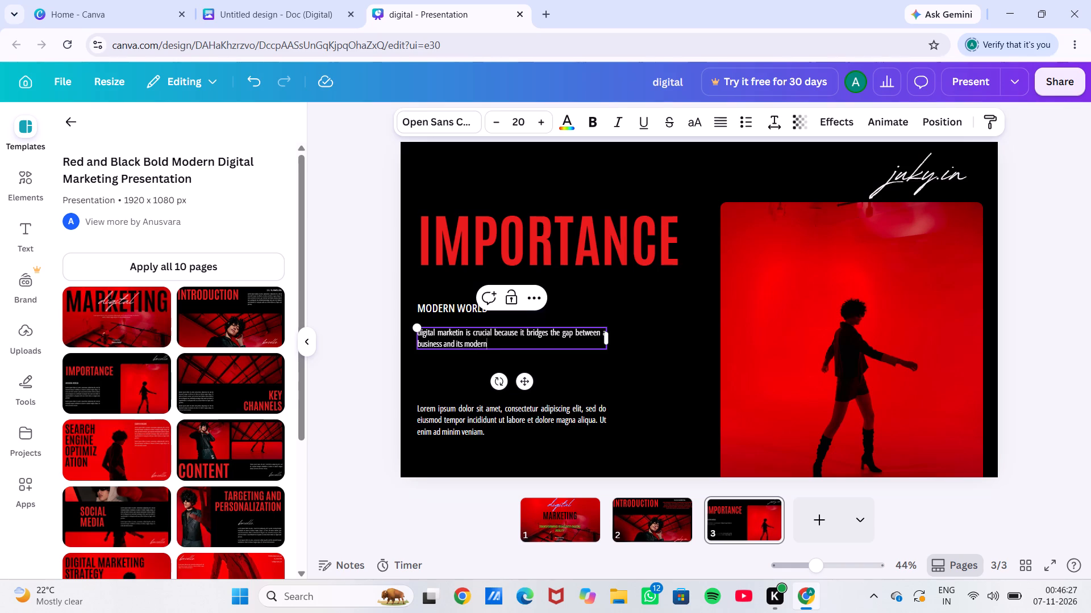
key(space)
Finish the first sentence of the paragraph under "MODERN WORLD" with "onlinr audience .".
text(onlinr s)
text(ufirn)
text(vr)
key(BackSpace)
key(BackSpace)
key(BackSpace)
key(BackSpace)
key(BackSpace)
key(BackSpace)
key(BackSpace)
key(BackSpace)
key(s)
key(BackSpace)
key(a)
text(udience)
key(space)
text(.)
key(space)
Start the paragraph's second sentence on the Importance slide with "in todays economy".
text(in)
key(space)
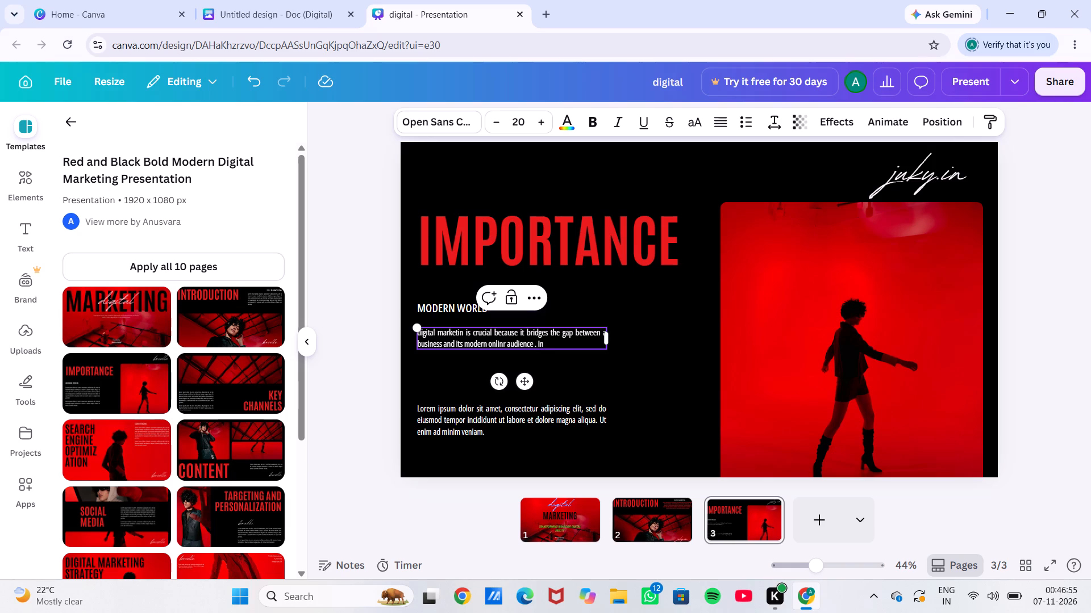
text(tpd)
key(BackSpace)
key(BackSpace)
text(odays)
key(space)
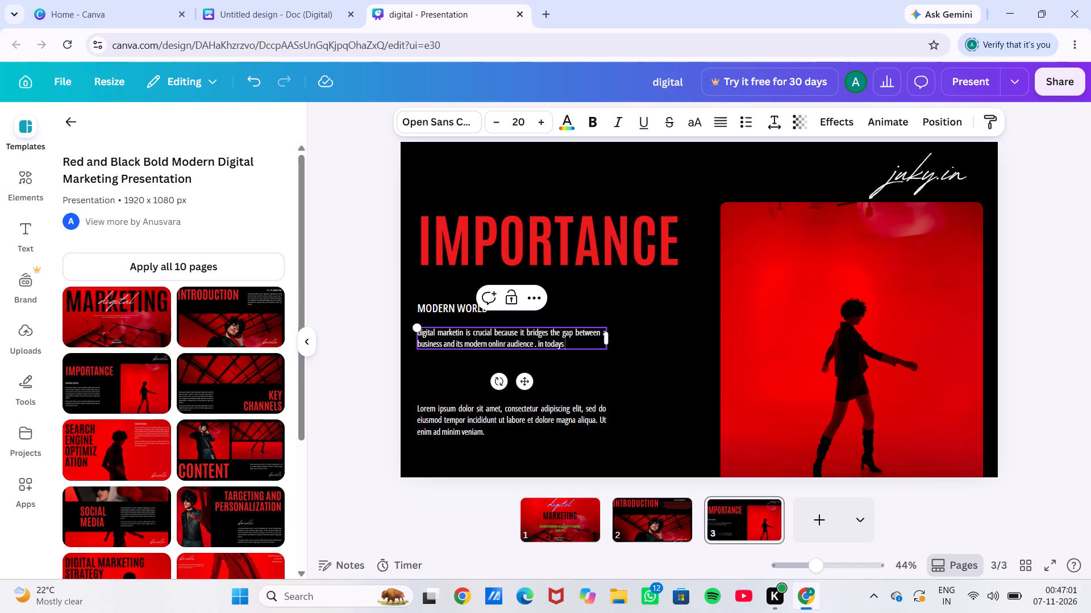
text(economy)
key(space)
Continue the second sentence under "MODERN WORLD" with ", consumer search evaluate,".
text(, con)
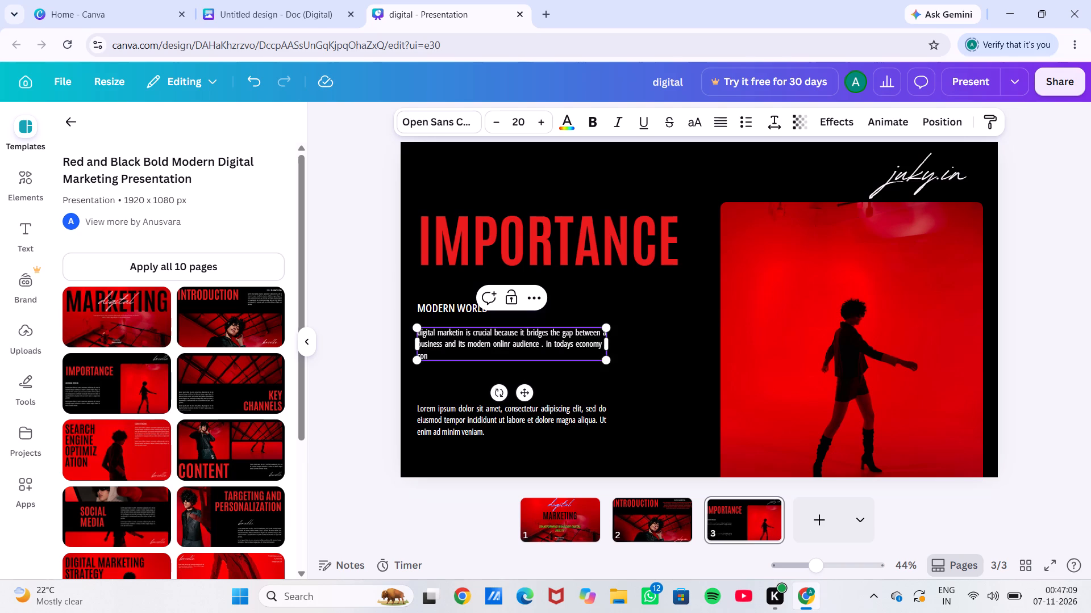
key(d)
key(BackSpace)
text(se)
key(BackSpace)
text(umer)
key(space)
text(search)
key(space)
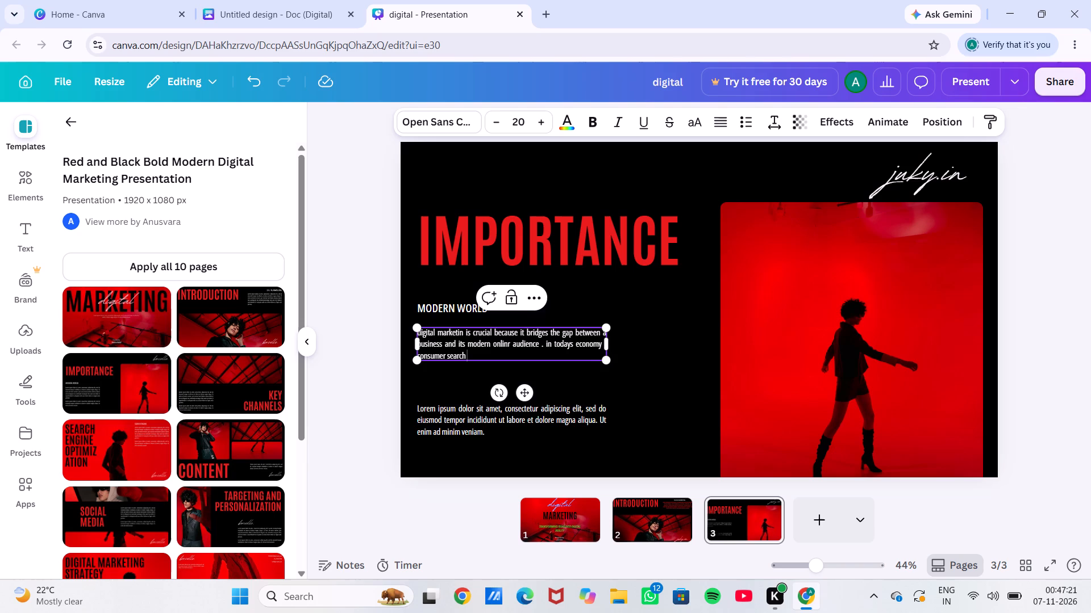
key(e)
text(valu)
text(ate,)
key(space)
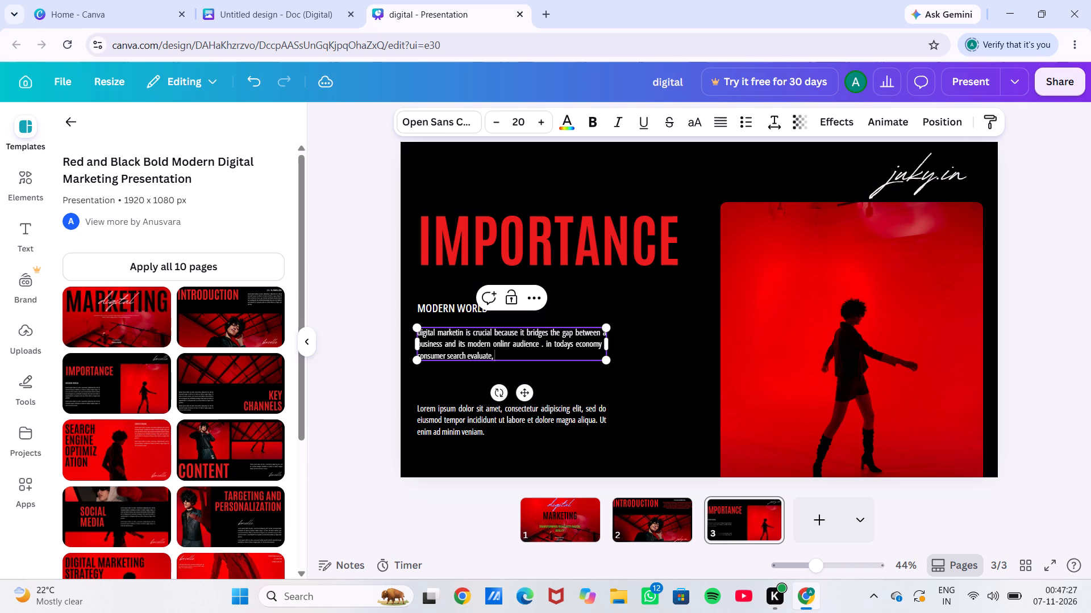
Continue the second sentence of the Importance slide's first paragraph with "and buy".
text(and)
key(space)
text(bu)
text(y)
key(space)
Continue the second sentence under "MODERN WORLD" with "products online".
text(prodic)
key(BackSpace)
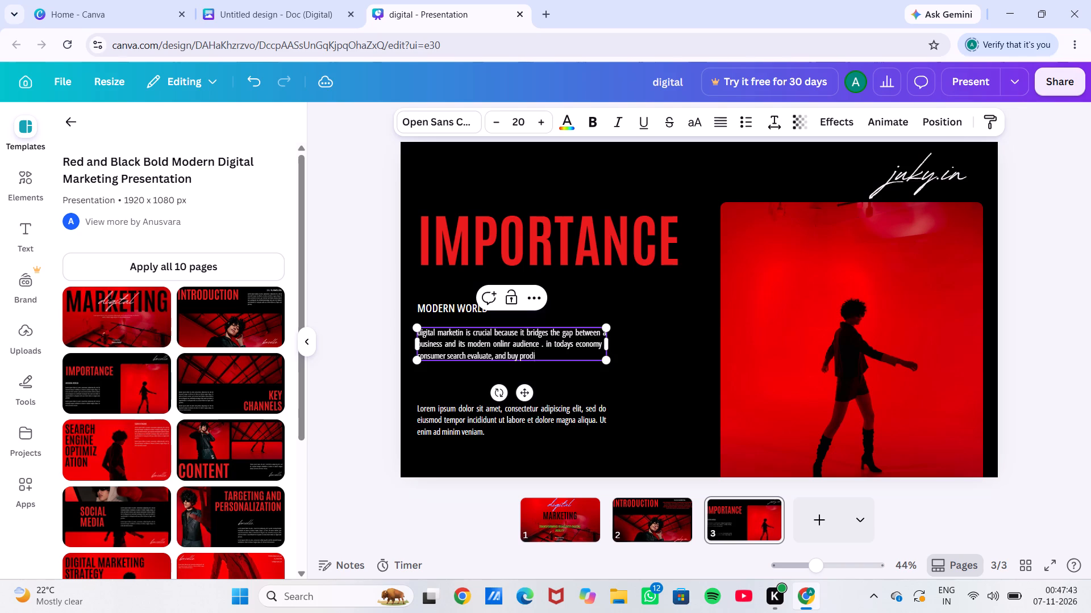
key(BackSpace)
text(uc)
text(td)
key(BackSpace)
text(d)
key(space)
key(BackSpace)
key(BackSpace)
text(s)
key(space)
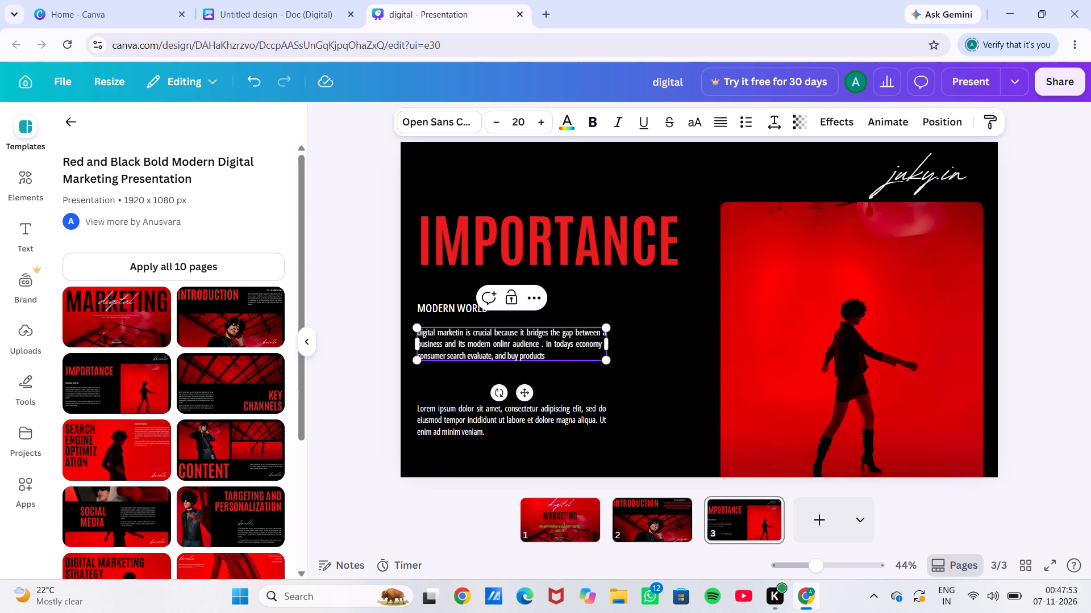
text(online)
key(space)
Continue the first paragraph on the Importance slide with ", marketin".
text(, k)
key(BackSpace)
text(marketib =)
key(BackSpace)
key(BackSpace)
key(BackSpace)
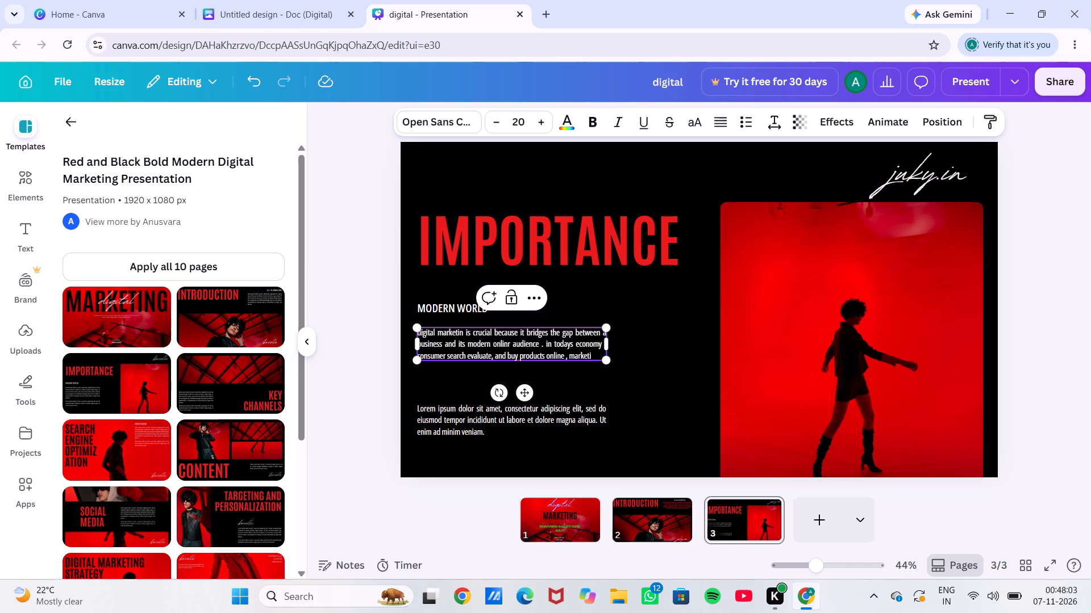
text(n)
key(space)
Continue the Importance slide's first paragraph with "a digital presence".
text(a diti)
key(equal)
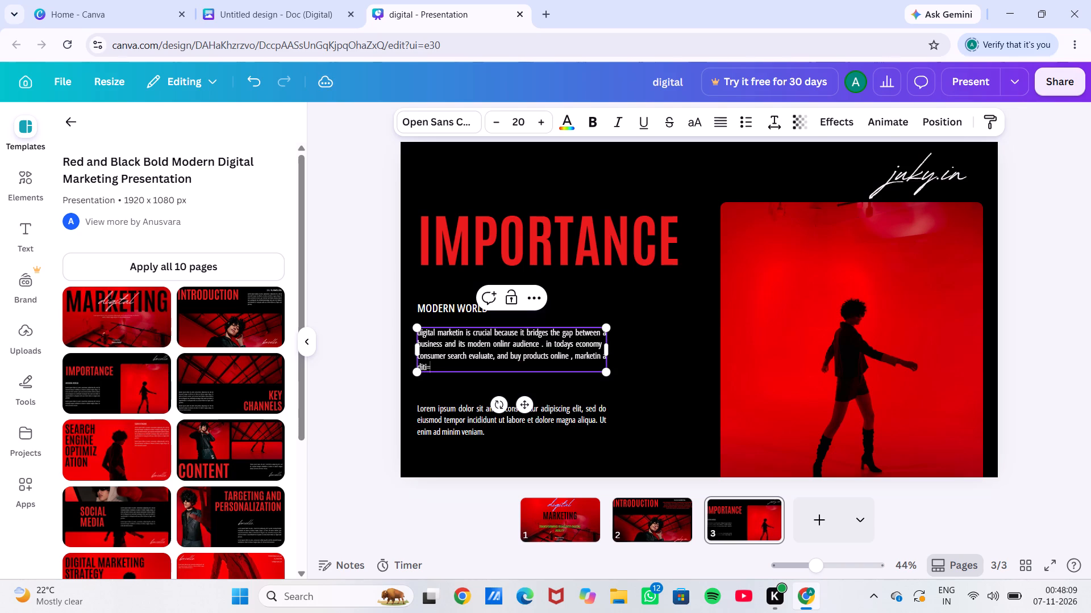
key(BackSpace)
key(BackSpace)
key(BackSpace)
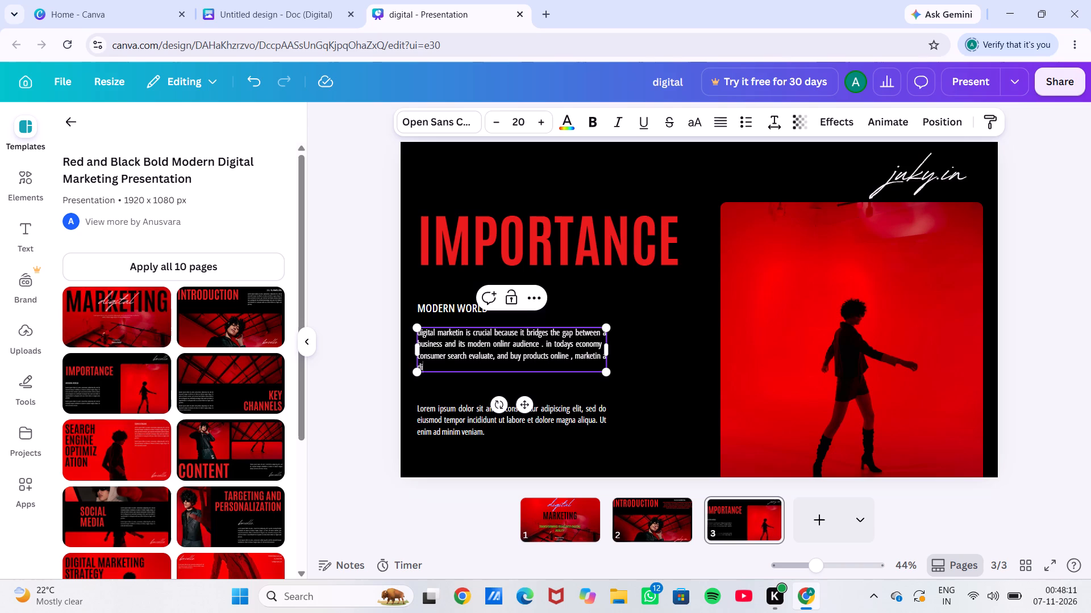
text(gital)
key(space)
text(presi)
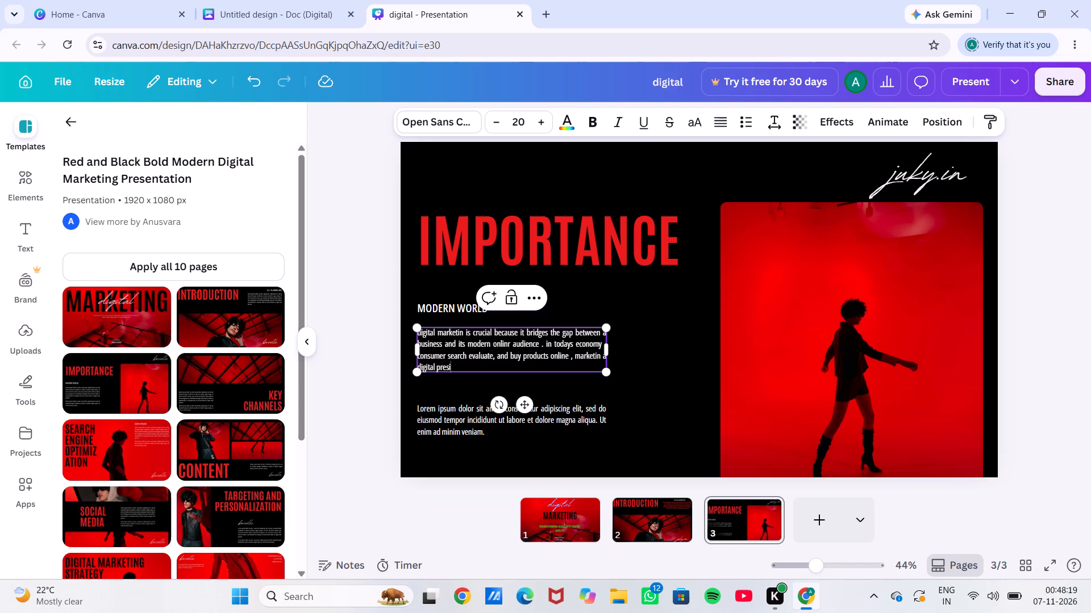
key(BackSpace)
text(ene)
key(BackSpace)
text(ce)
key(space)
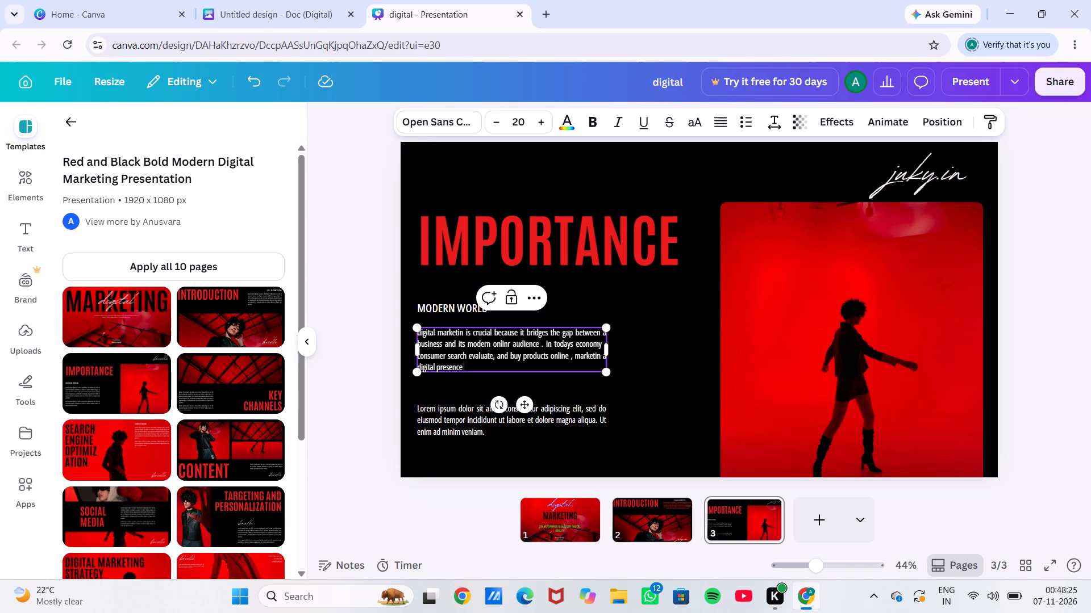
Continue the paragraph under "MODERN WORLD" with "non -negotialble".
text(non)
key(space)
key(equal)
key(BackSpace)
key(shift+braceleft)
key(BackSpace)
key(shift+braceleft)
key(BackSpace)
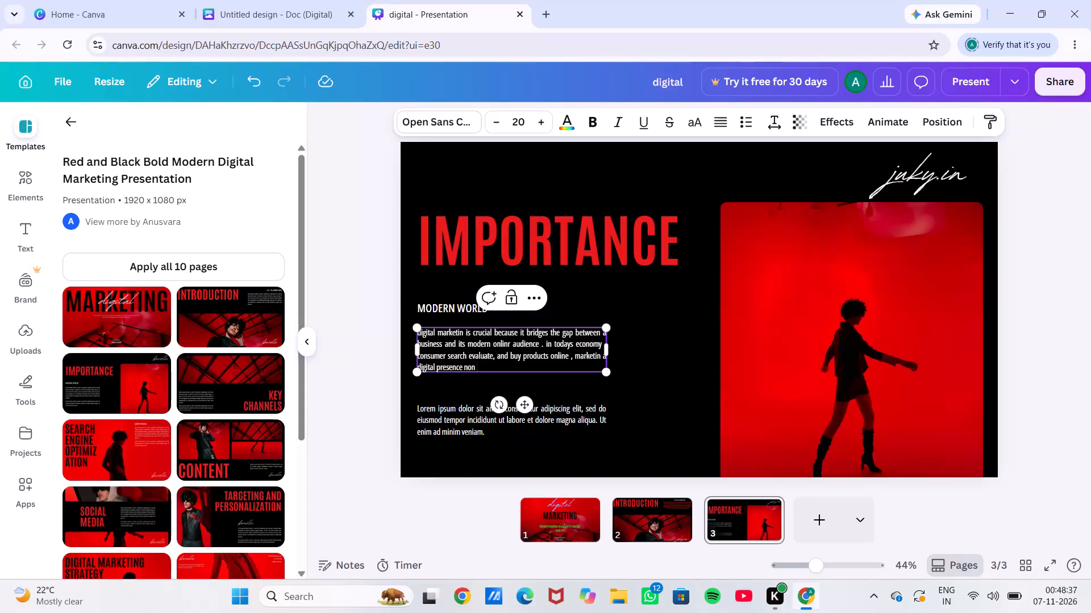
key(shift+plus)
key(BackSpace)
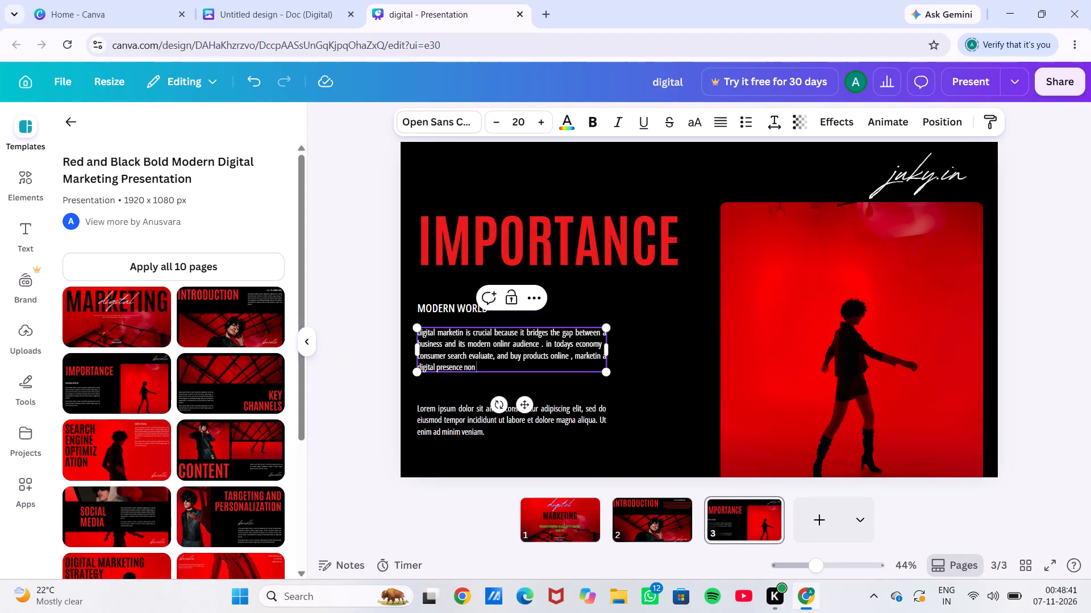
key(minus)
text(ne)
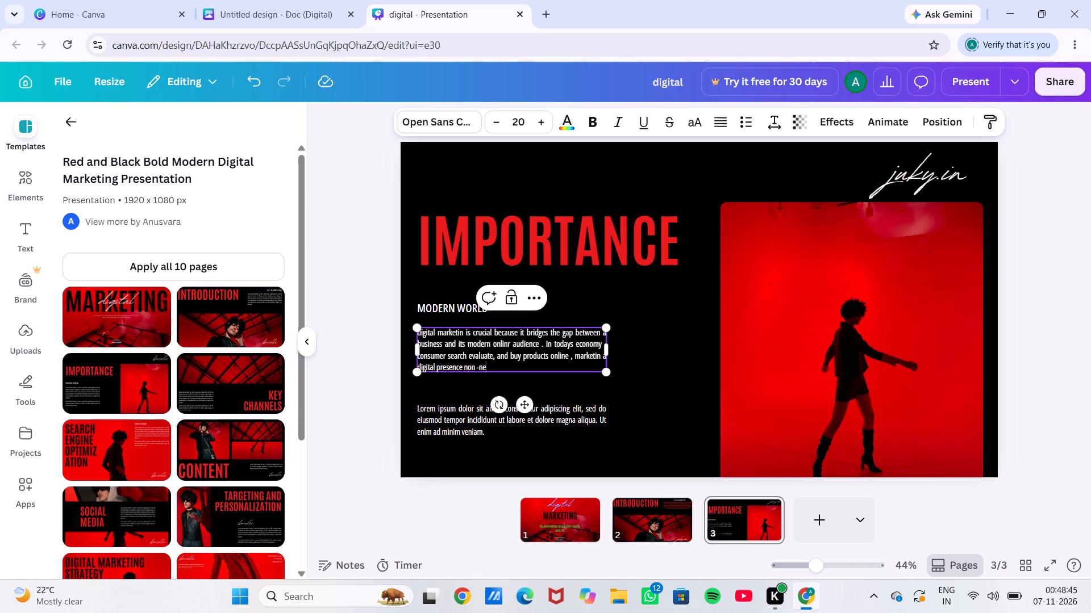
text(go)
text(tialble)
key(space)
Finish the paragraph under "MODERN WORLD" with "for business survial and growrth .".
text(for)
key(space)
text(business)
key(space)
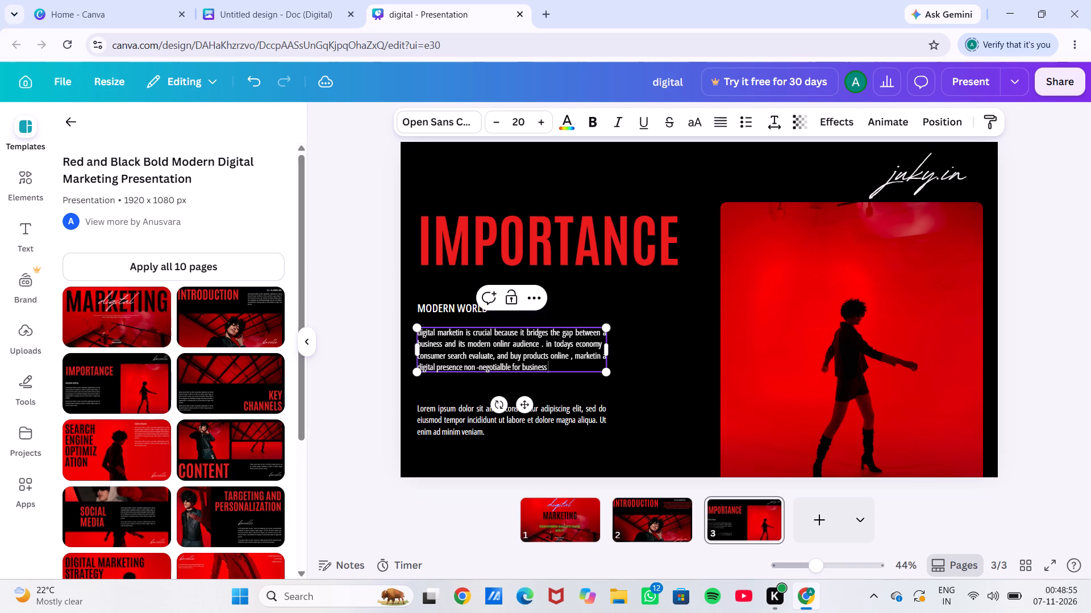
text(survial)
key(space)
text(and grow)
text(rt)
key(space)
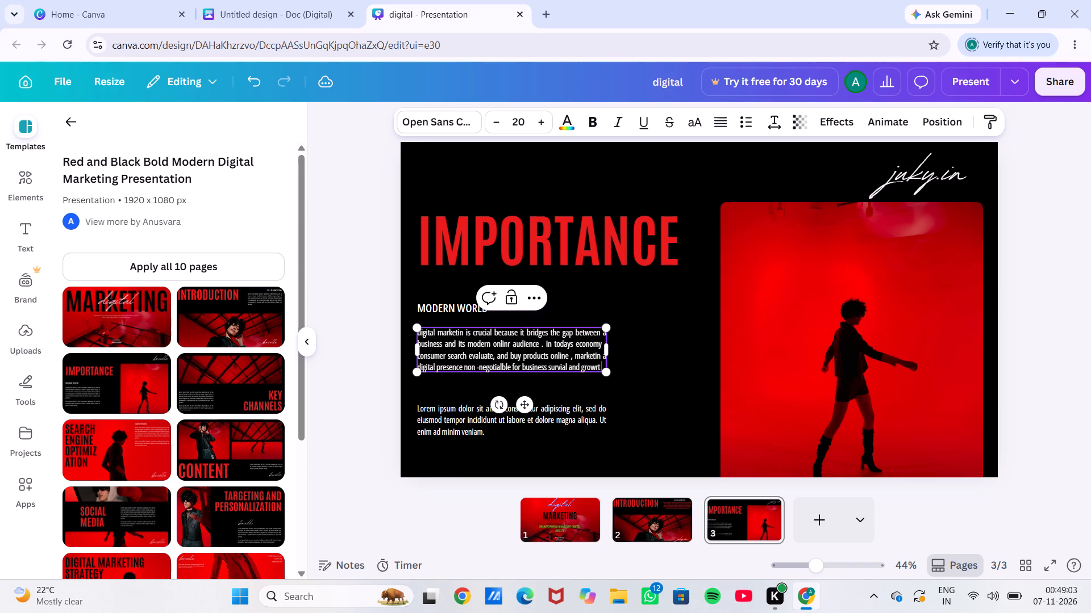
key(BackSpace)
text(h)
key(space)
key(period)
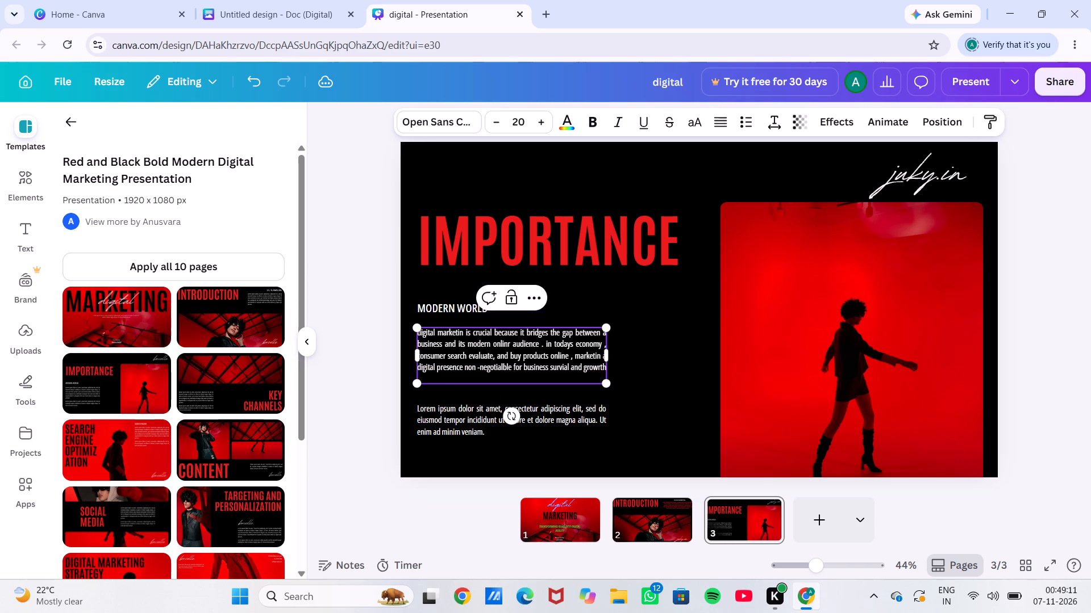
Enlarge the paragraph under "MODERN WORLD" to font size 24.4 and widen its text box to about the end of the IMPORTANCE title.
click(428, 342)
drag(602, 384, 626, 376)
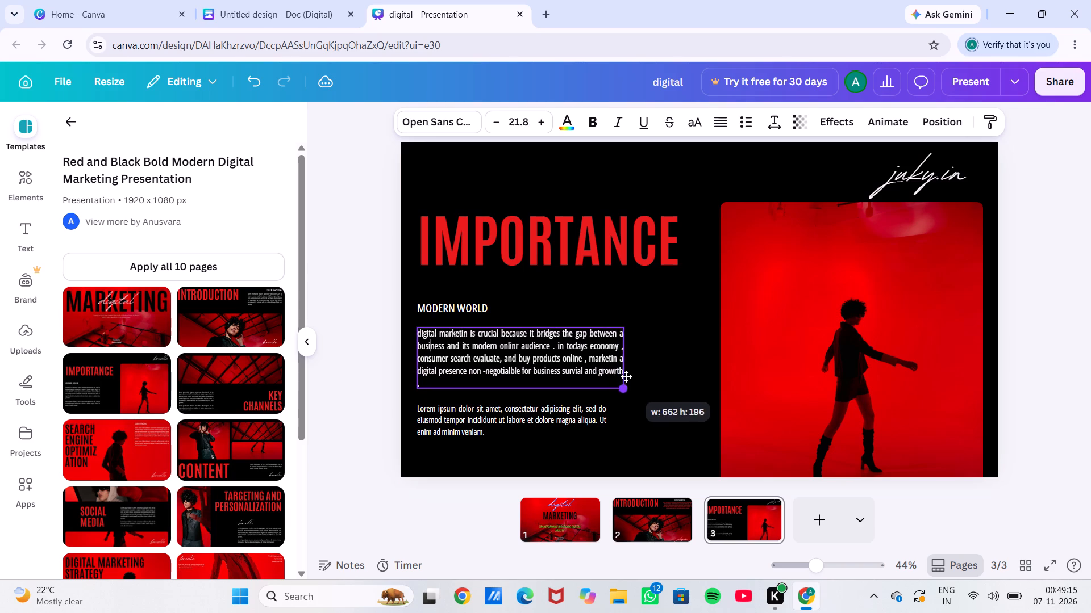
drag(626, 376, 650, 376)
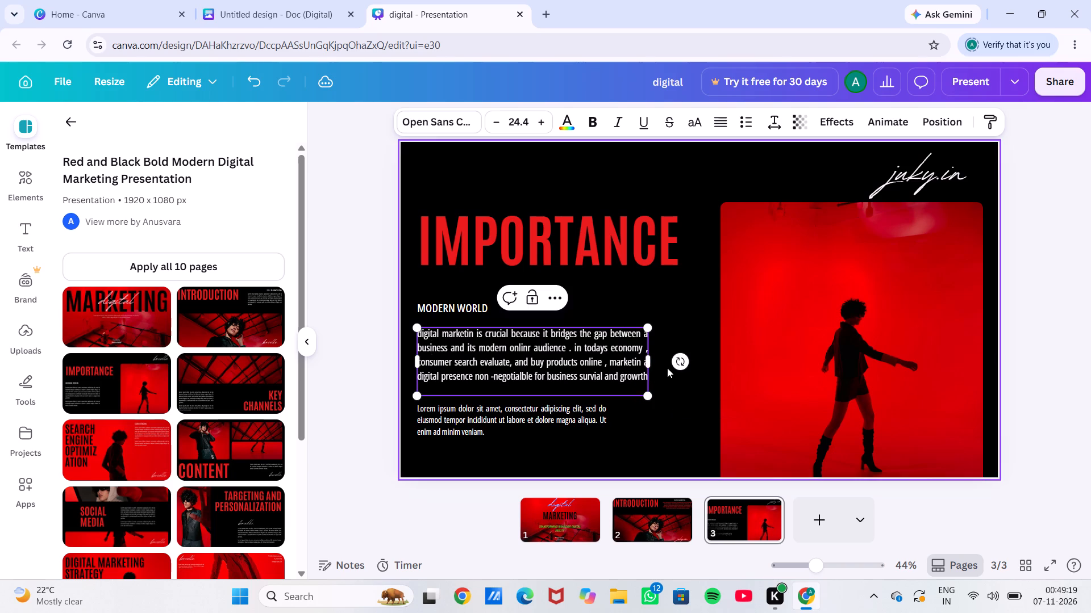
drag(653, 364, 687, 360)
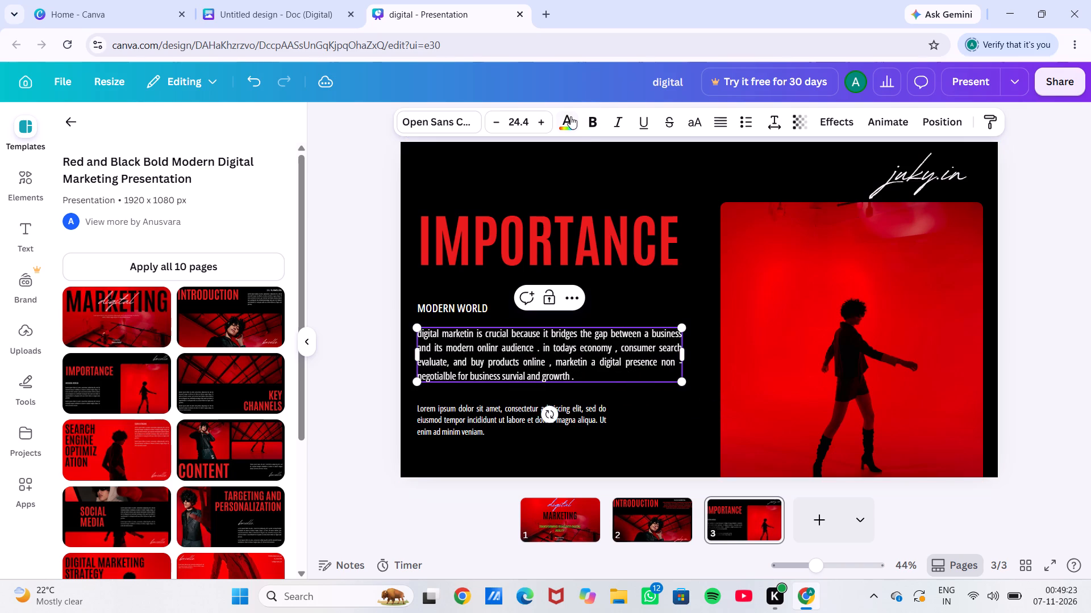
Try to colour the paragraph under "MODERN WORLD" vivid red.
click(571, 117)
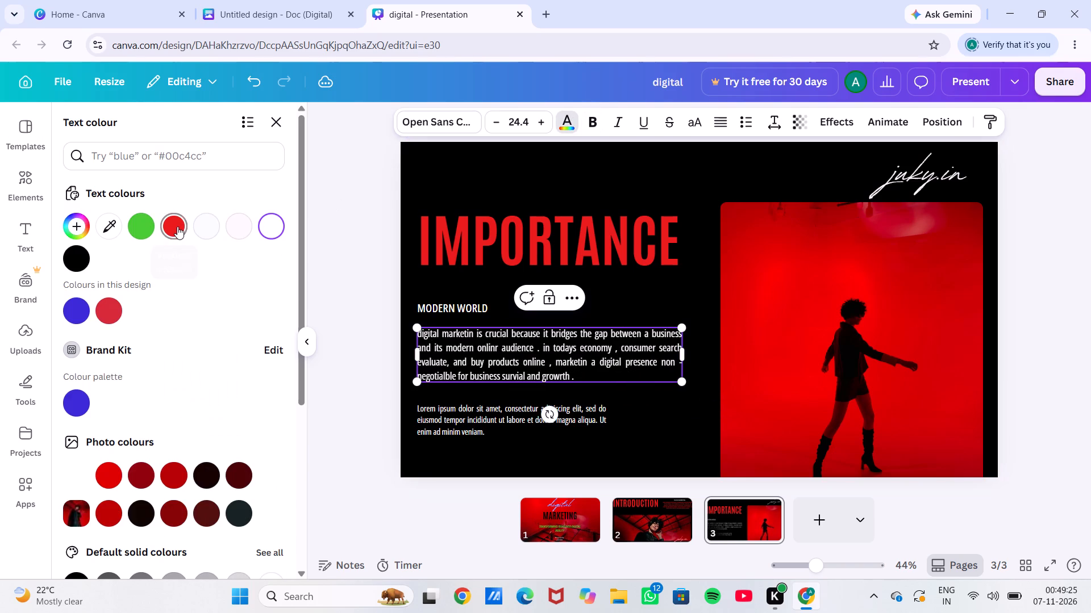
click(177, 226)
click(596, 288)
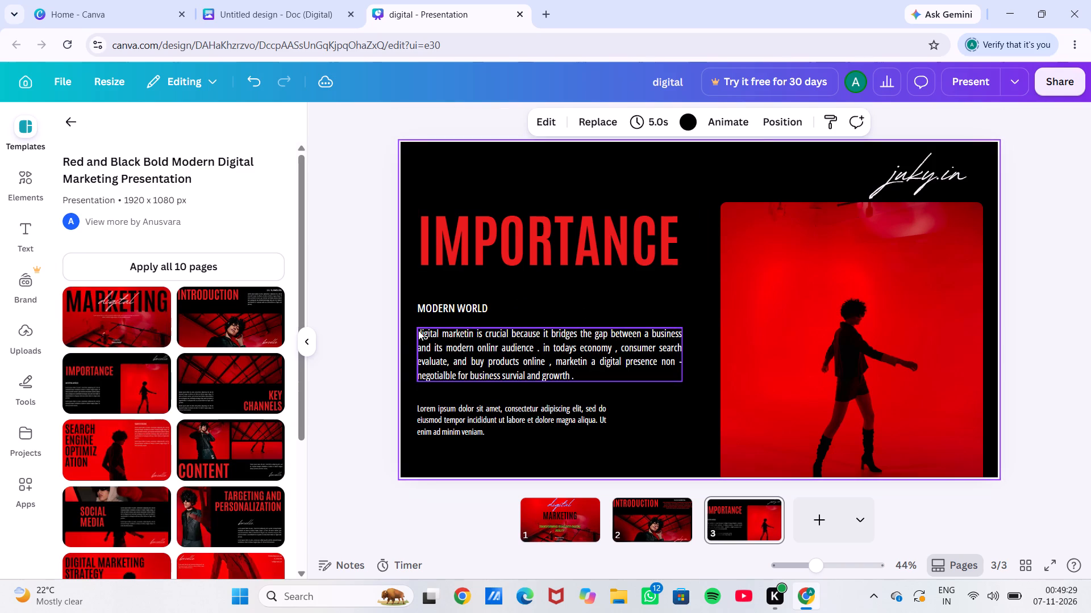
Select all the text of the paragraph under "MODERN WORLD" and colour it vivid red.
click(418, 330)
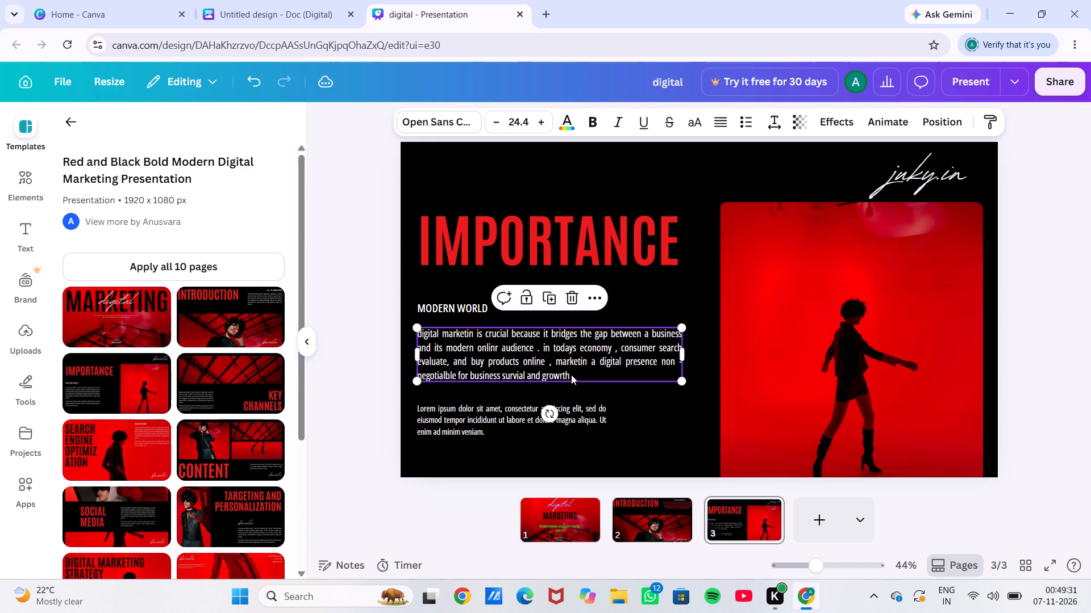
click(571, 375)
drag(571, 375, 438, 323)
click(610, 364)
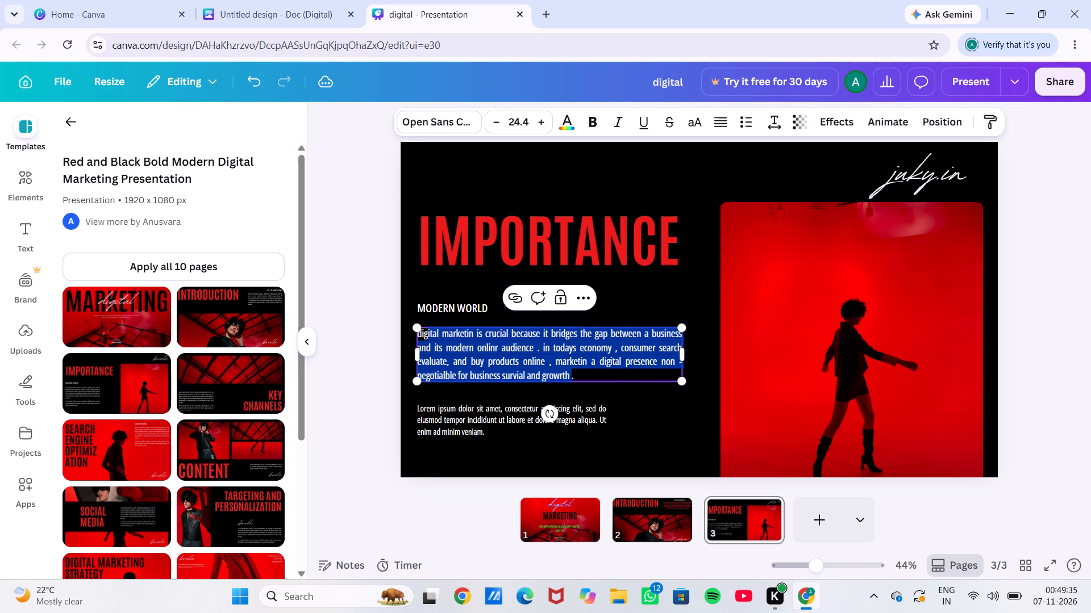
drag(575, 375, 427, 346)
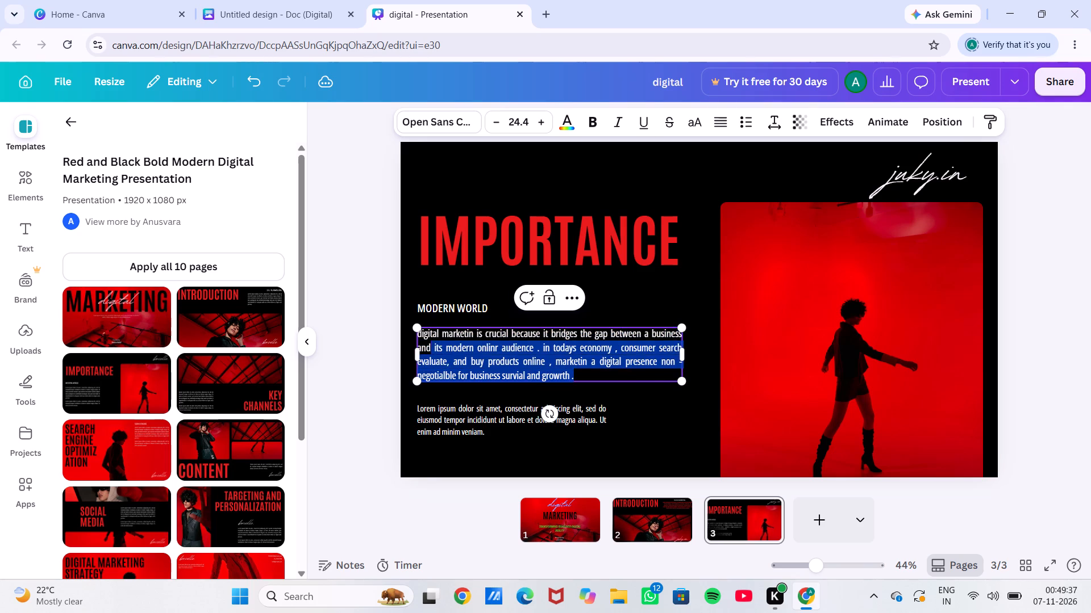
drag(427, 346, 416, 325)
click(571, 121)
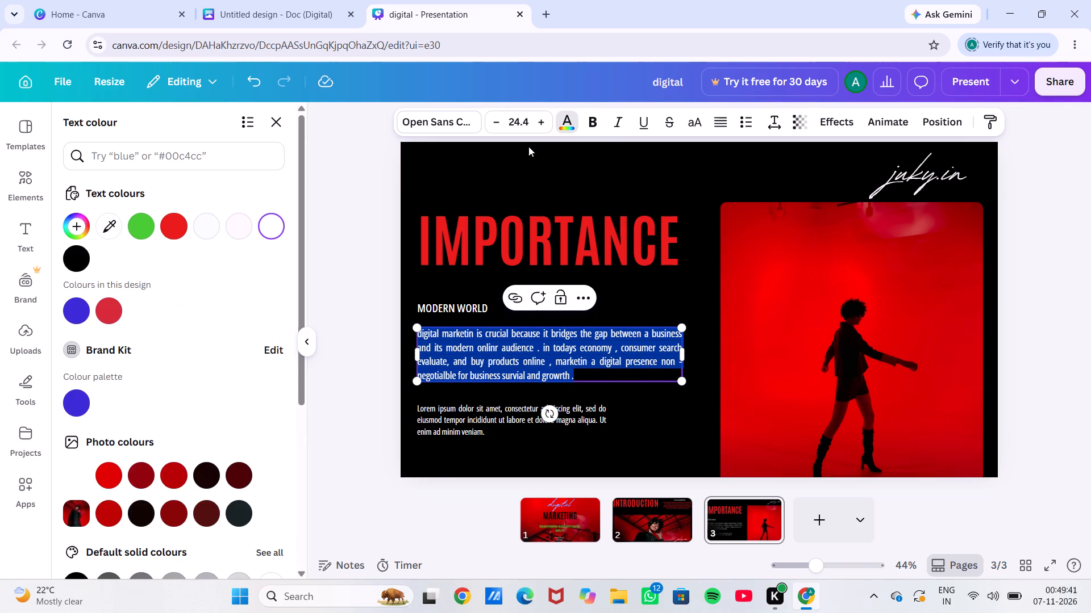
click(176, 229)
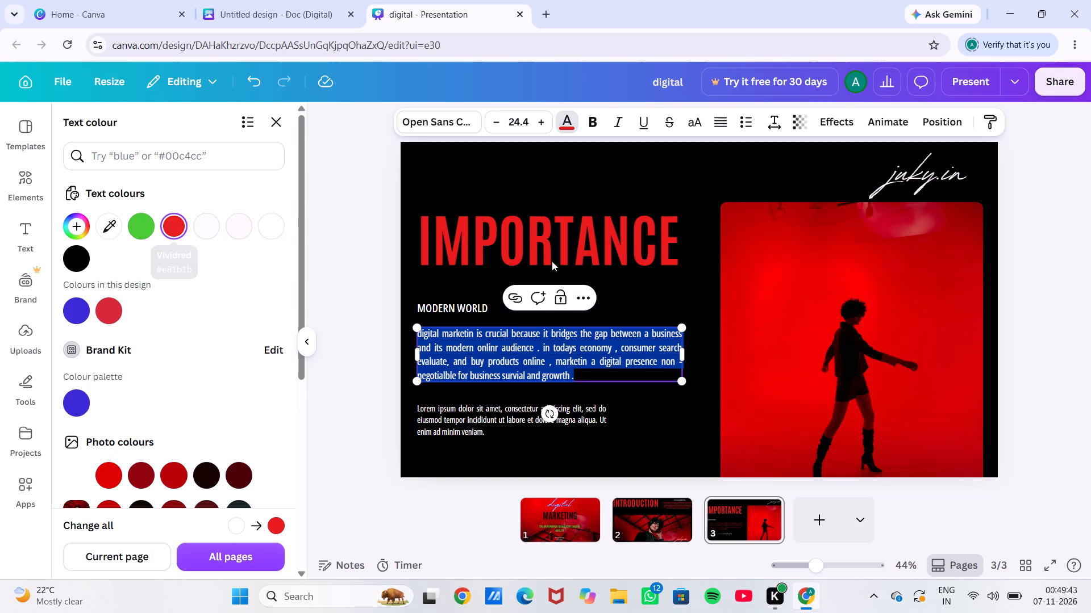
click(625, 287)
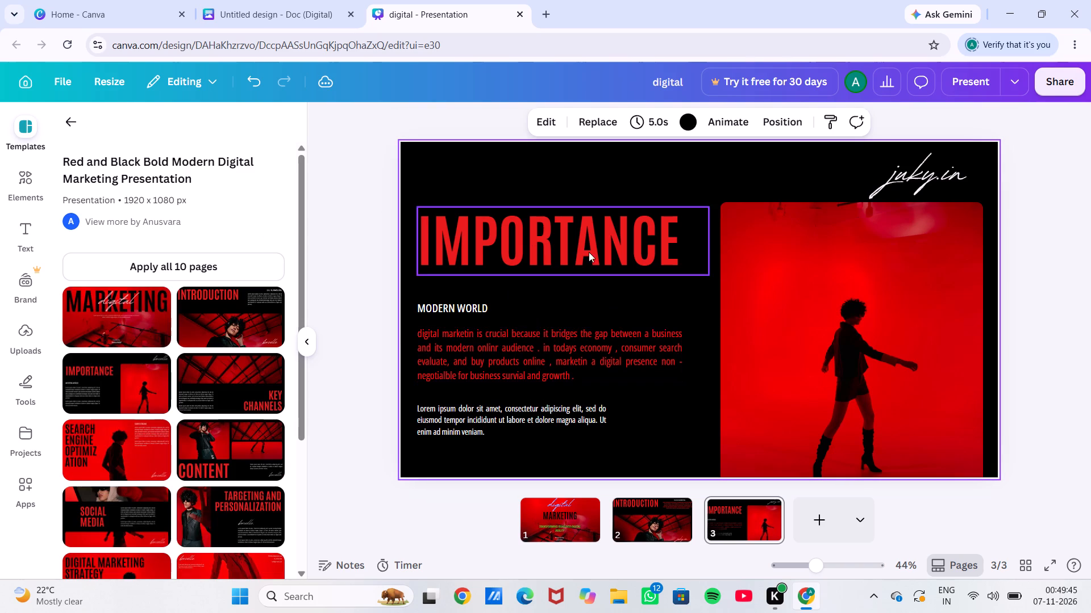
Make all the text of the red paragraph under "MODERN WORLD" bold and italic.
click(570, 374)
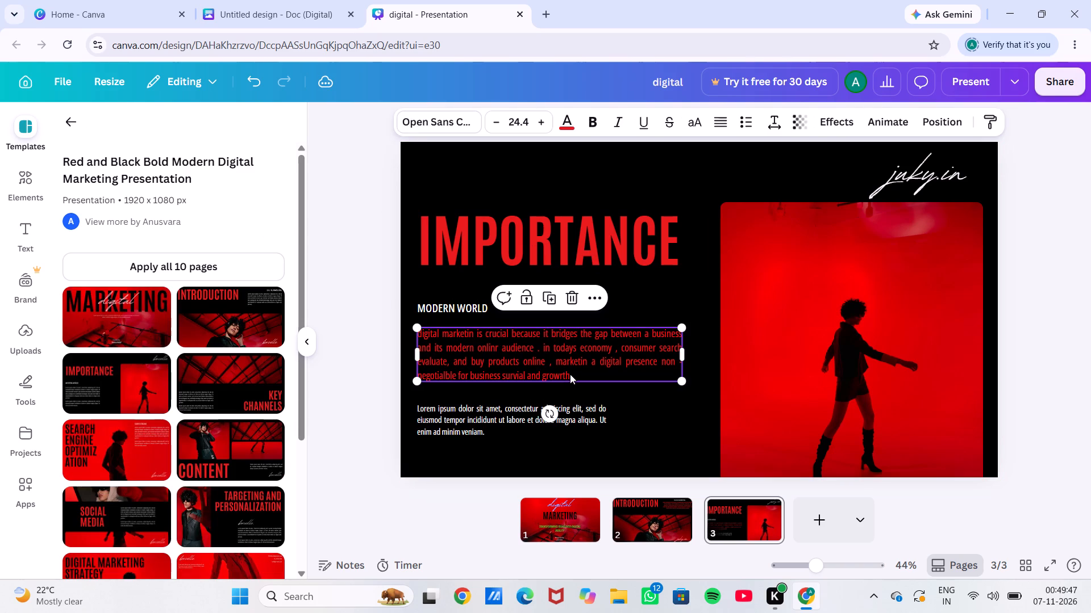
click(570, 374)
click(570, 374)
drag(570, 374, 447, 327)
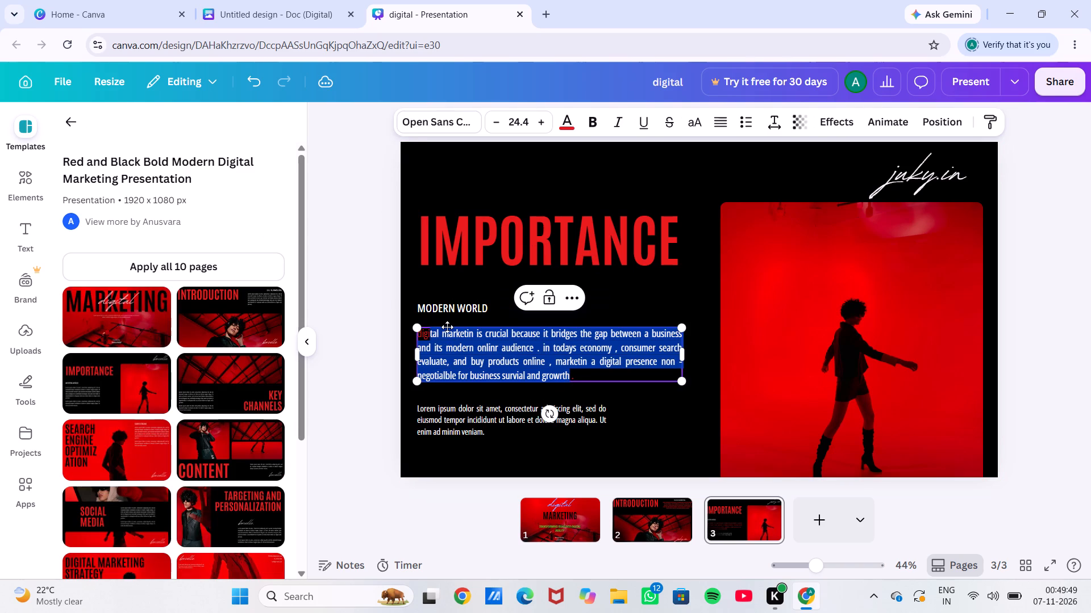
drag(447, 327, 417, 331)
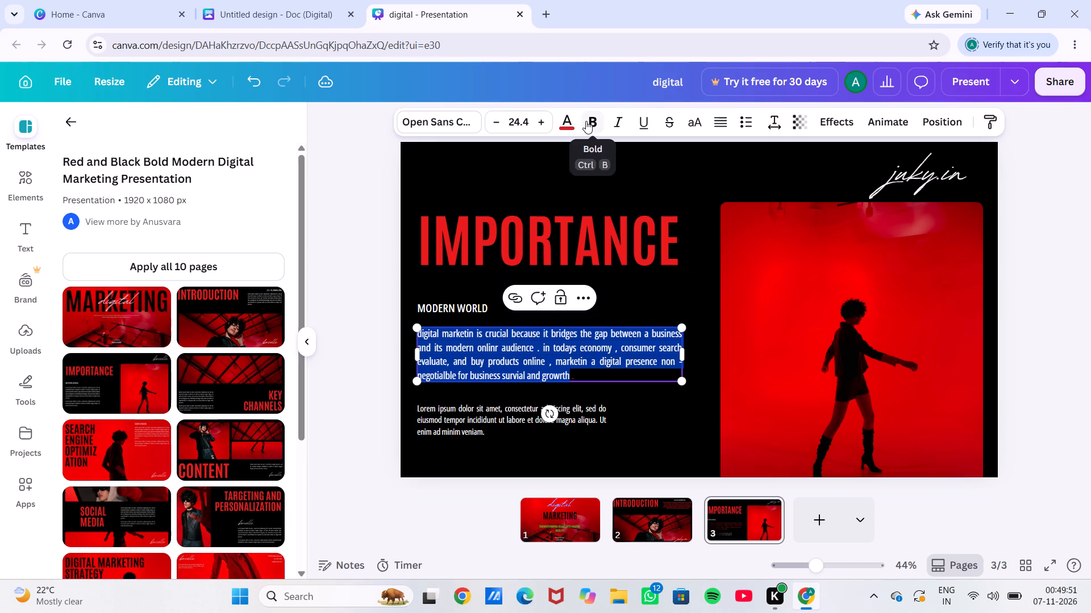
click(586, 121)
click(621, 117)
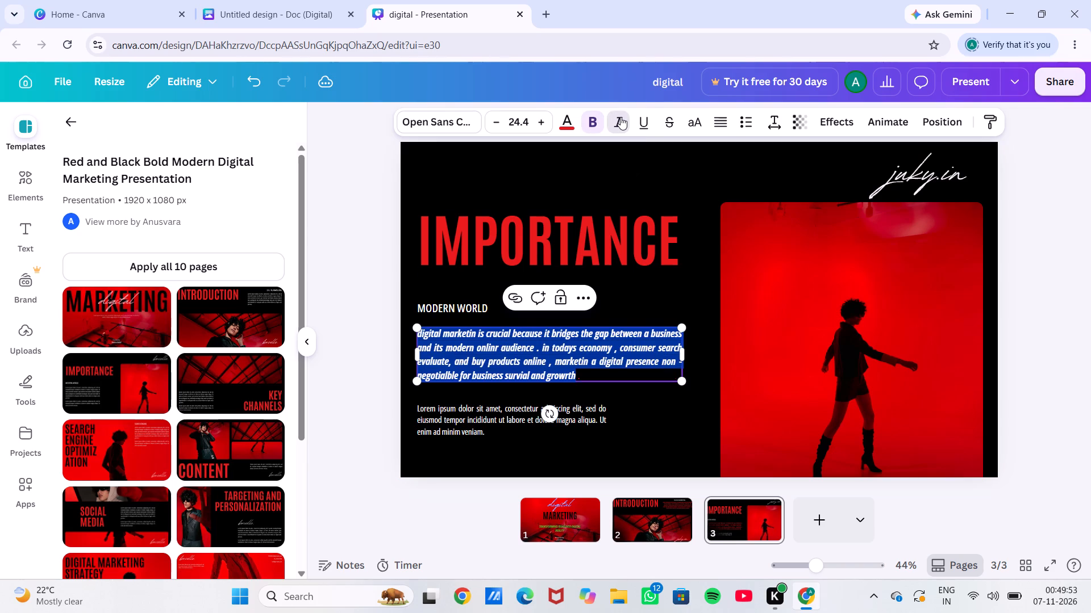
click(613, 406)
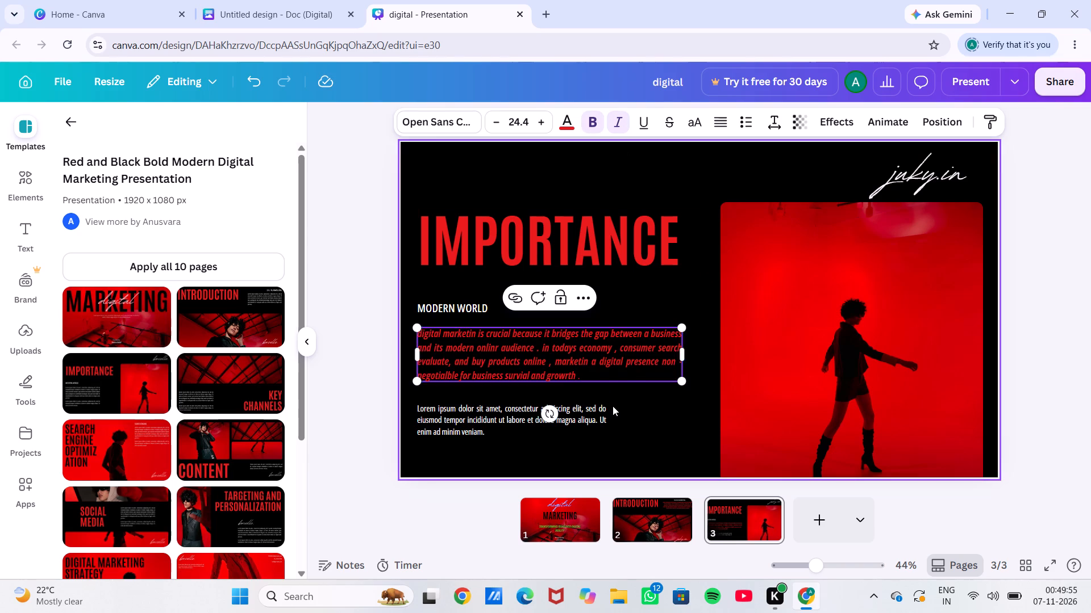
Delete the Lorem ipsum placeholder text below the red paragraph, keeping its text box open for editing.
click(454, 405)
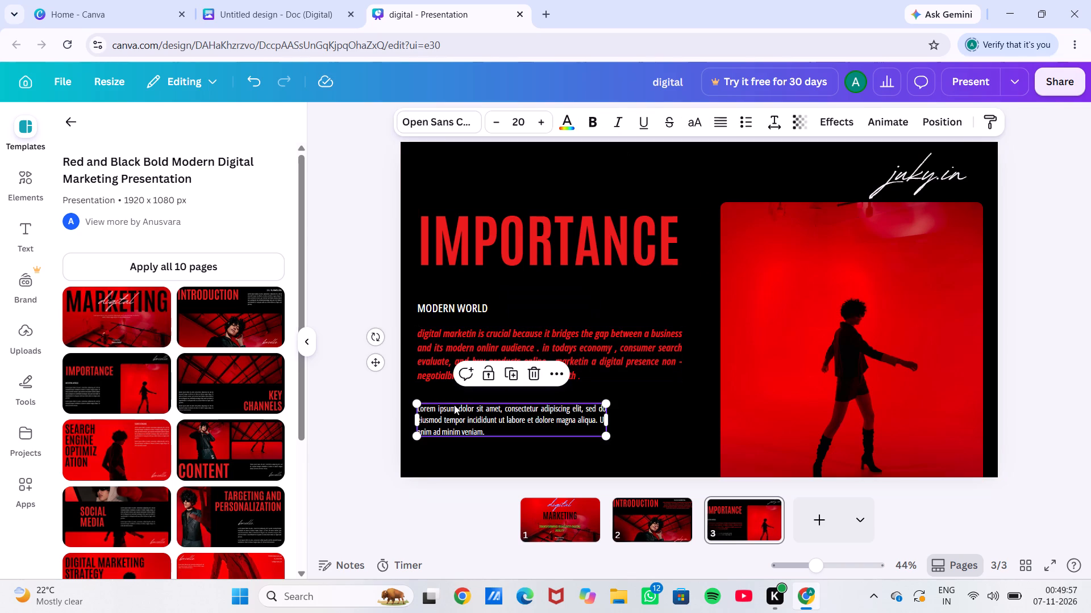
double_click(454, 405)
click(454, 405)
click(454, 405)
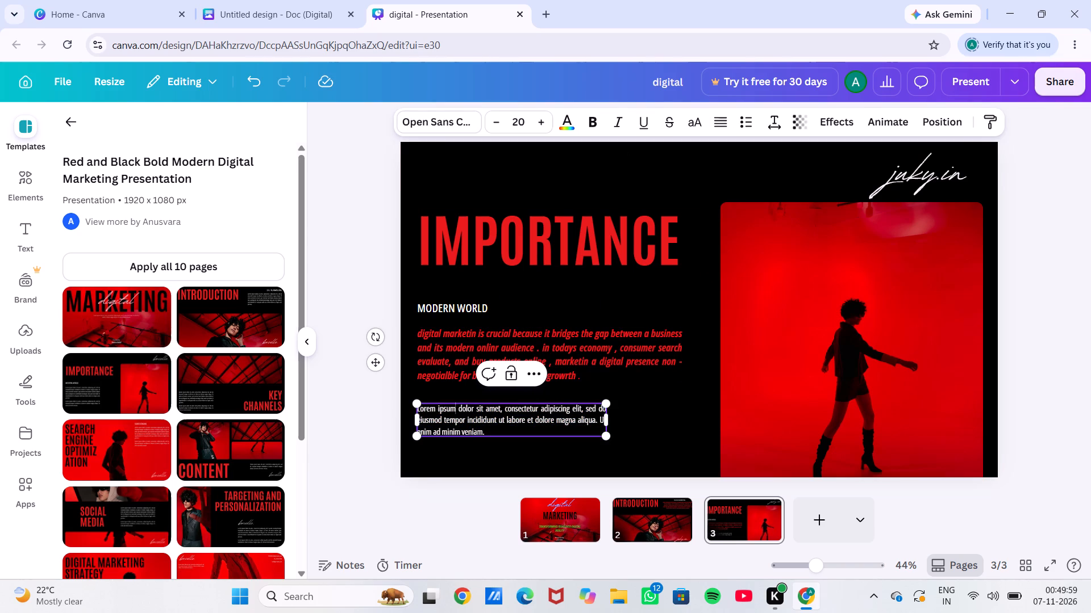
click(485, 430)
drag(485, 430, 482, 430)
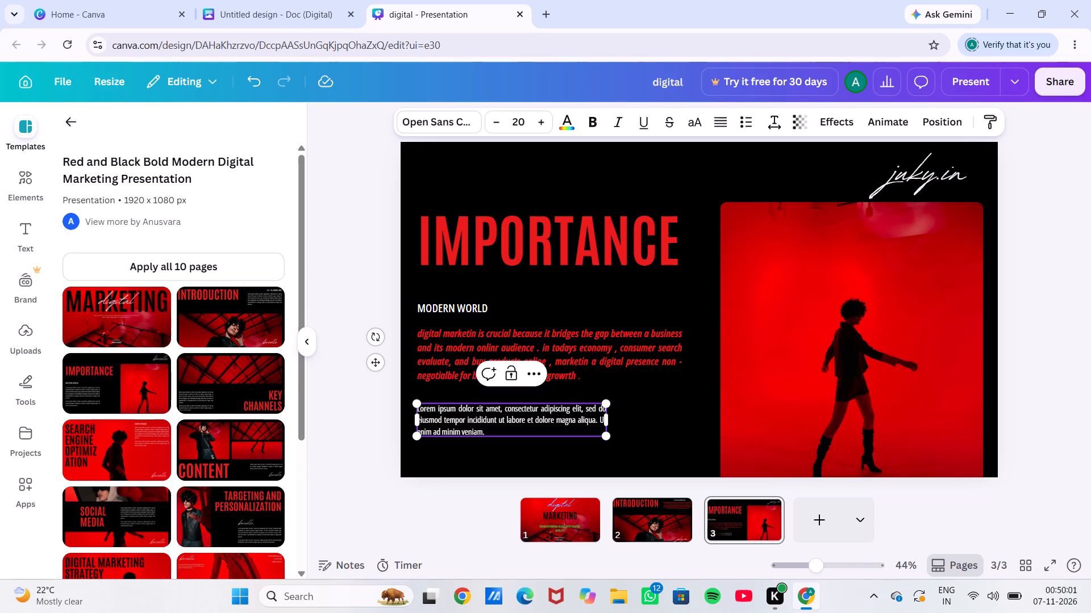
drag(482, 430, 413, 406)
key(BackSpace)
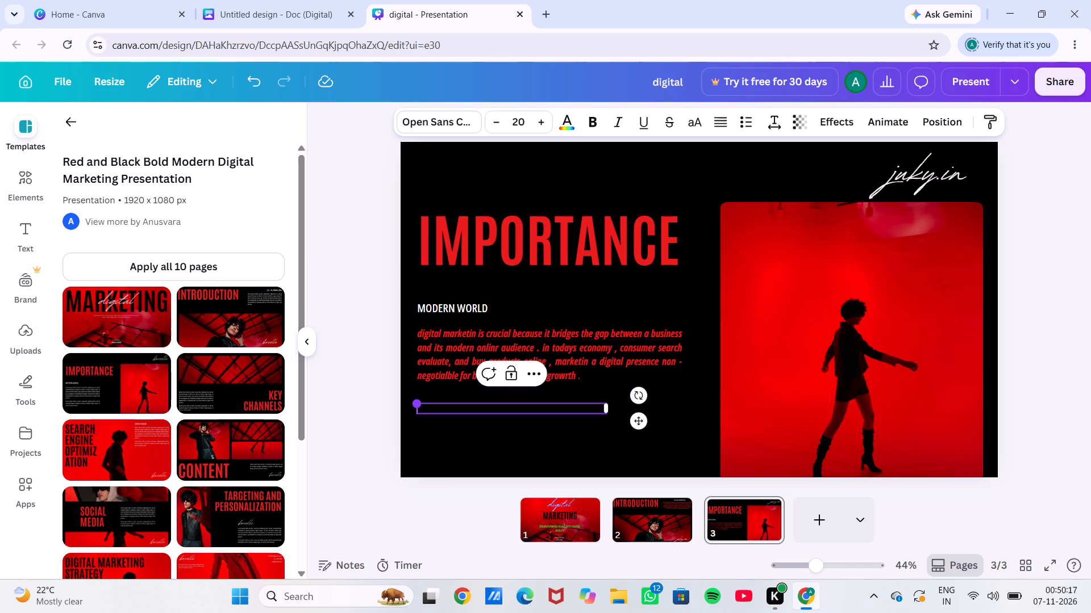
Begin the emptied text box below the red paragraph with "if your business isnot online ,".
text(if u)
key(BackSpace)
key(y)
text(our)
key(space)
key(b)
text(usiness)
key(space)
text(isno)
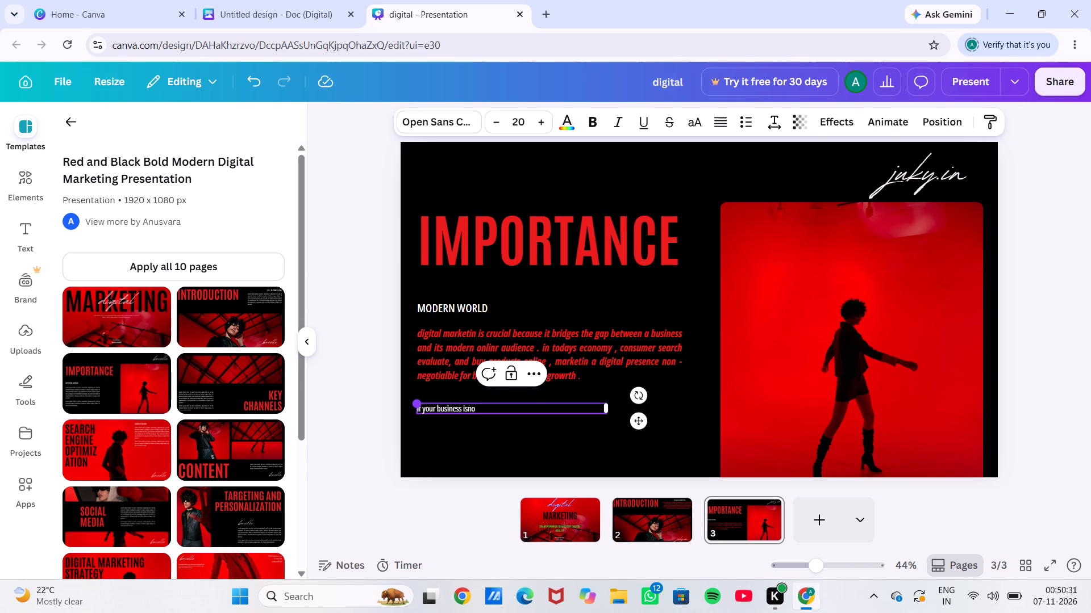
text(t)
key(space)
text(online)
key(space)
text(,)
key(space)
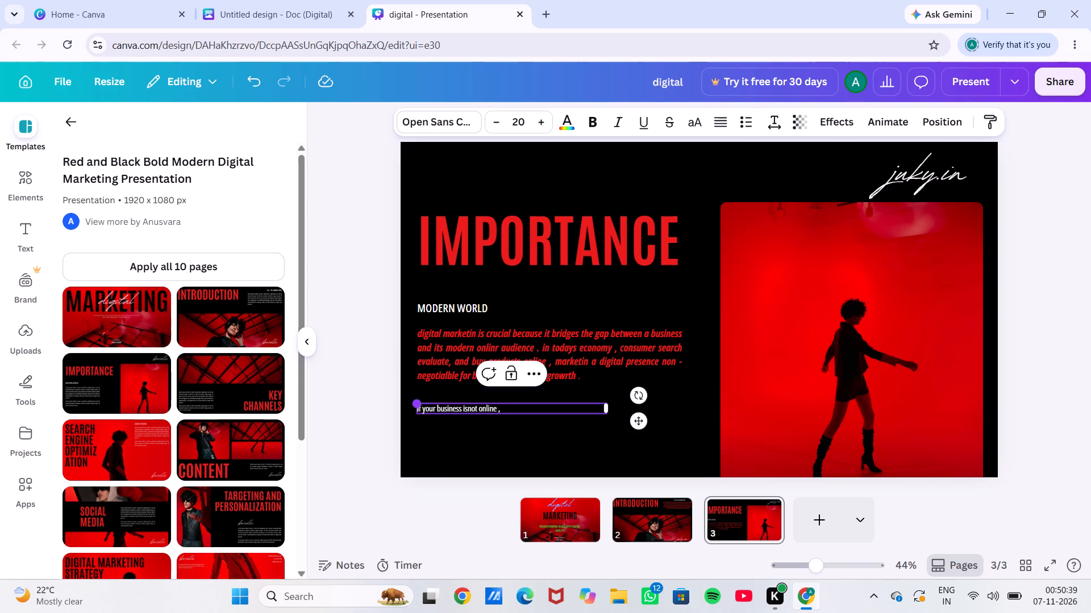
Continue the sentence with "your busniess will be out of busines s".
text(your)
key(space)
text(busniess)
key(space)
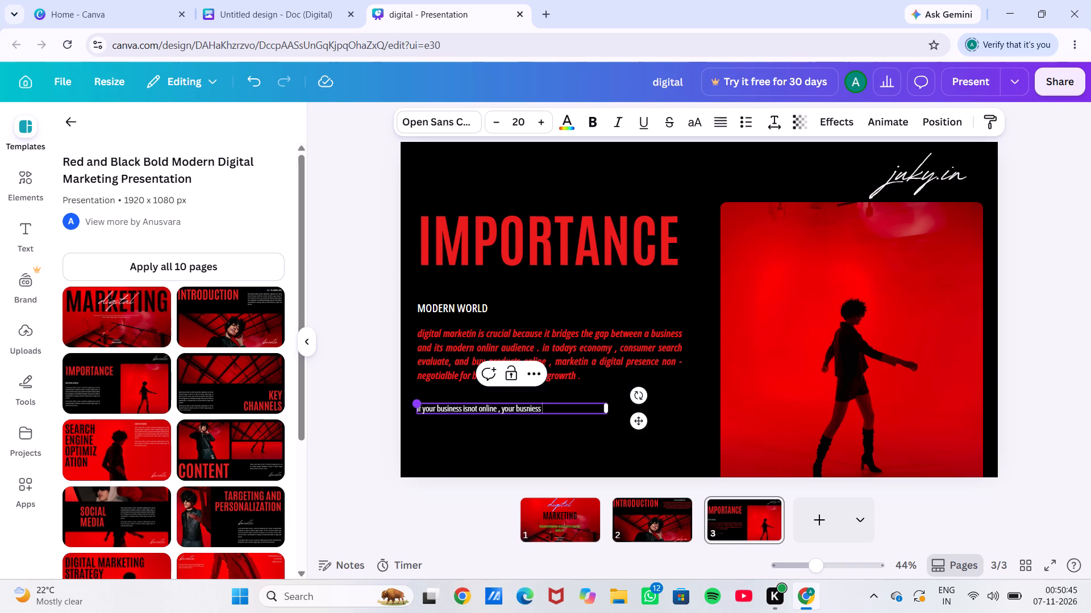
text(will be)
key(space)
text(out of)
key(space)
text(bu)
text(sinee)
key(BackSpace)
text(s s)
key(BackSpace)
key(s)
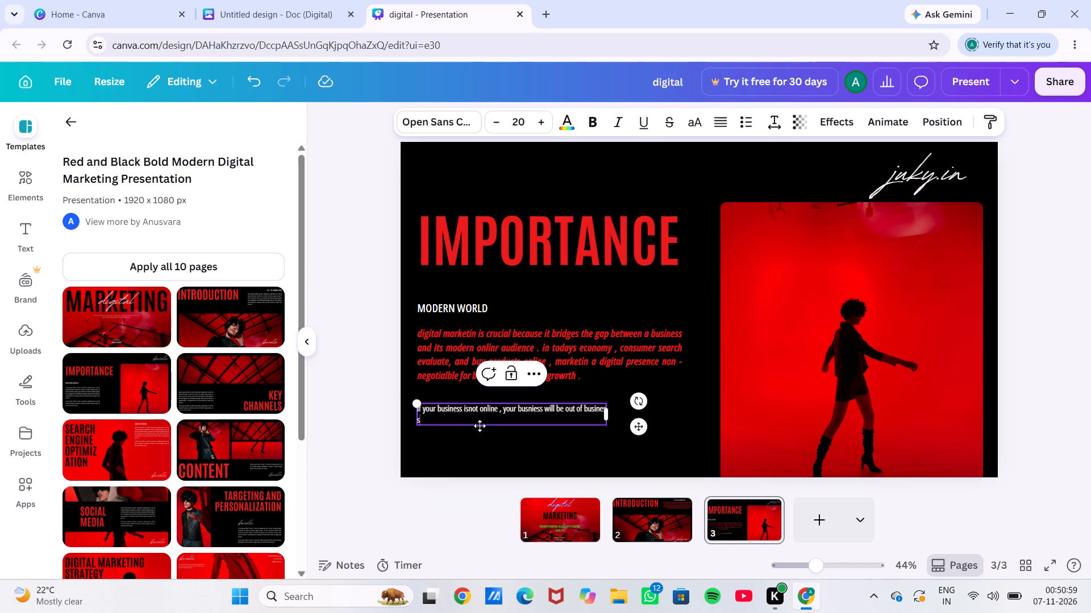
Enlarge the new sentence below the red paragraph to font size 39.9, with its text box slightly wider.
drag(605, 427, 623, 459)
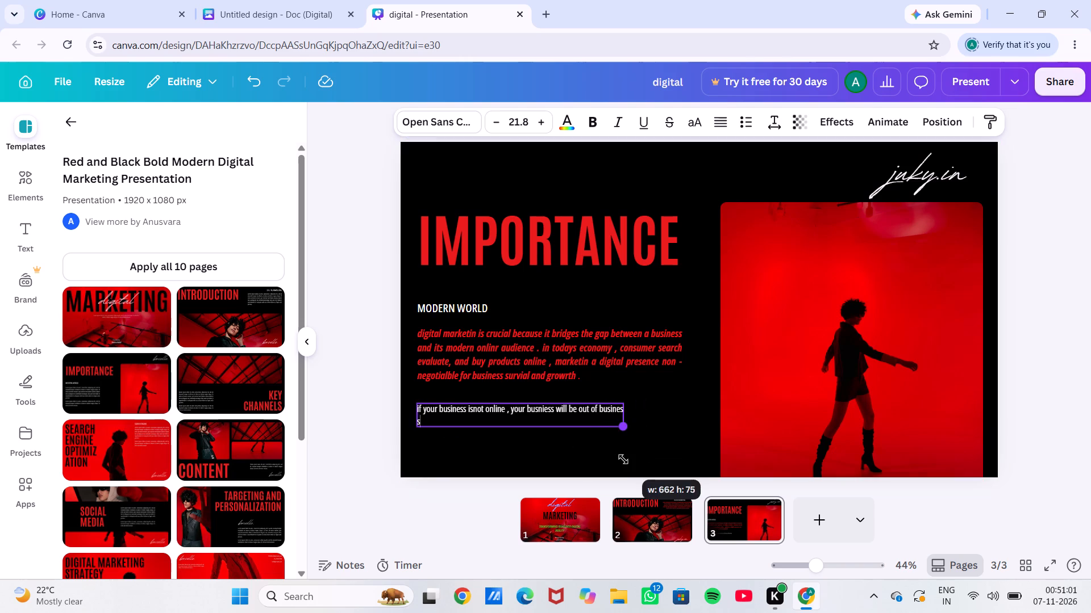
drag(623, 459, 638, 474)
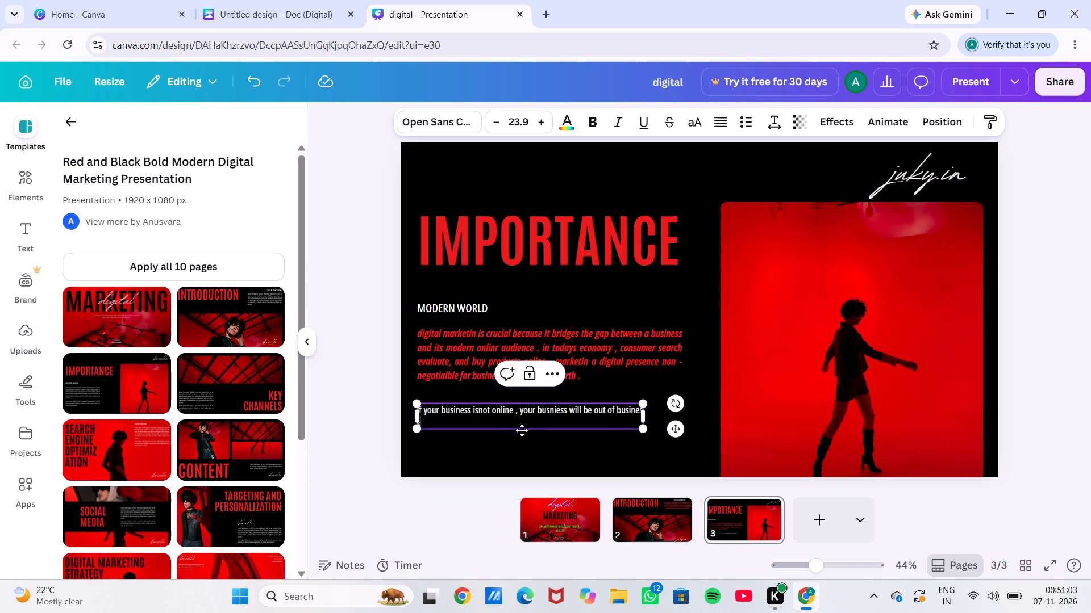
click(522, 429)
drag(524, 427, 521, 442)
drag(521, 442, 520, 450)
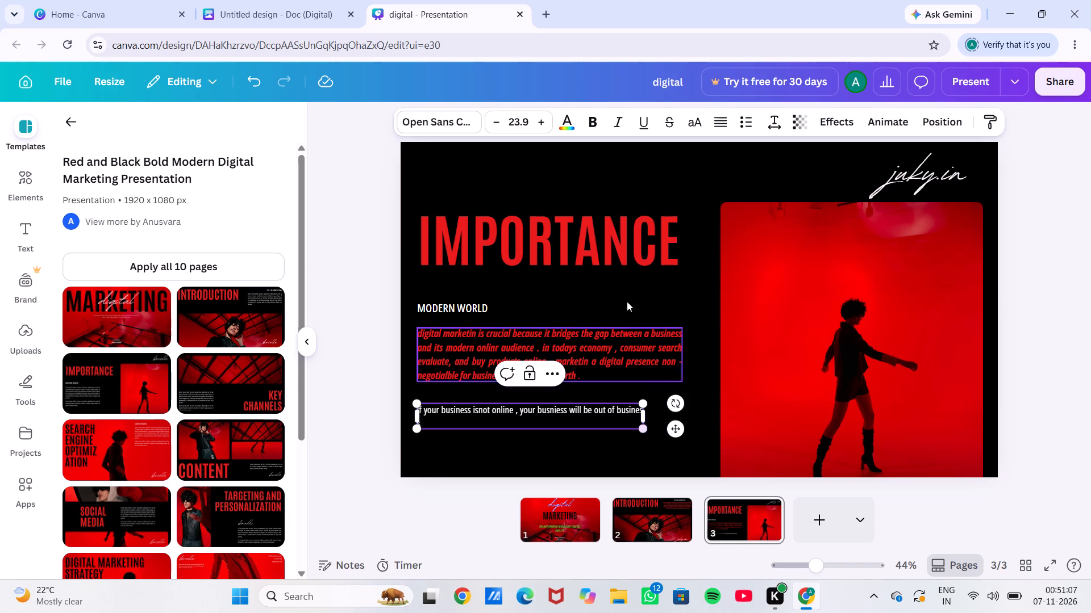
triple_click(536, 123)
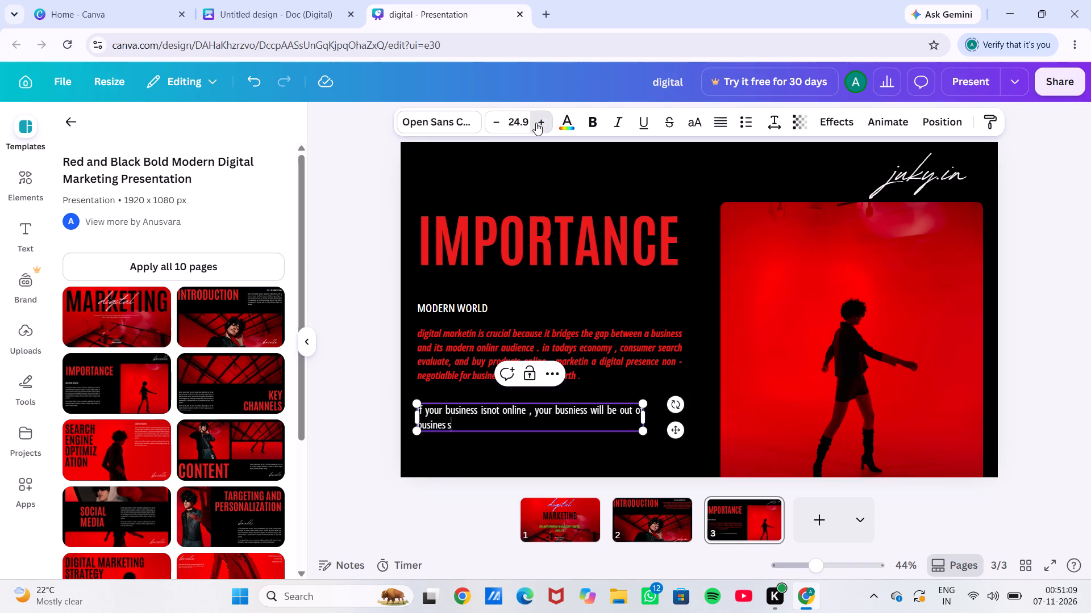
triple_click(536, 123)
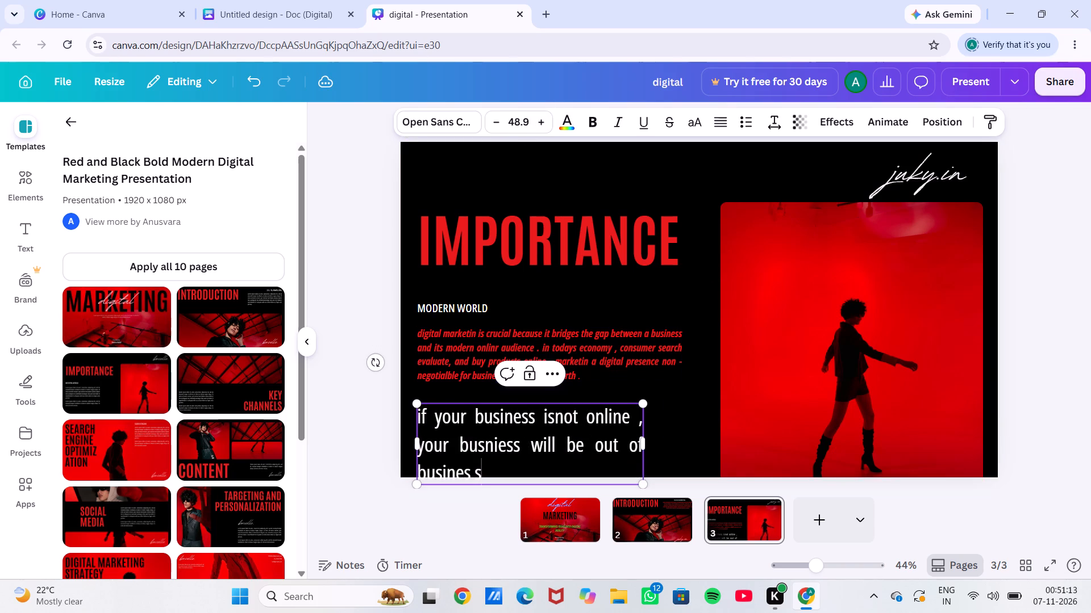
click(496, 124)
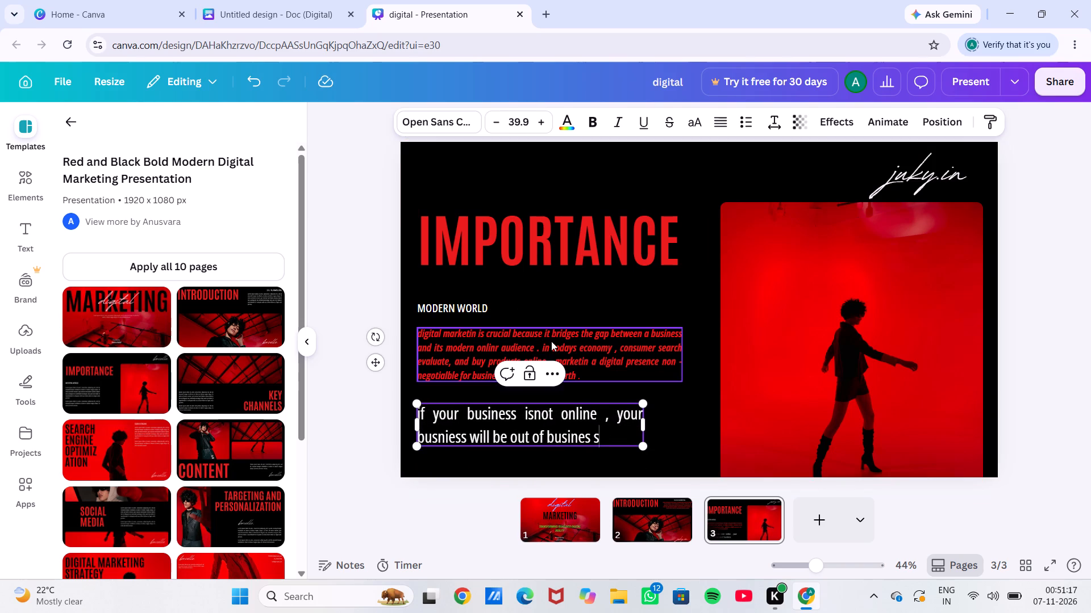
Correct the last word of the new sentence to "business" and deselect the text box.
key(BackSpace)
key(BackSpace)
key(s)
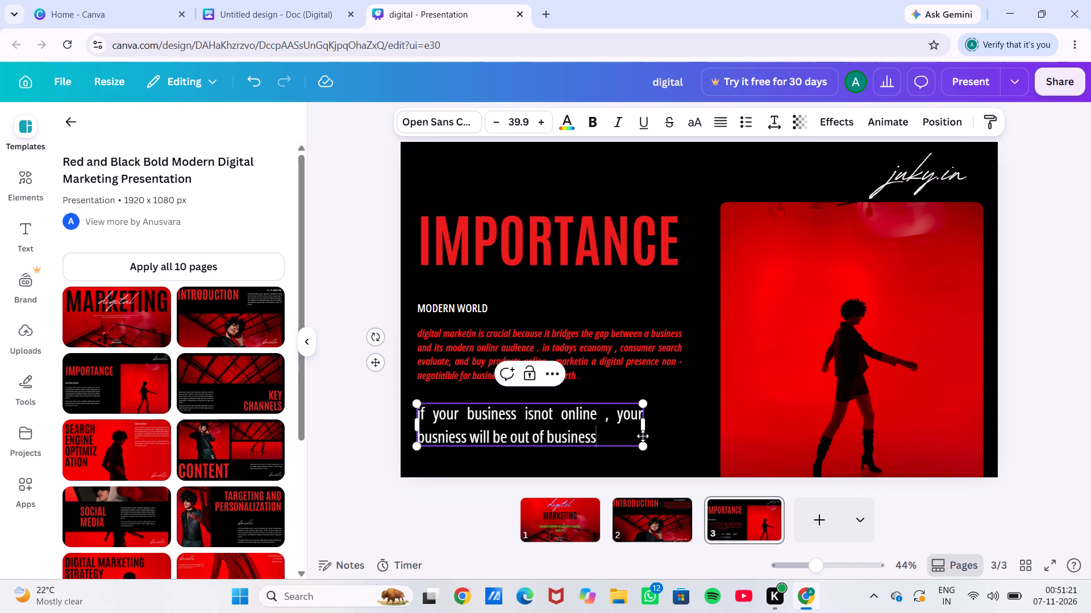
click(643, 436)
click(671, 423)
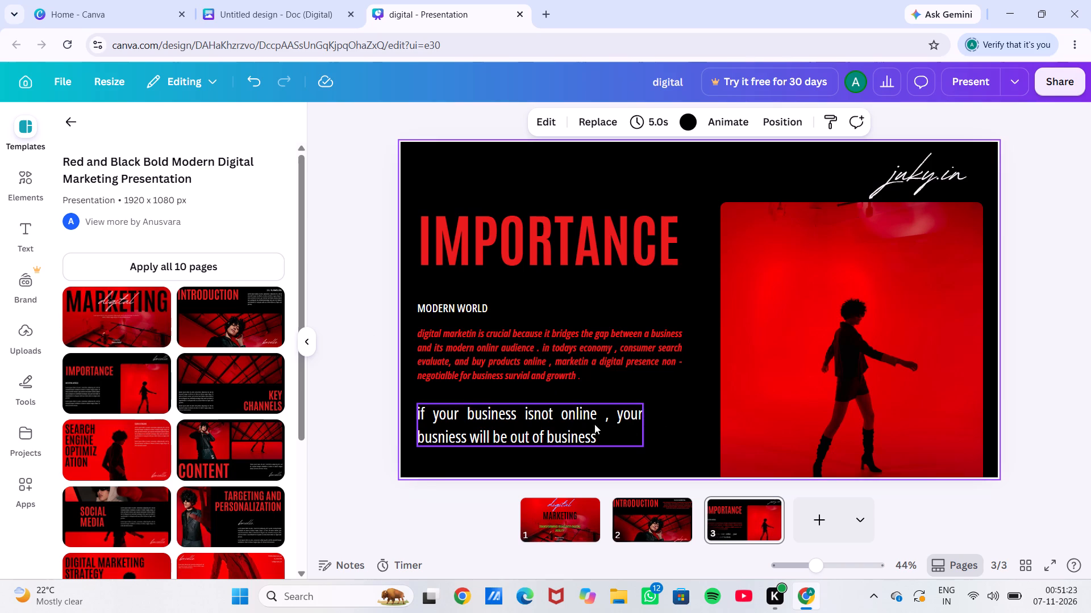
Make the whole sentence below the red paragraph on the Importance slide bold and uppercase.
click(420, 412)
click(420, 412)
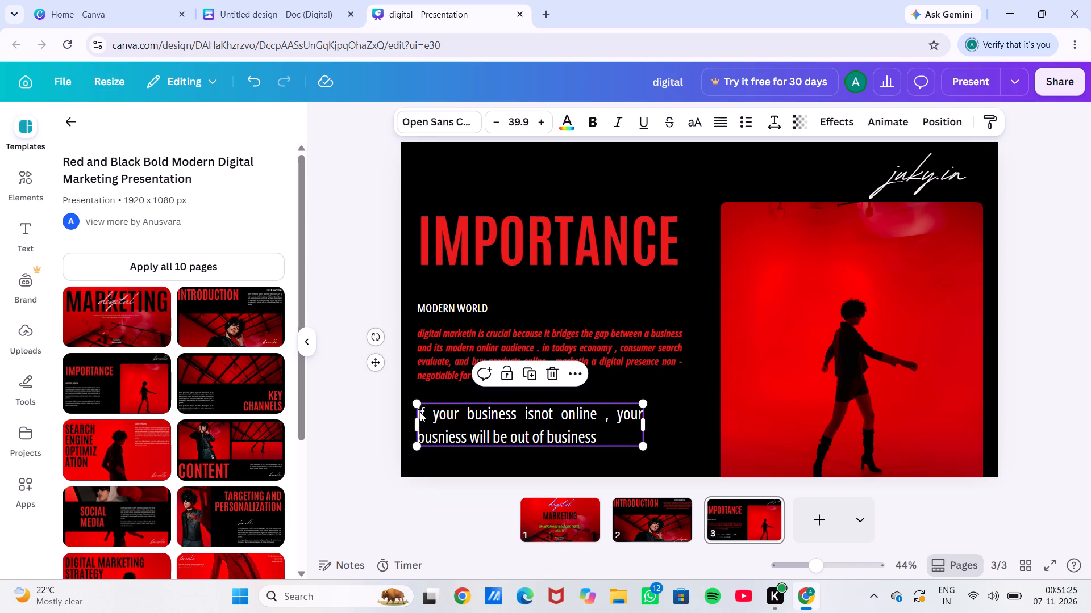
click(420, 412)
drag(420, 412, 623, 451)
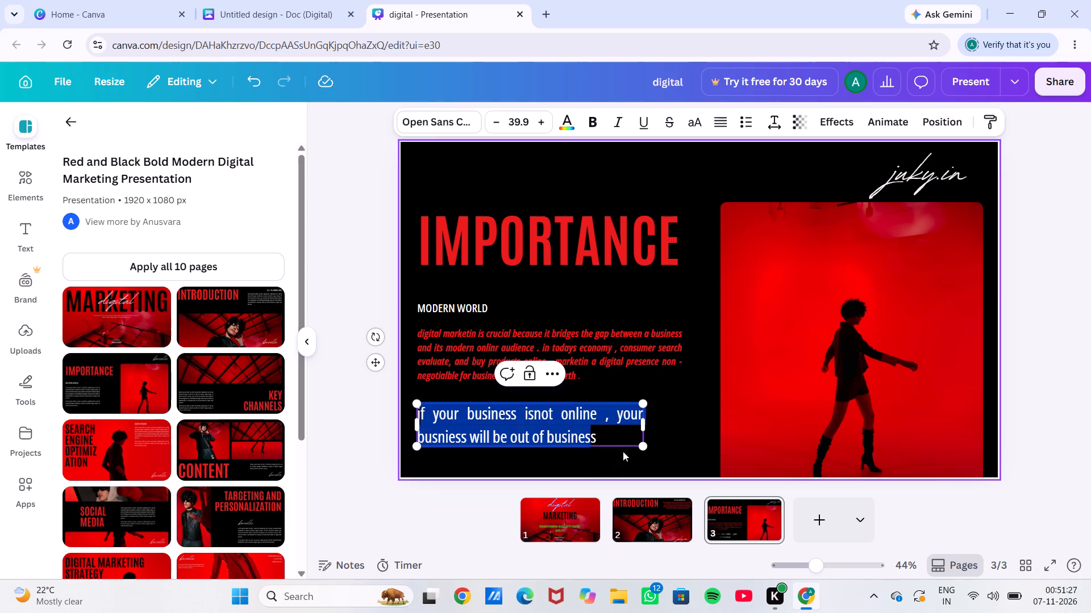
drag(623, 451, 623, 449)
click(613, 444)
drag(613, 444, 565, 433)
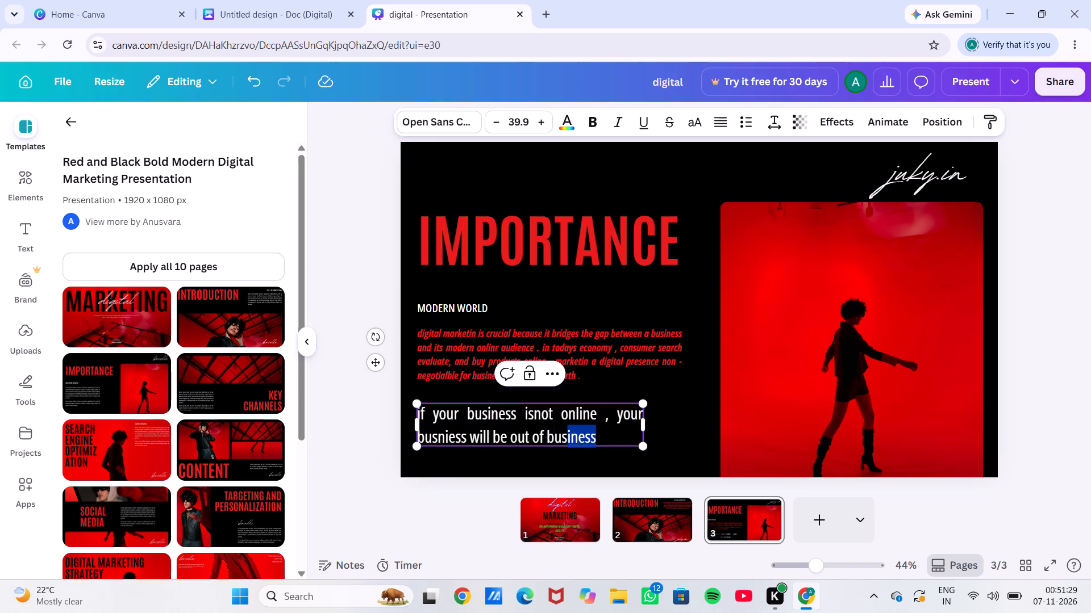
drag(565, 433, 406, 406)
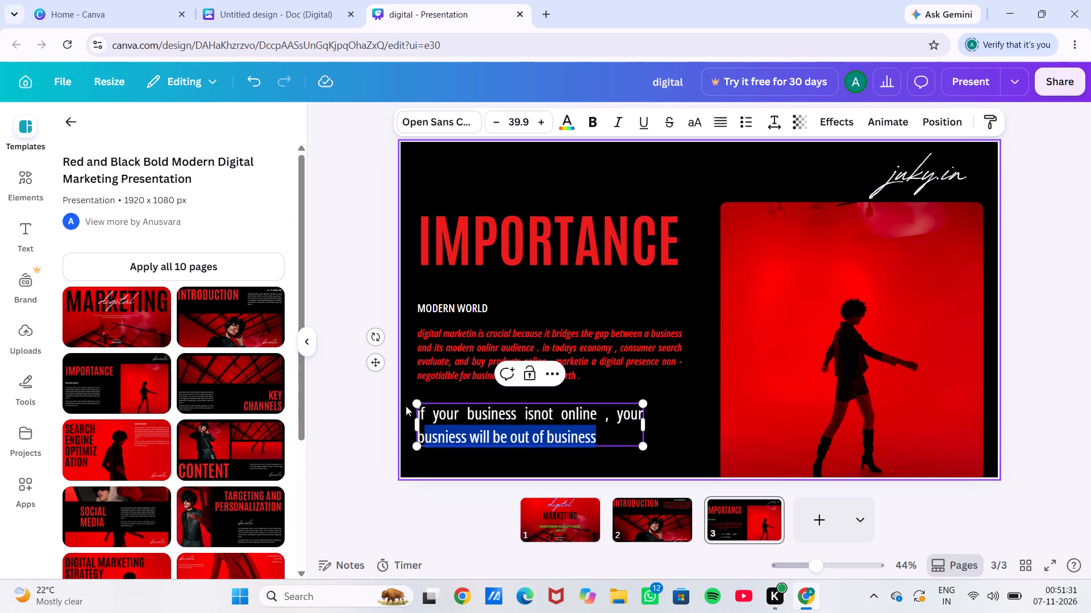
drag(406, 406, 423, 407)
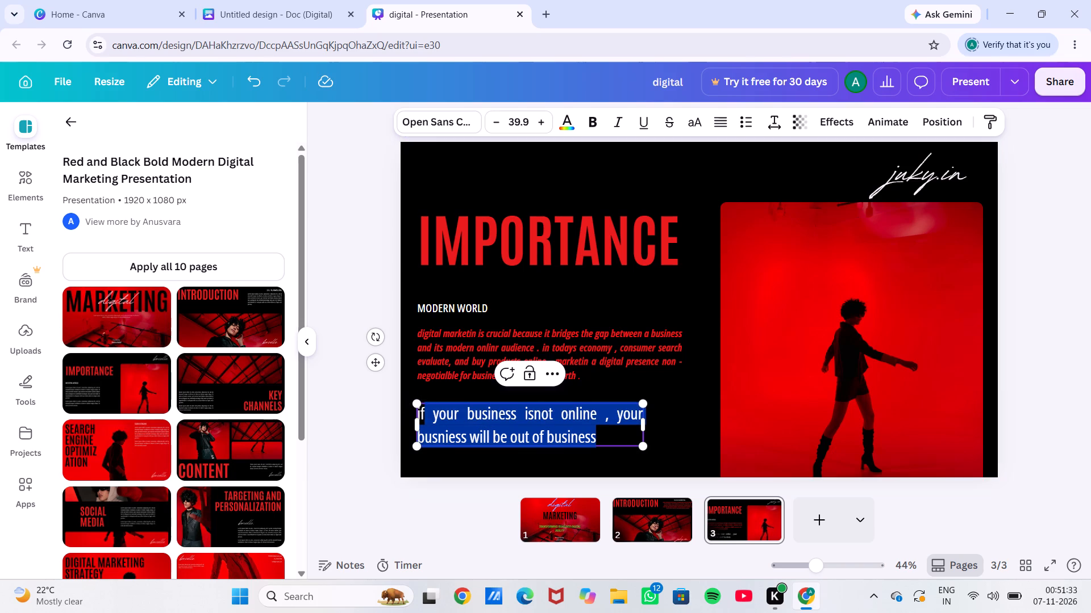
drag(423, 407, 417, 409)
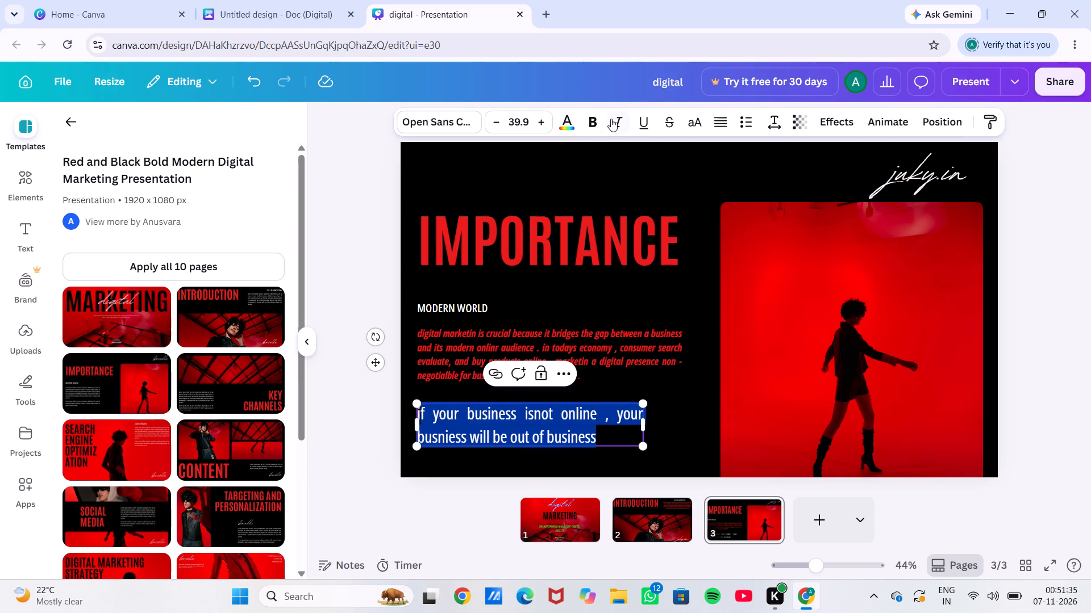
click(595, 123)
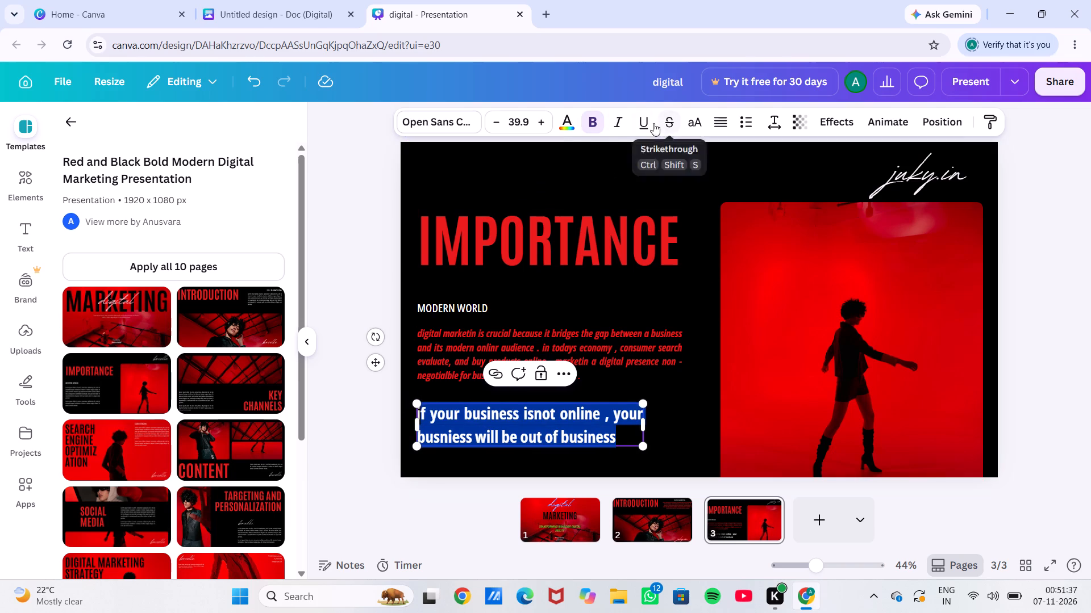
click(698, 121)
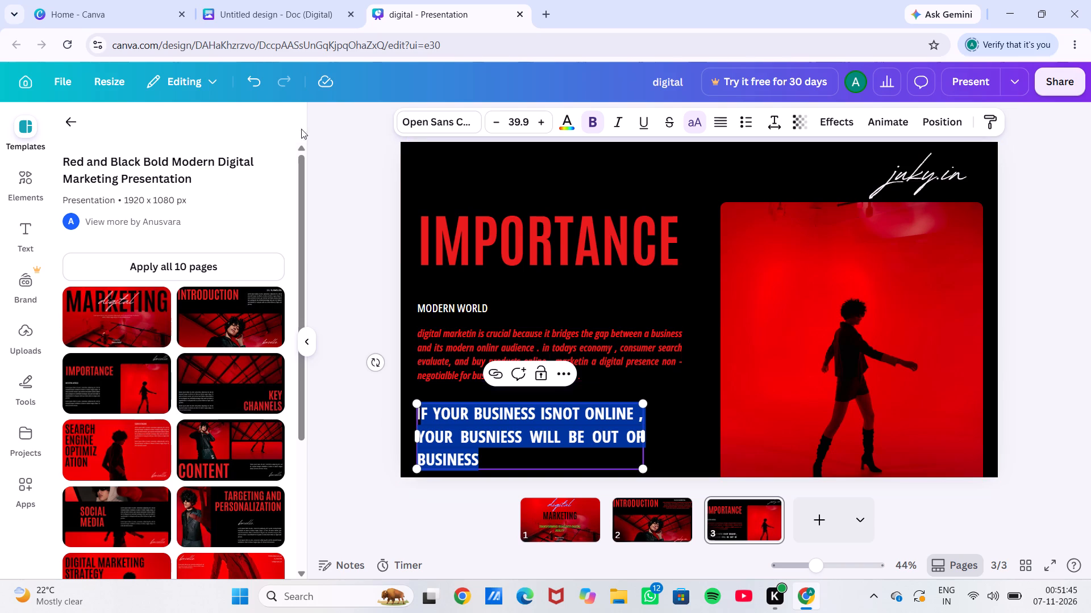
Colour the selected uppercase sentence green, after trying vivid red #e81b1b, and deselect it.
click(568, 127)
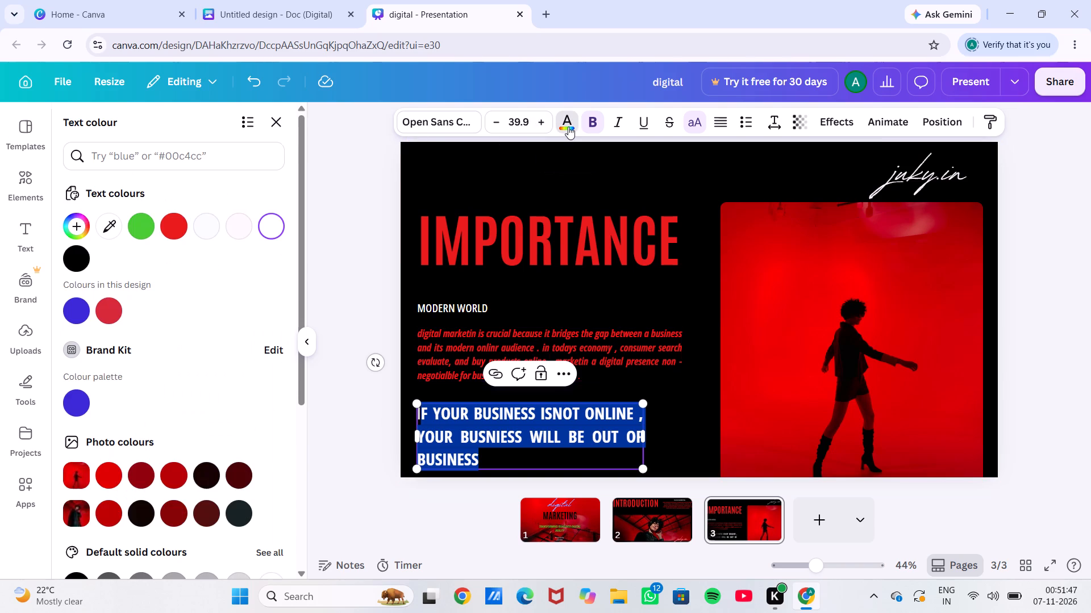
click(176, 224)
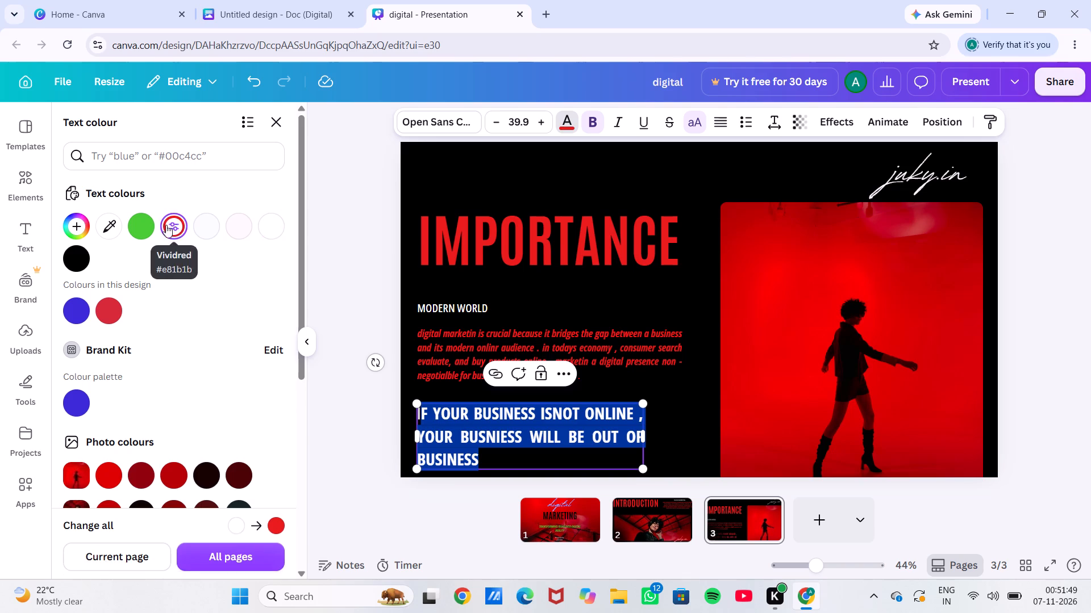
click(143, 224)
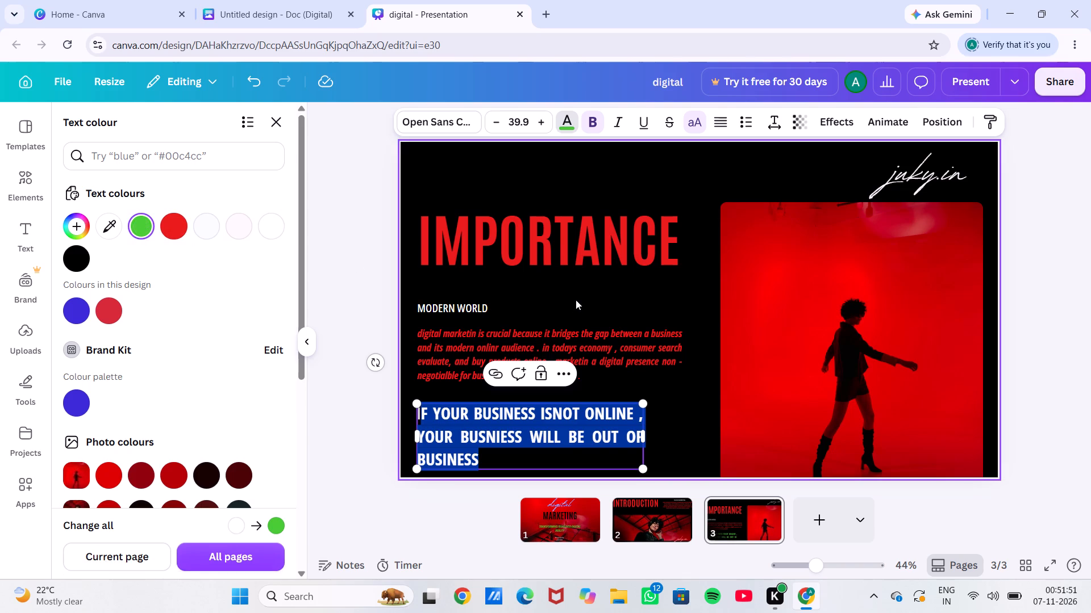
click(576, 300)
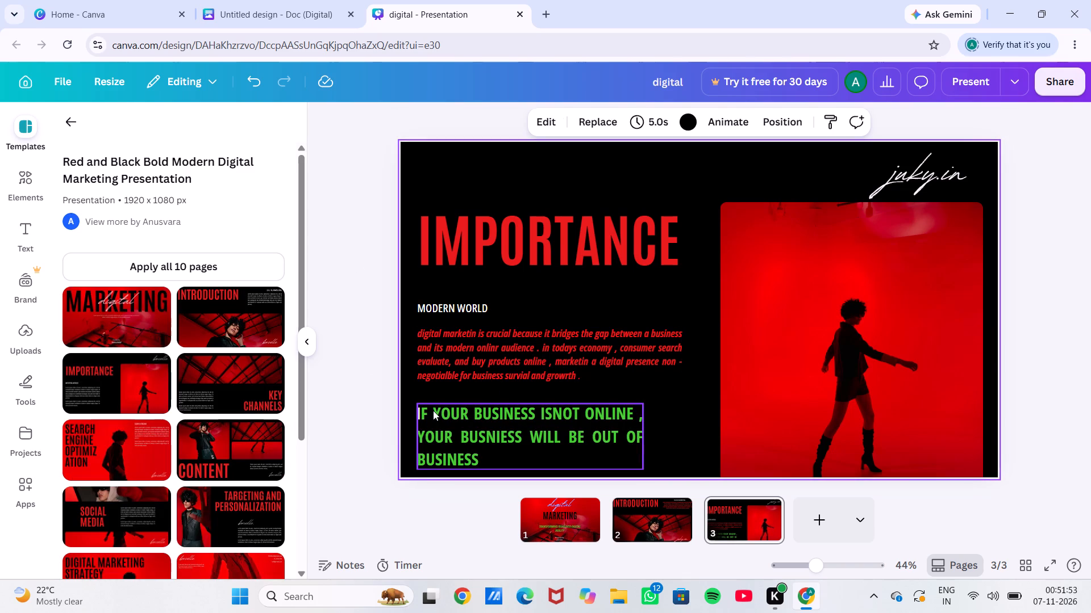
Recolour the opening word "IF" of the sentence in the same green and deselect the text box.
click(431, 410)
double_click(431, 410)
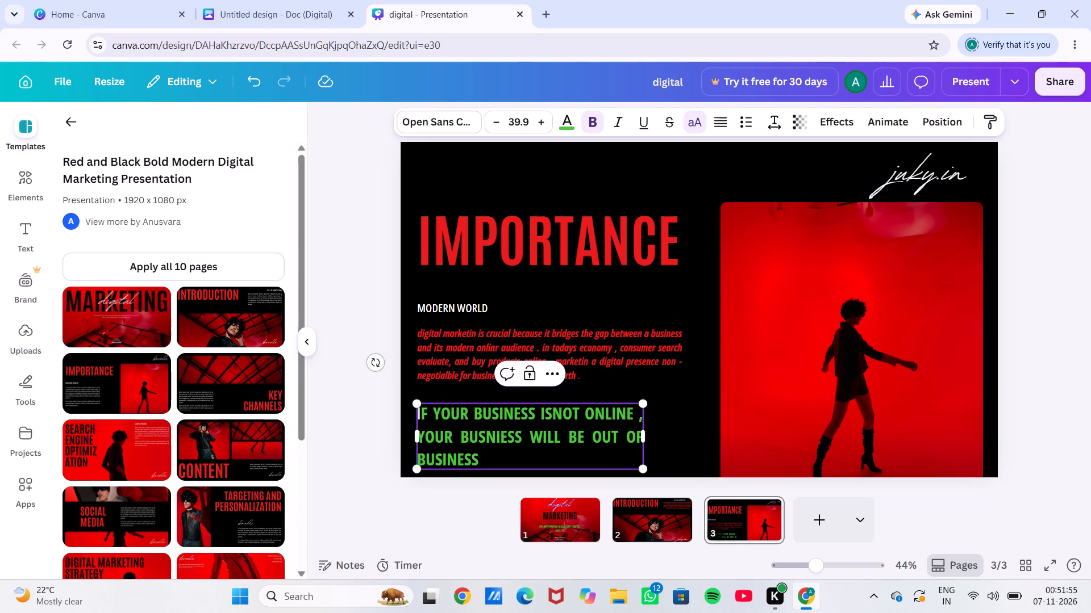
drag(430, 410, 414, 410)
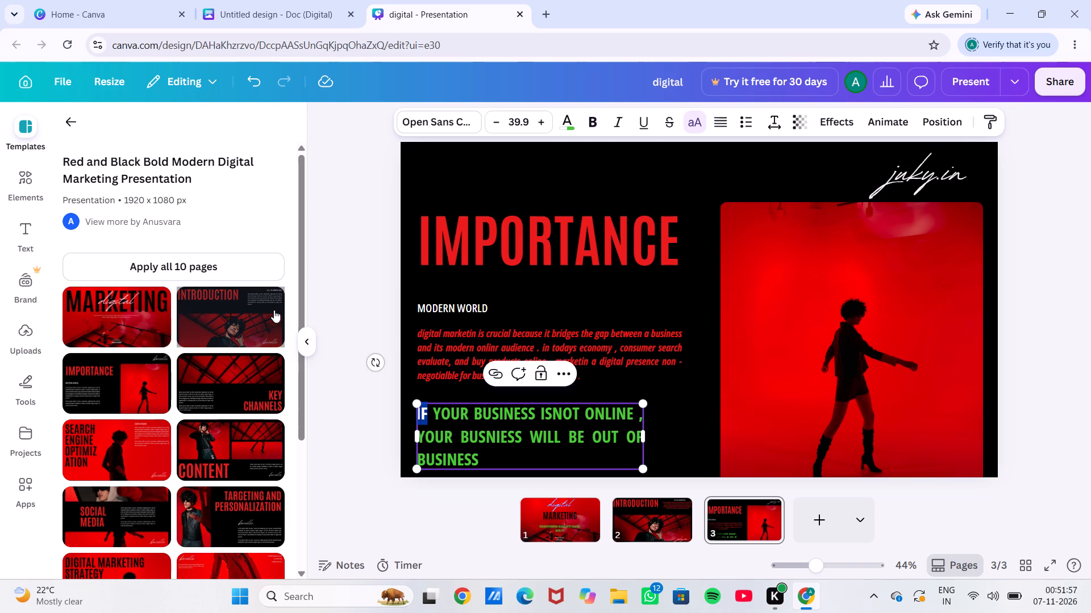
click(573, 116)
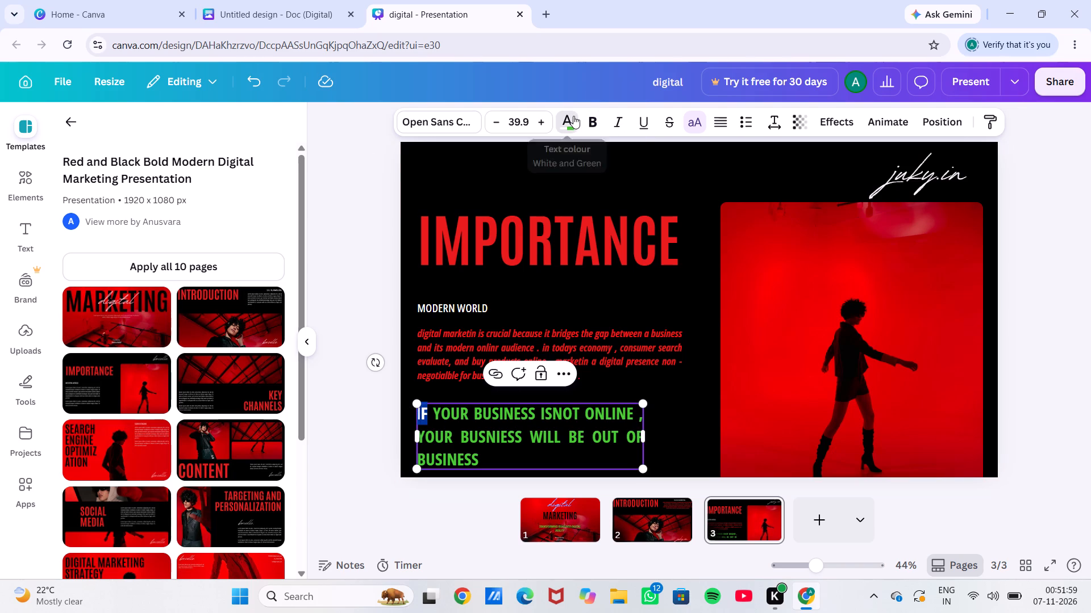
click(145, 224)
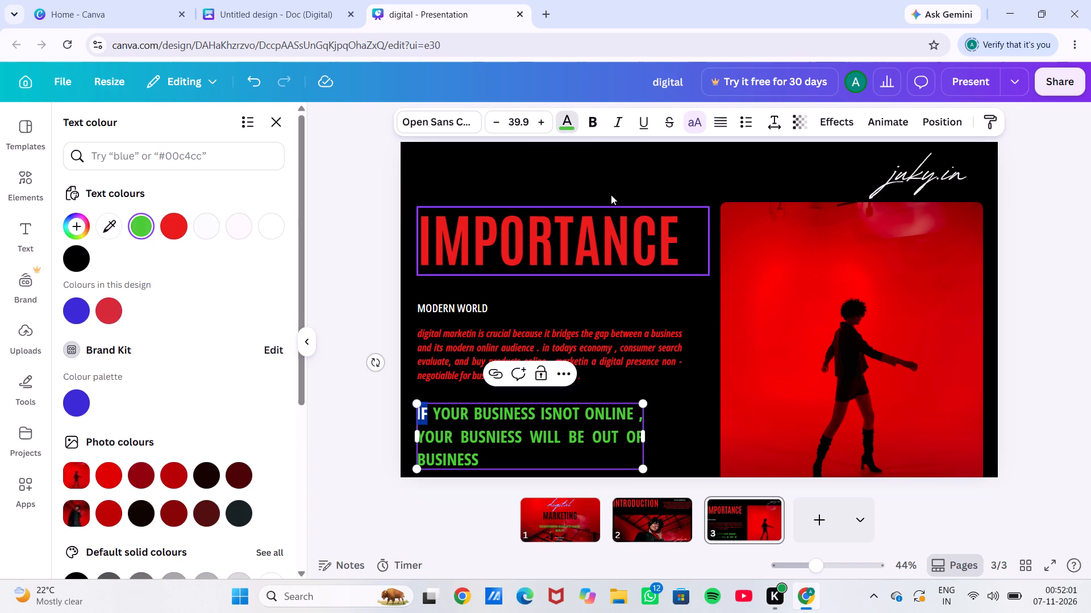
click(618, 191)
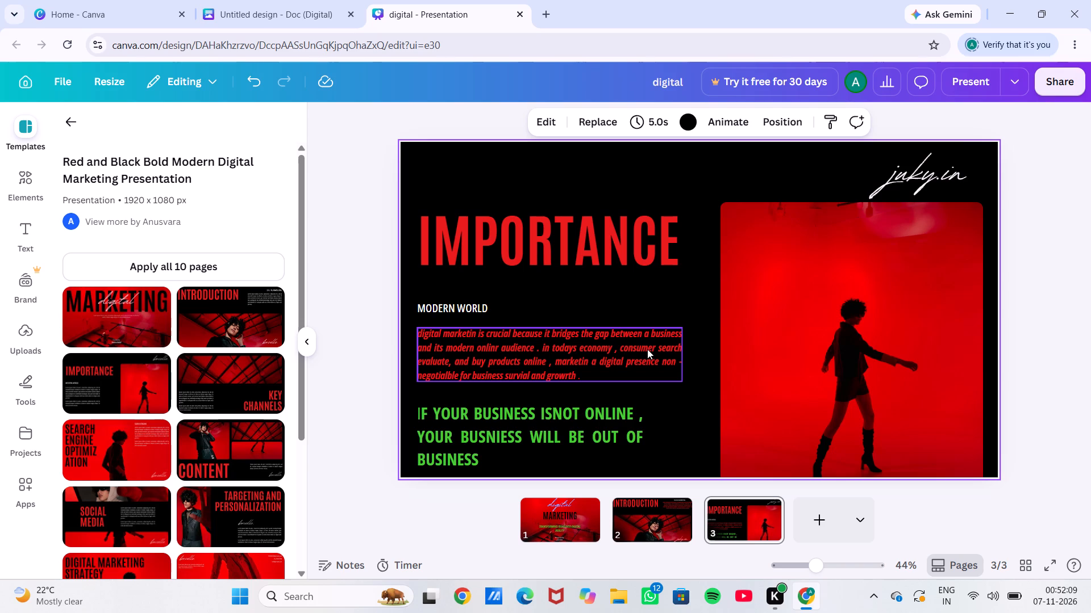
Add a new page after the Importance slide.
click(818, 516)
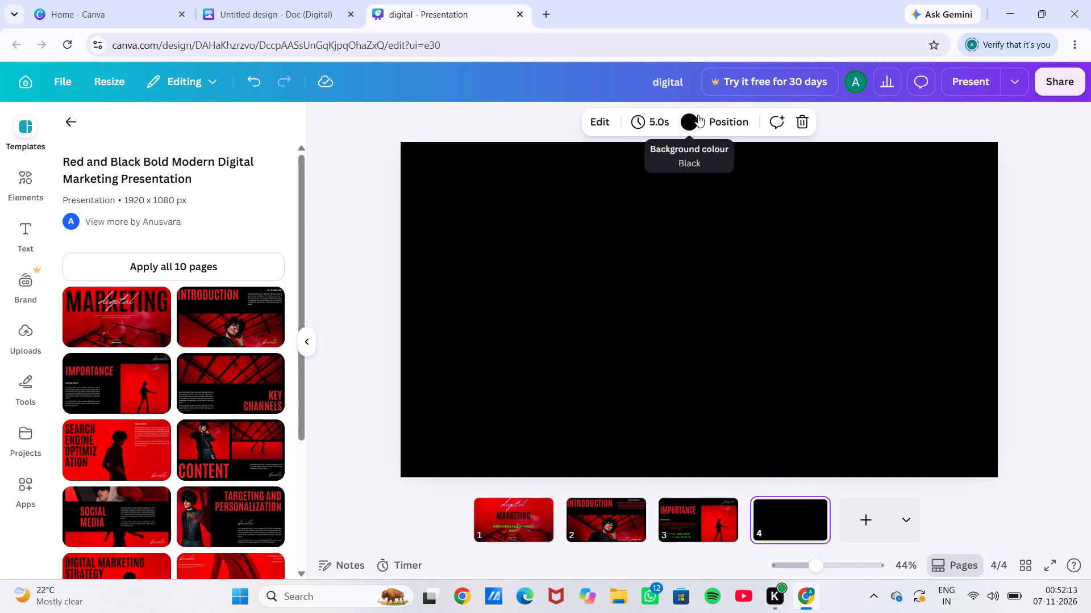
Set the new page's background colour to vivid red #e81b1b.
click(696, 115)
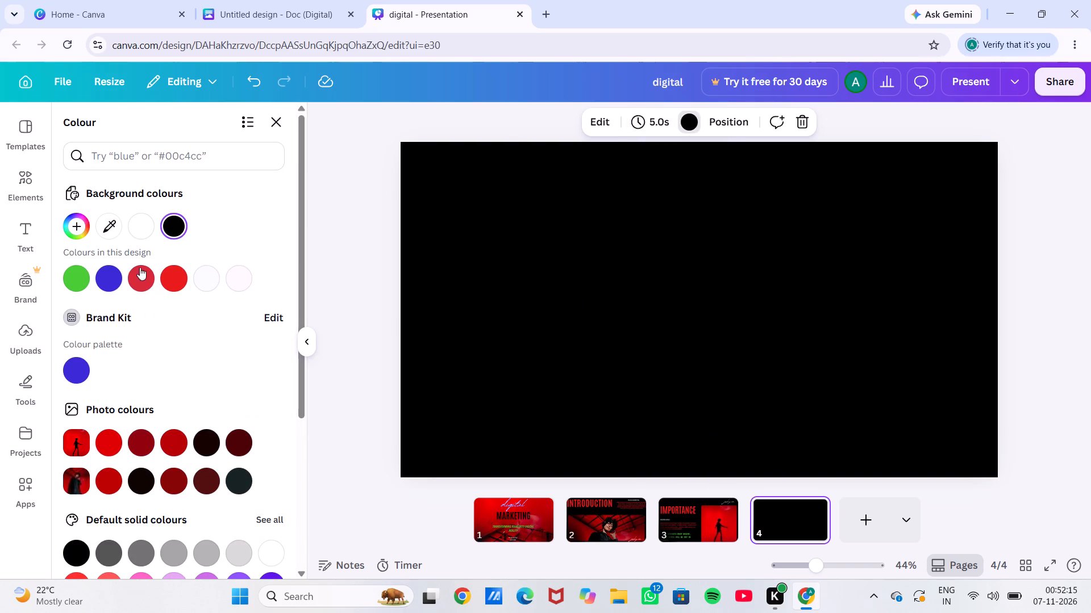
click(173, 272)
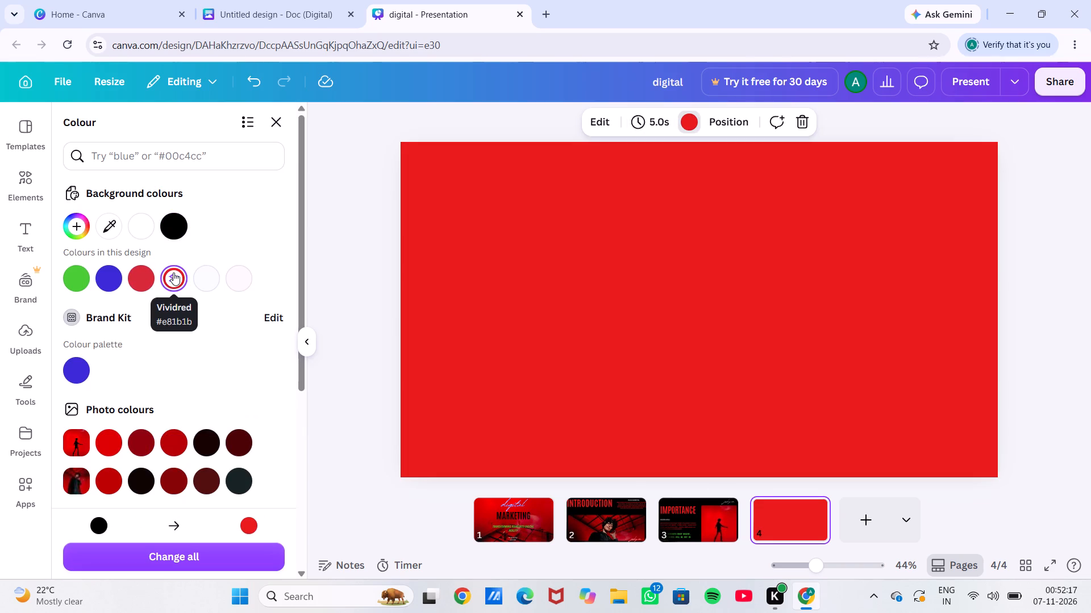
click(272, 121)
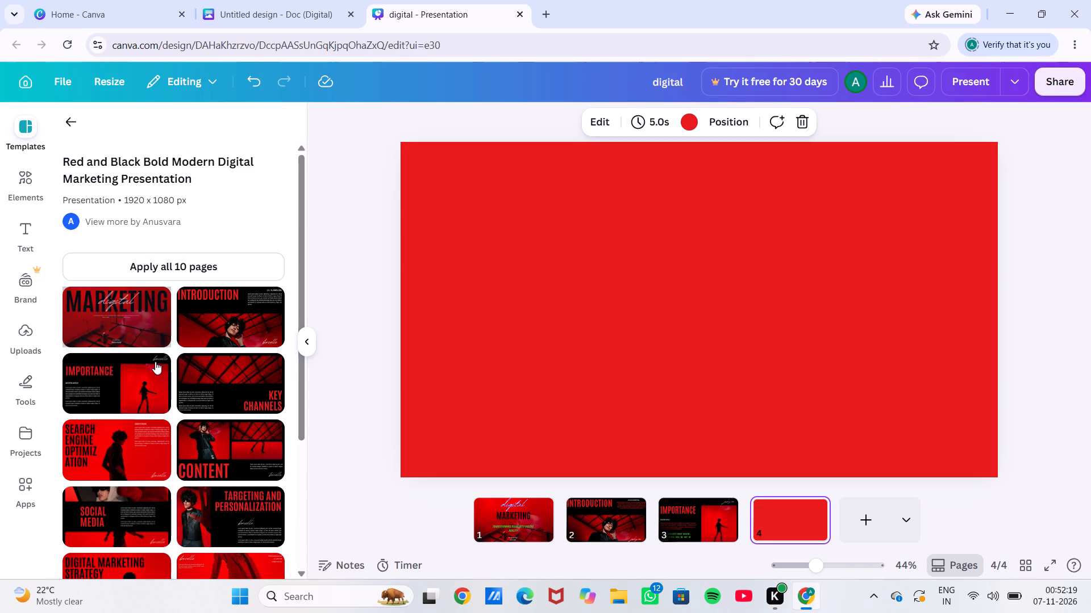
Apply the "Key Channels" template page to page 4.
click(221, 389)
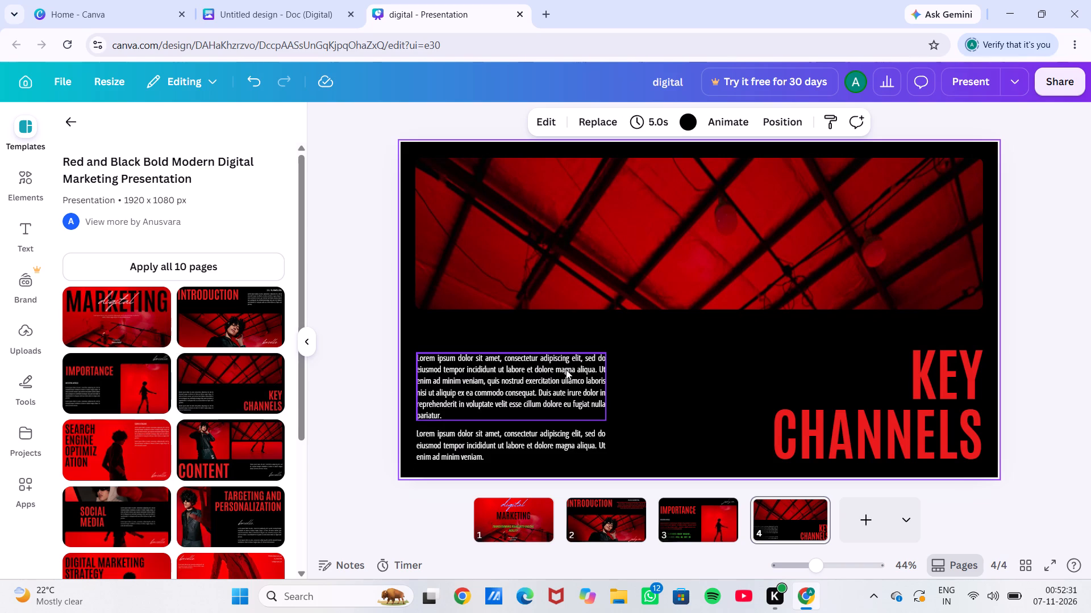
Replace the upper placeholder paragraph on the Key Channels slide with "data driven targeting".
click(592, 371)
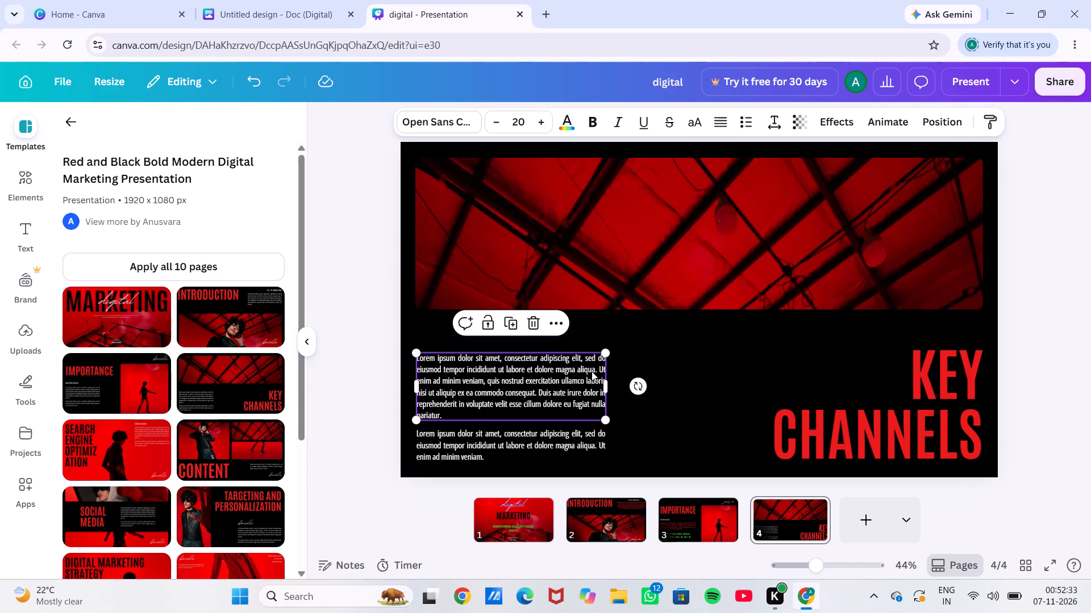
click(484, 374)
key(BackSpace)
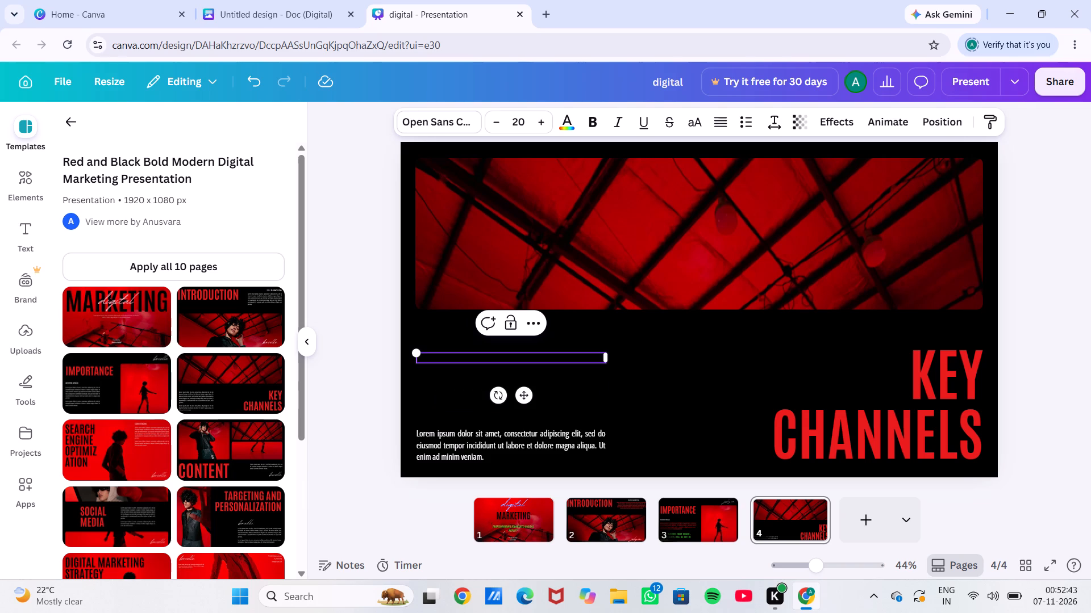
text(data)
key(space)
key(d)
text(ri)
text(ven)
key(space)
text(targe)
text(tin)
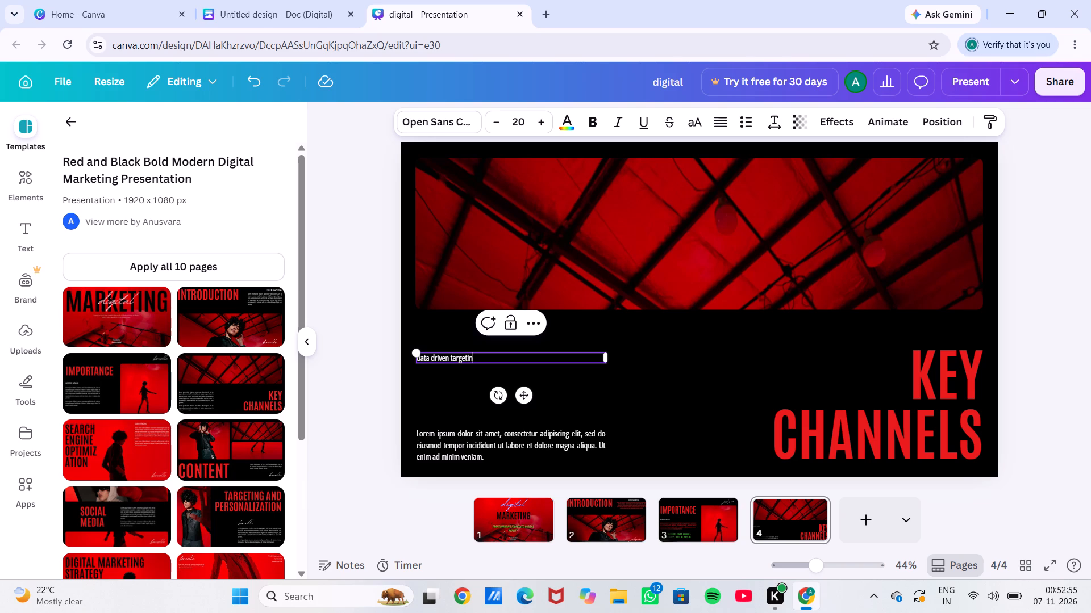
key(BackSpace)
key(BackSpace)
key(BackSpace)
text(tin)
text(g)
key(space)
Add a second line reading "real time analytics" below "data driven targeting" in the Key Channels slide's upper text box.
key(Return)
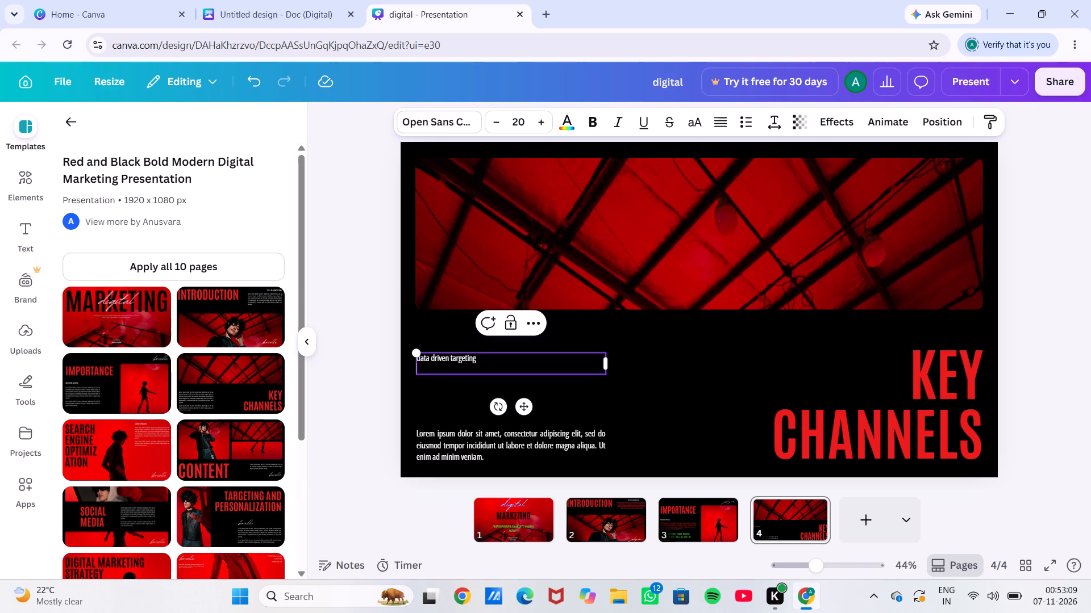
text(tea)
key(BackSpace)
key(BackSpace)
key(BackSpace)
text(real t)
text(ime)
key(space)
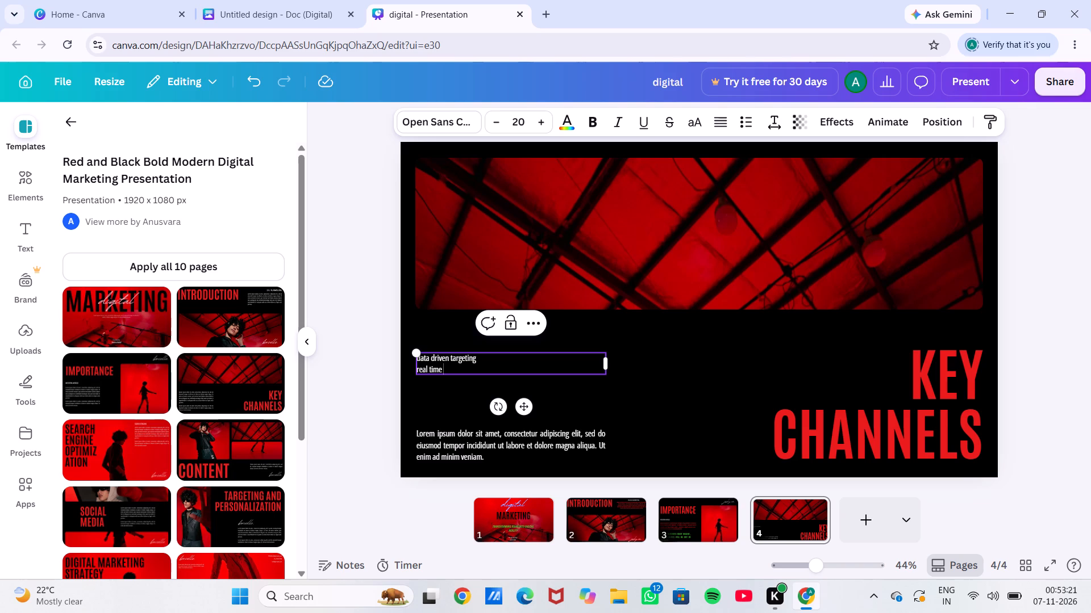
text(analytis)
key(BackSpace)
text(cs)
key(space)
Add a third line reading "two way inter activetiy" to the upper text box on the Key Channels slide.
key(Return)
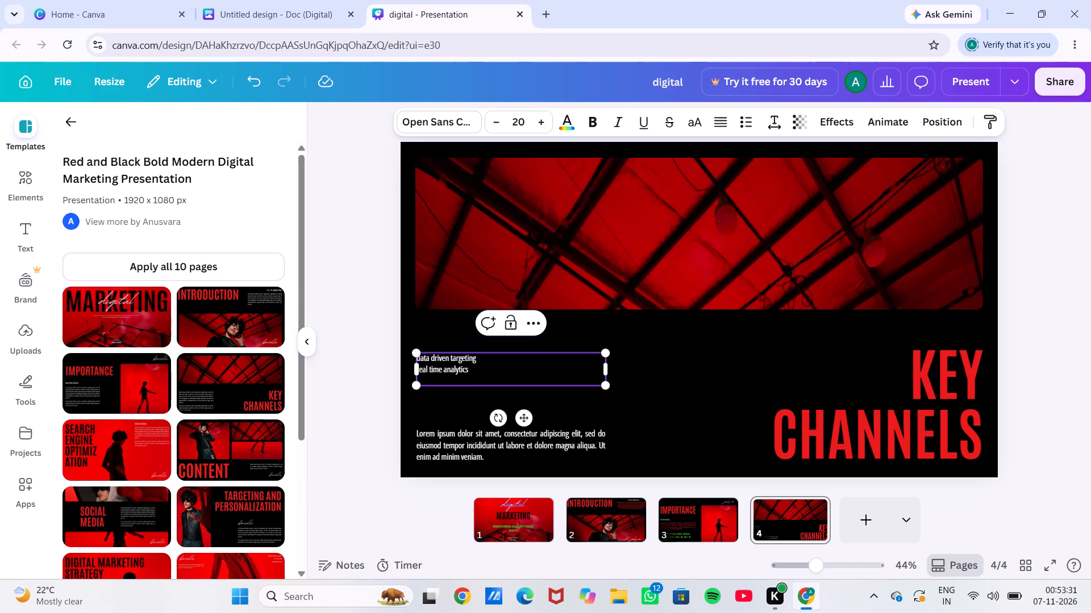
key(t)
key(t)
key(BackSpace)
key(BackSpace)
text(twp)
key(space)
key(BackSpace)
key(BackSpace)
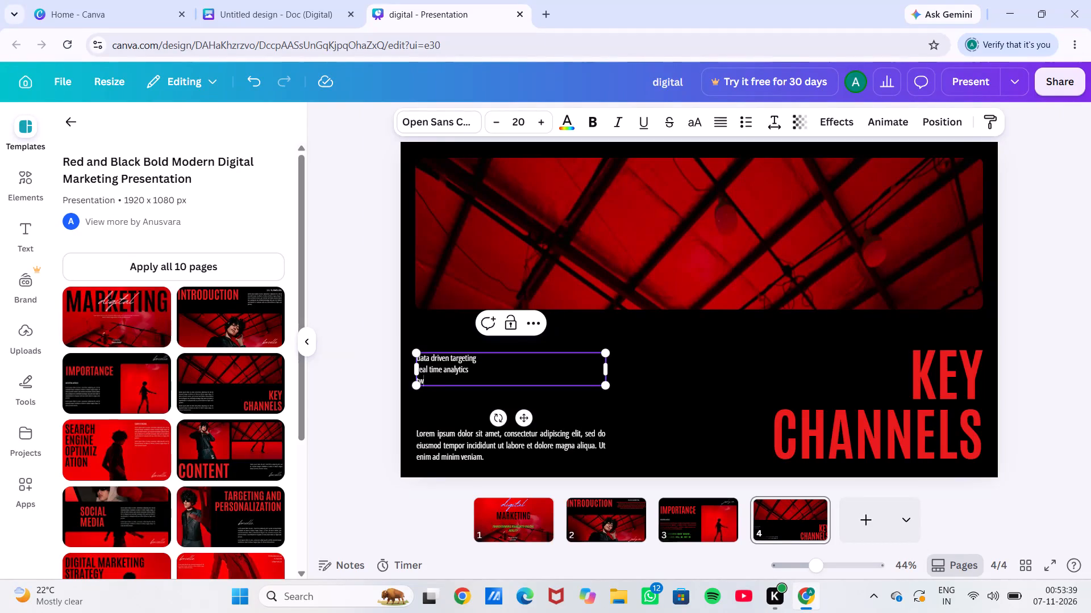
text(o)
key(space)
text(wa)
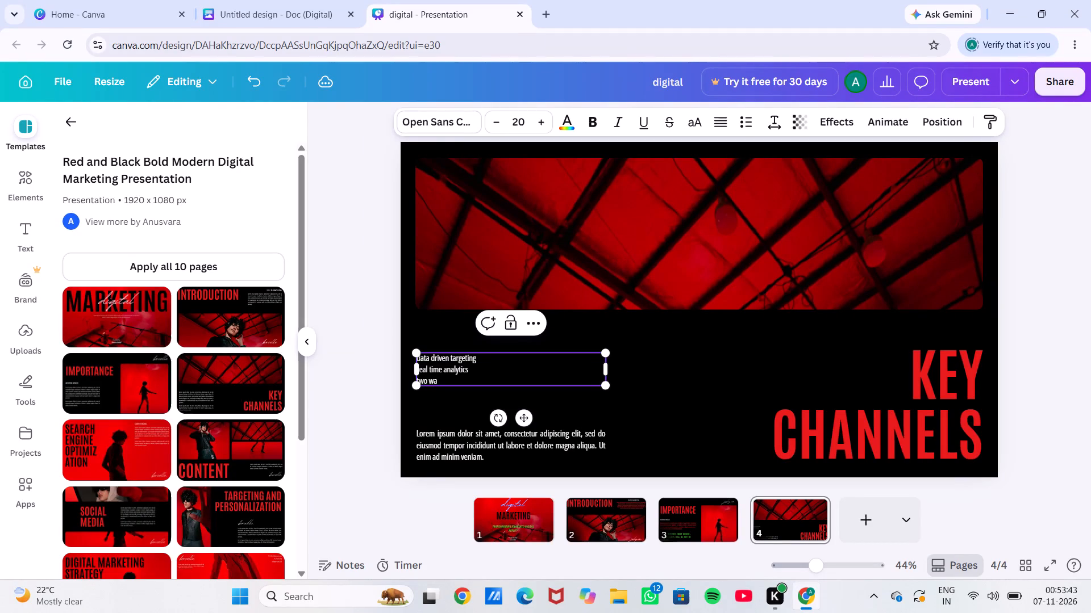
text(y)
key(space)
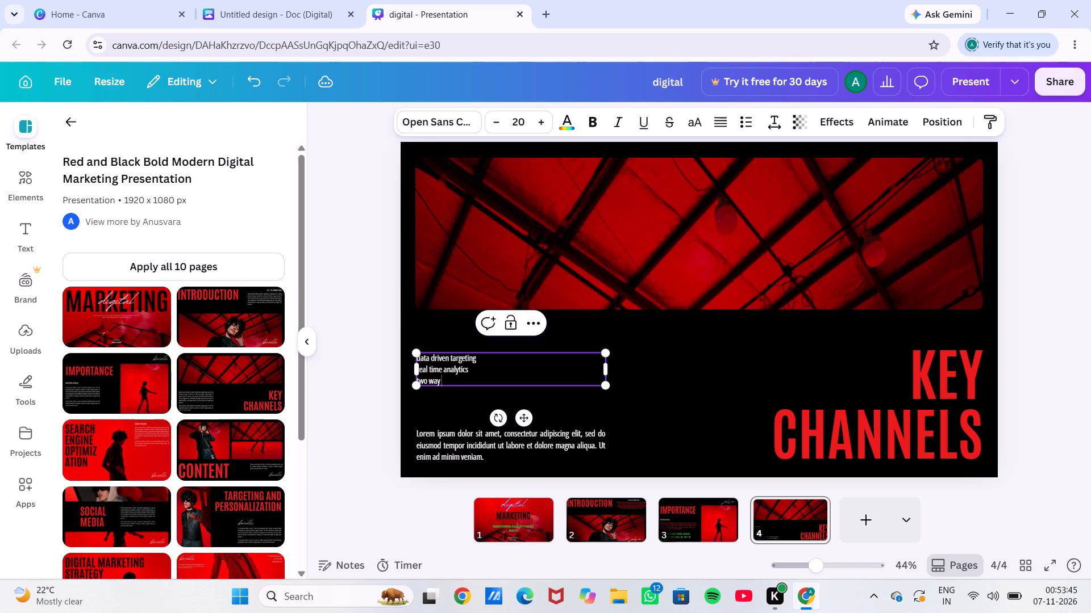
text(inter)
key(space)
text(acti)
text(veti)
key(u)
key(BackSpace)
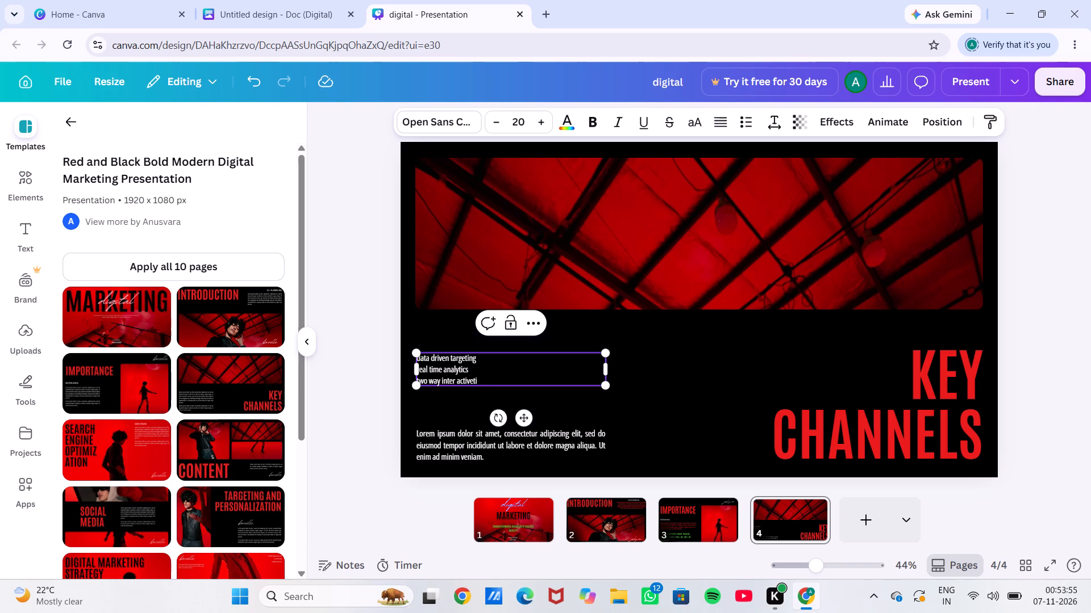
text(y)
key(space)
Add a fourth line reading "cost flexibity" to the upper text box on the Key Channels slide.
key(Return)
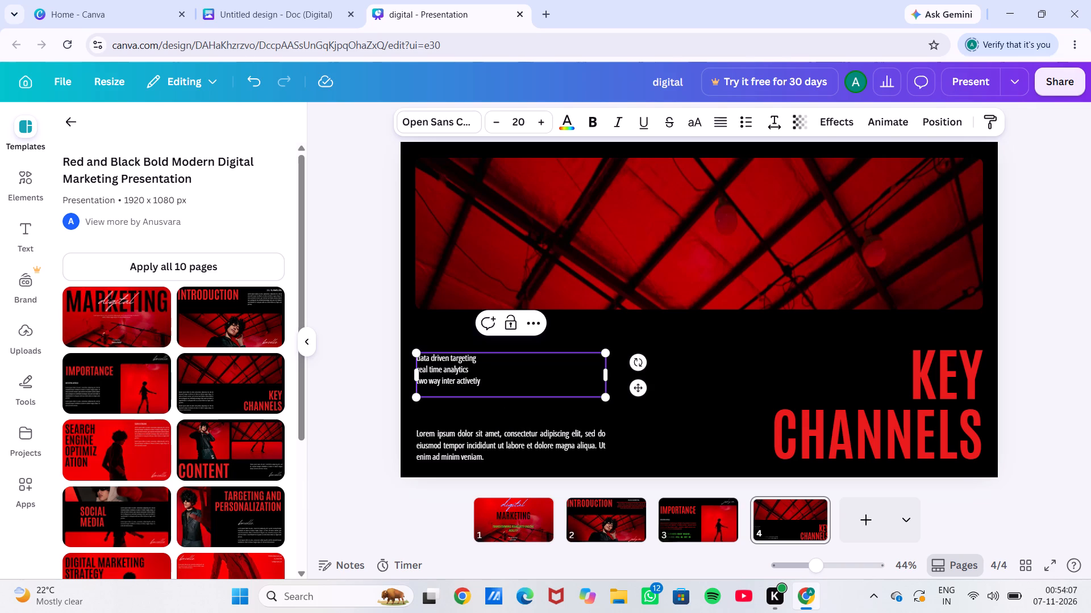
key(c)
text(ost)
key(space)
key(g)
key(BackSpace)
key(f)
text(le)
key(s)
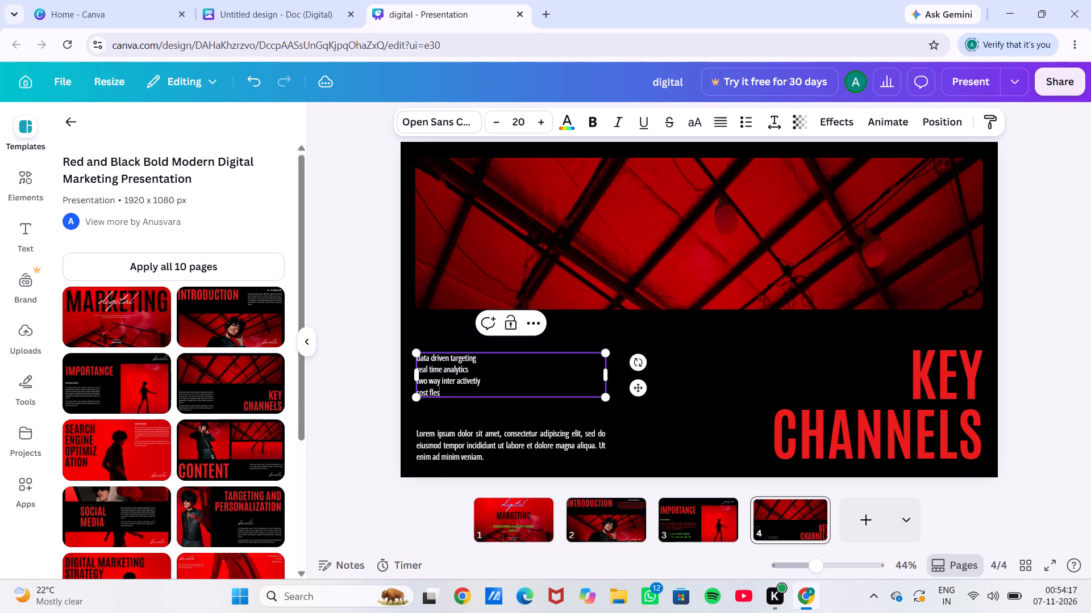
key(BackSpace)
key(c)
key(BackSpace)
text(xibi)
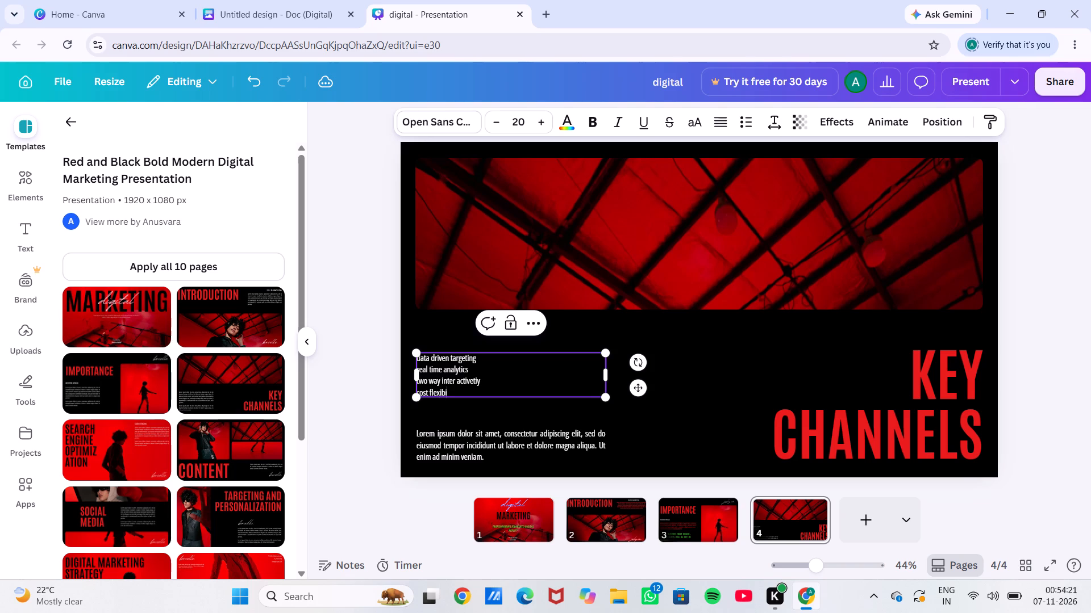
text(tu)
key(BackSpace)
key(BackSpace)
text(ty)
key(space)
Add a fifth line reading "automation capabilities" to the upper text box on the Key Channels slide.
key(Return)
key(a)
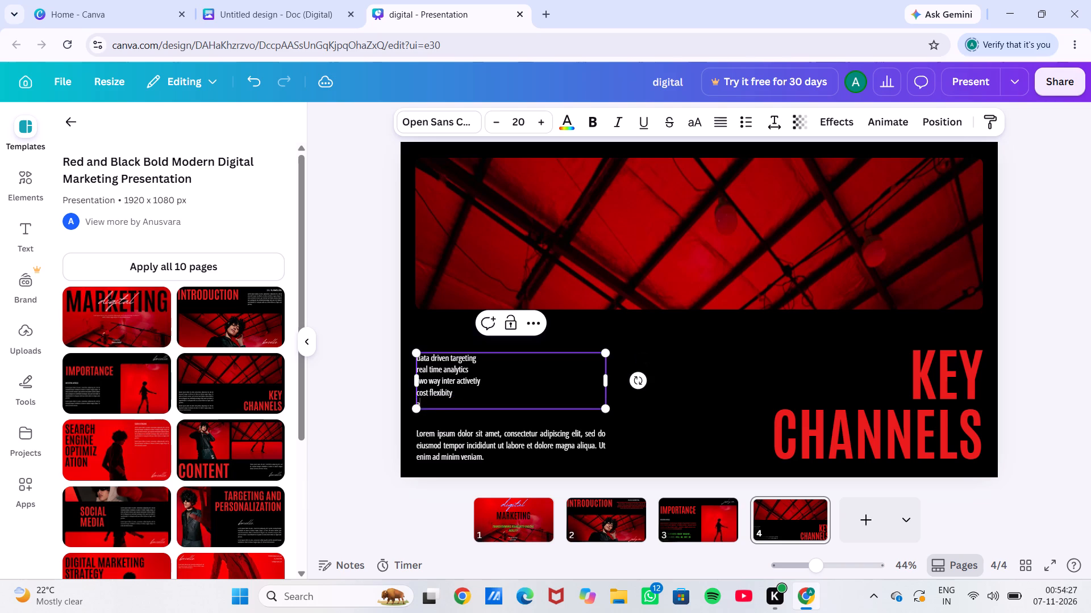
click(488, 362)
key(u)
key(BackSpace)
click(462, 399)
key(BackSpace)
key(a)
text(utomo)
key(BackSpace)
text(atop)
key(BackSpace)
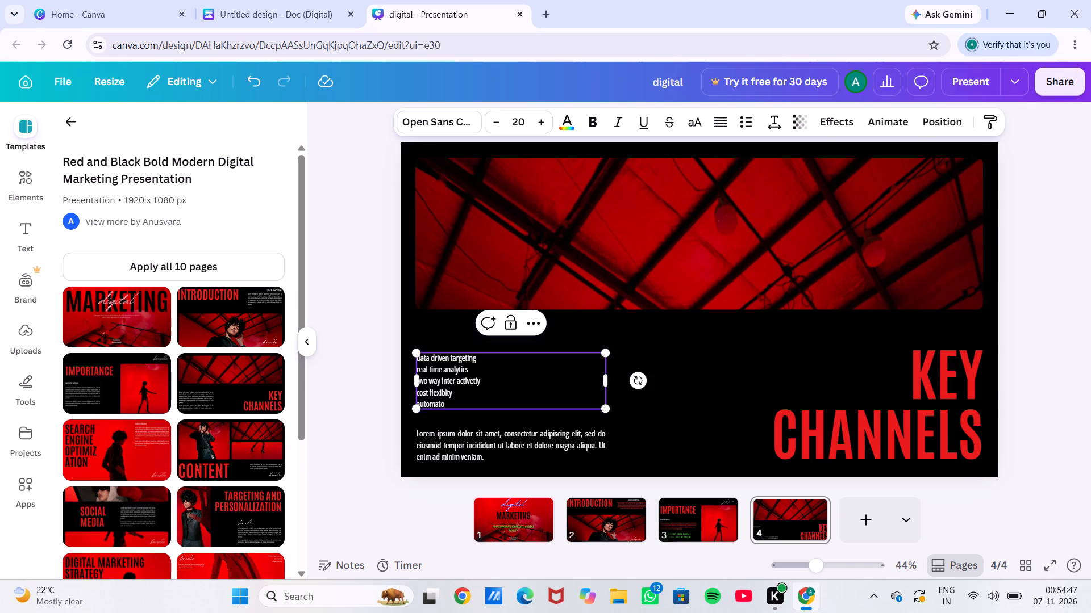
key(BackSpace)
text(ion)
key(space)
text(ca)
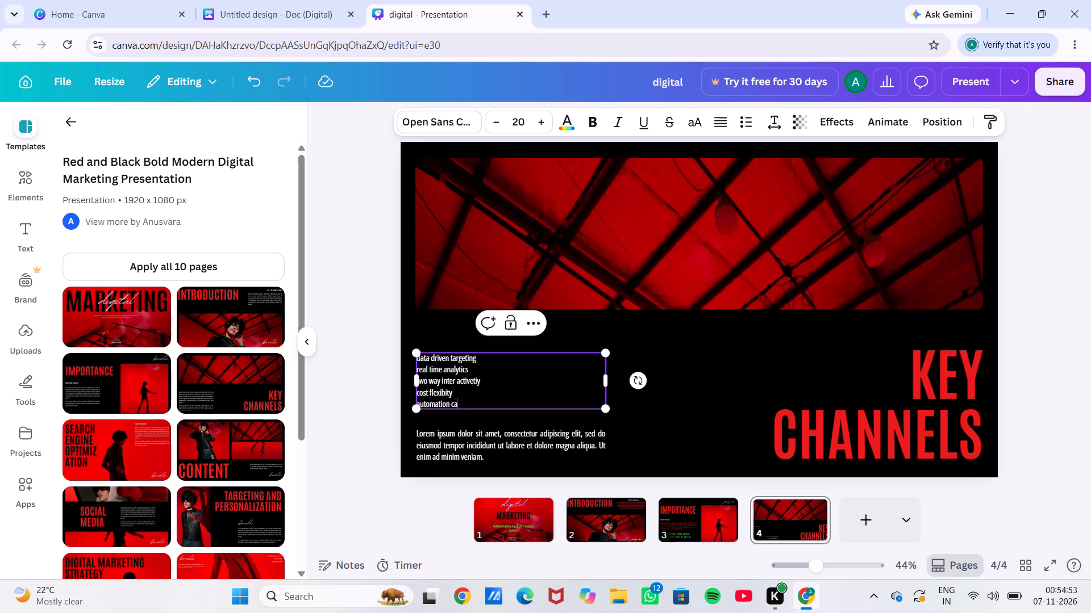
text(pa)
text(bili)
text(ties)
key(space)
Delete the remaining Lorem ipsum placeholder paragraph from the Key Channels slide.
click(464, 452)
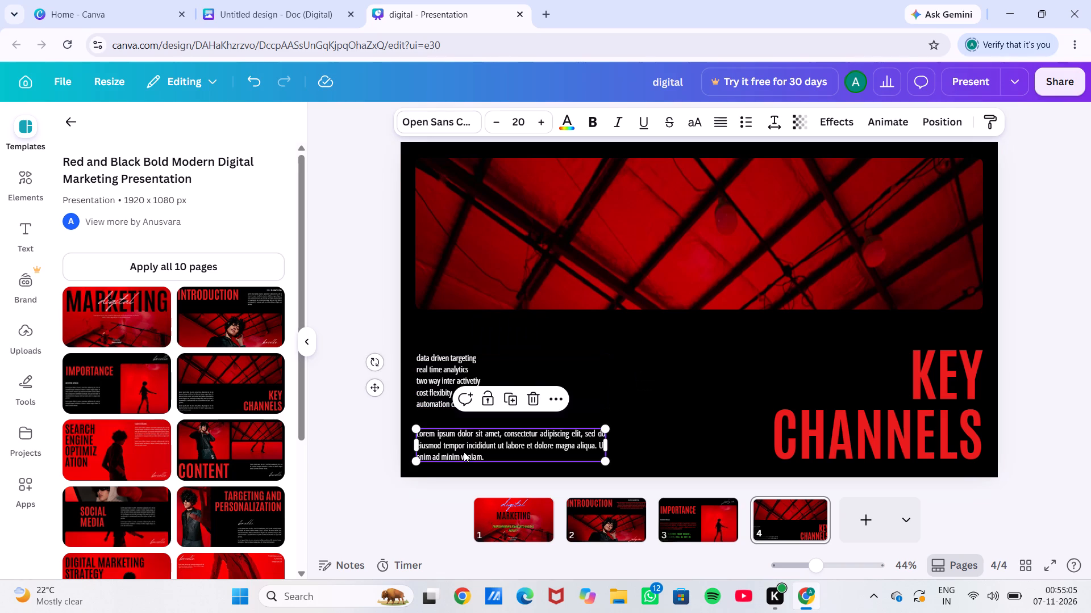
click(464, 452)
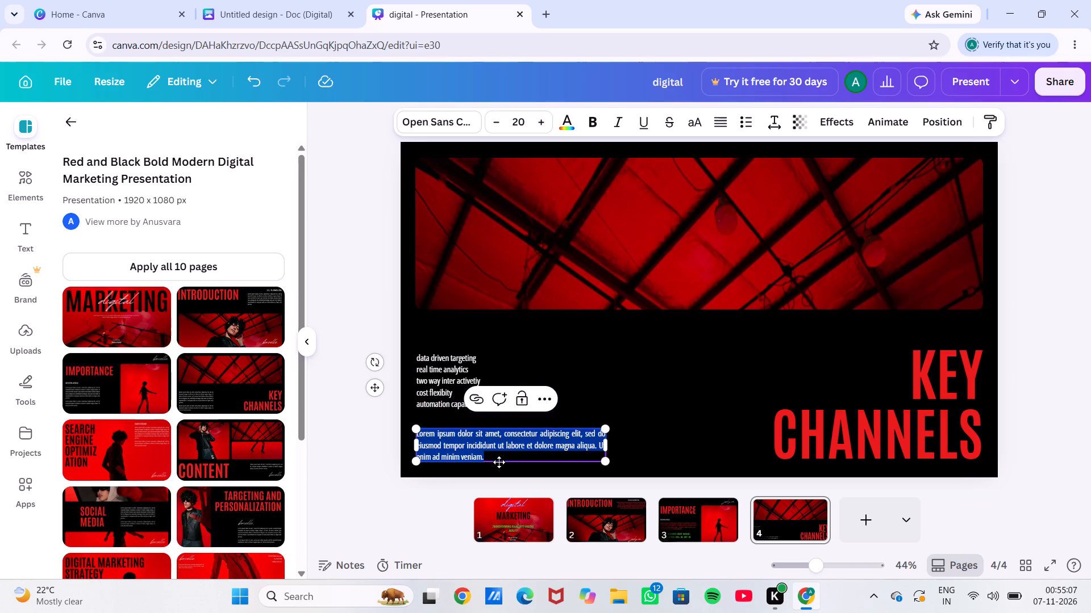
key(BackSpace)
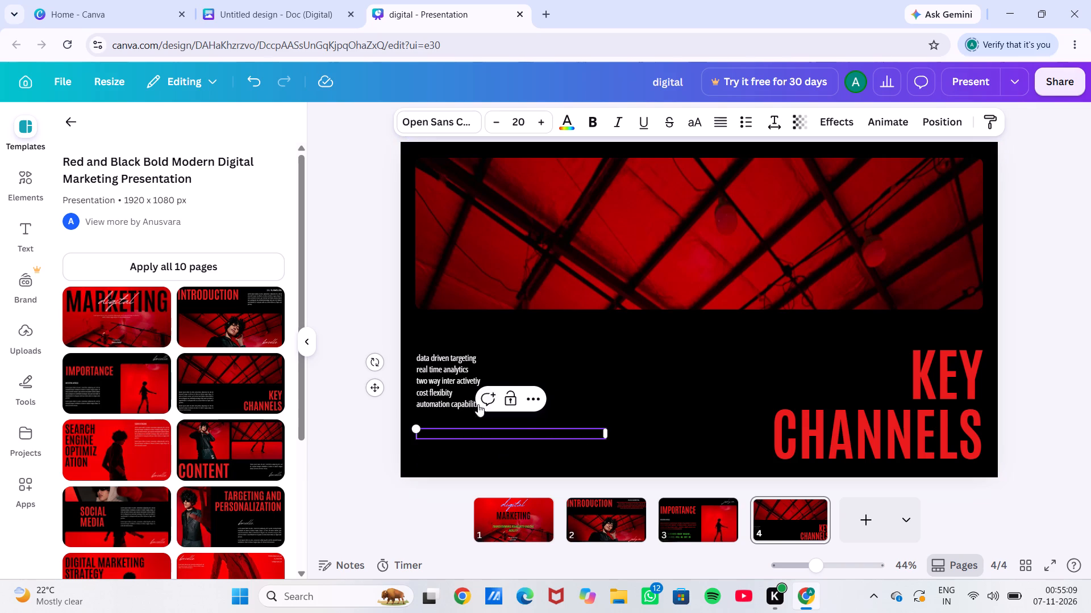
Enlarge the five-line text box on the Key Channels slide to a font size of about 42.
click(430, 363)
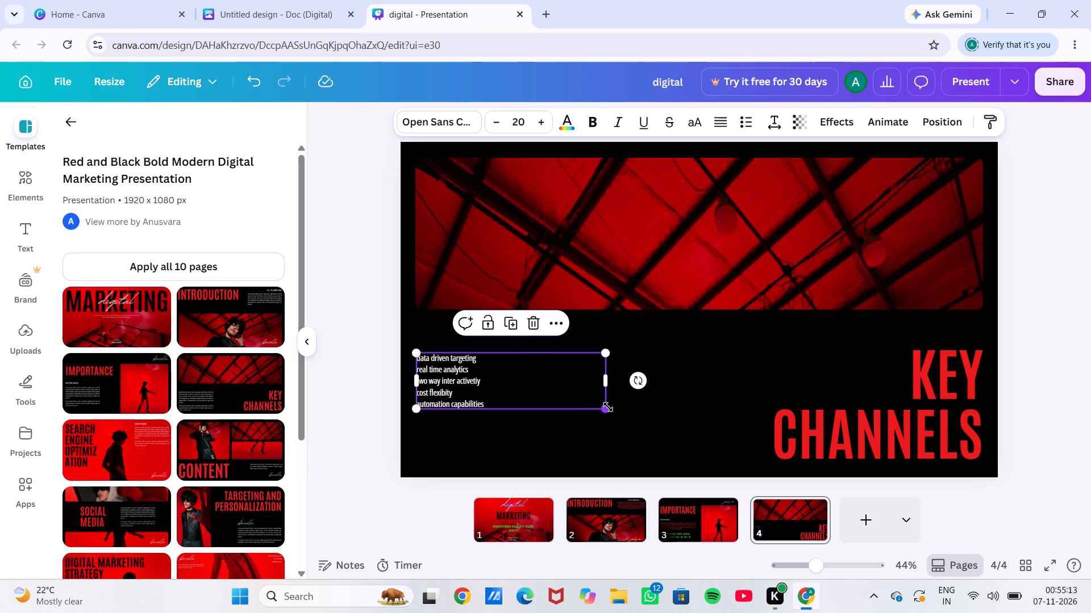
drag(608, 407, 701, 405)
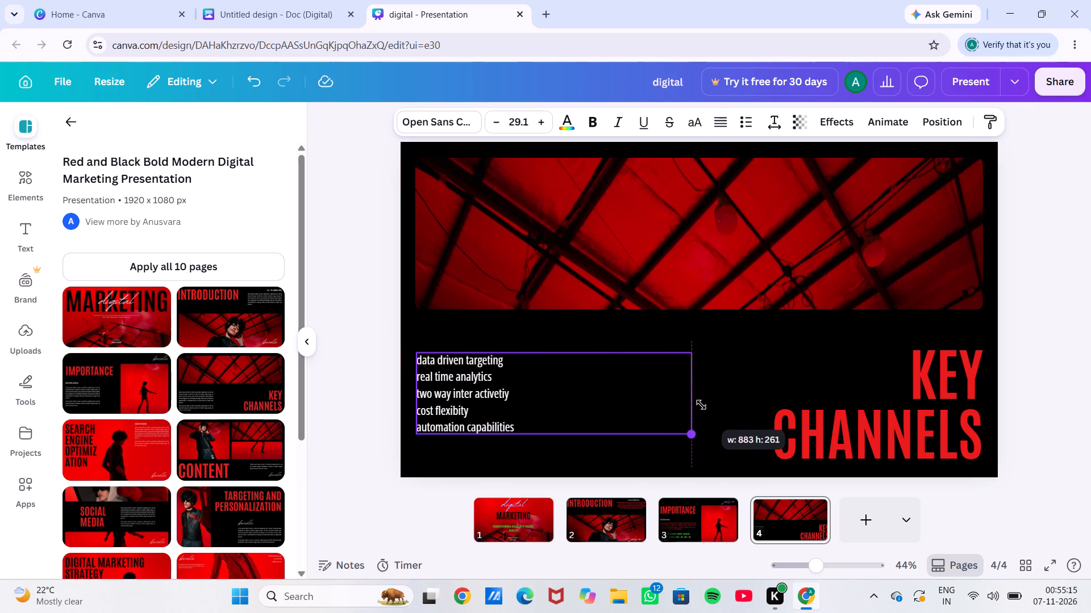
drag(701, 405, 866, 405)
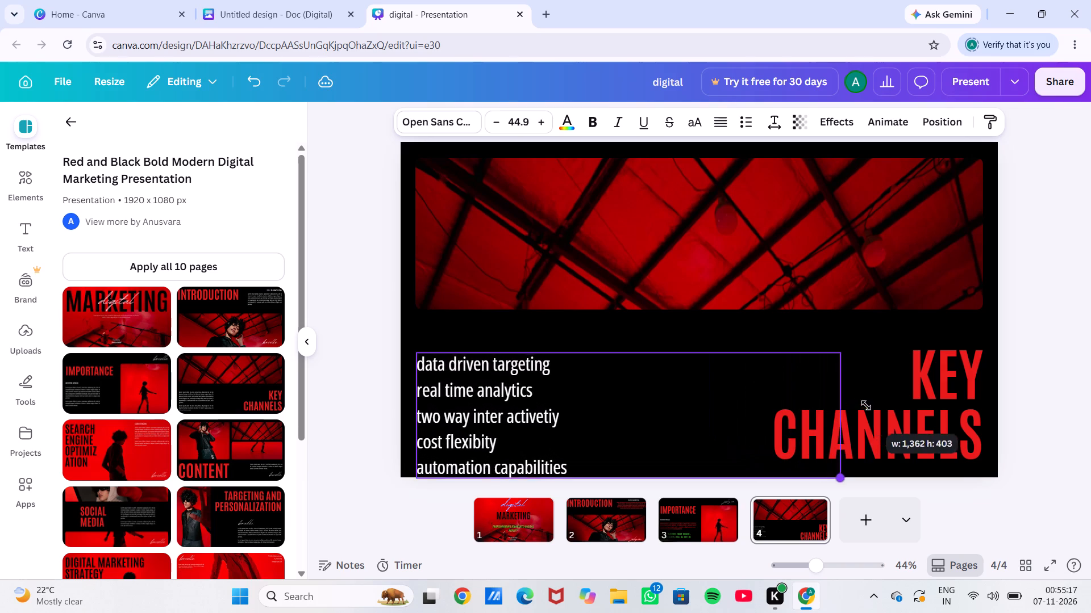
drag(866, 405, 838, 399)
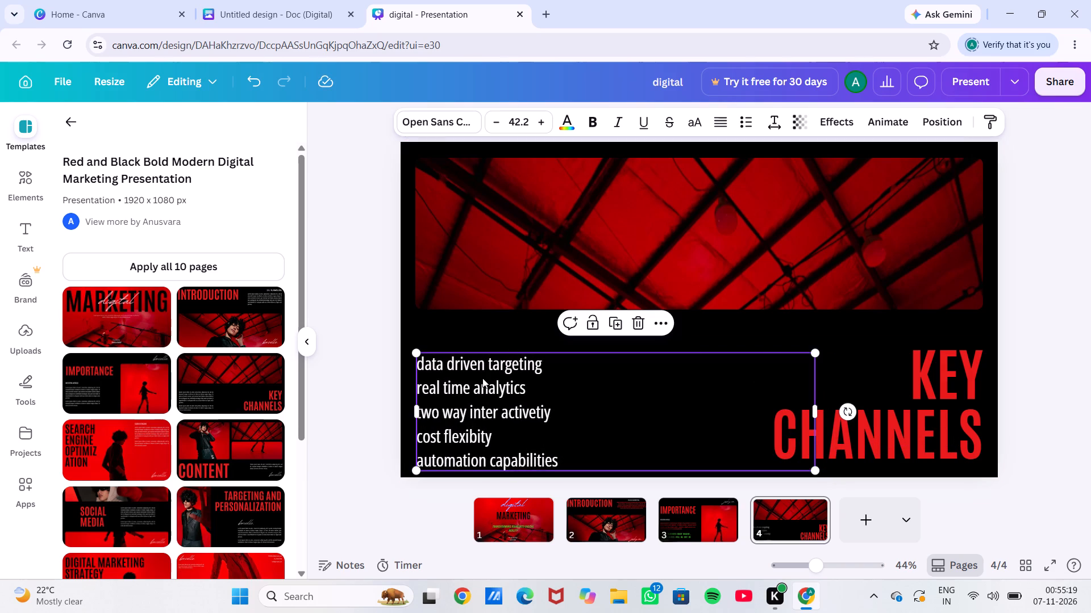
Format all five lines of the Key Channels list as bold uppercase text.
click(482, 378)
click(555, 459)
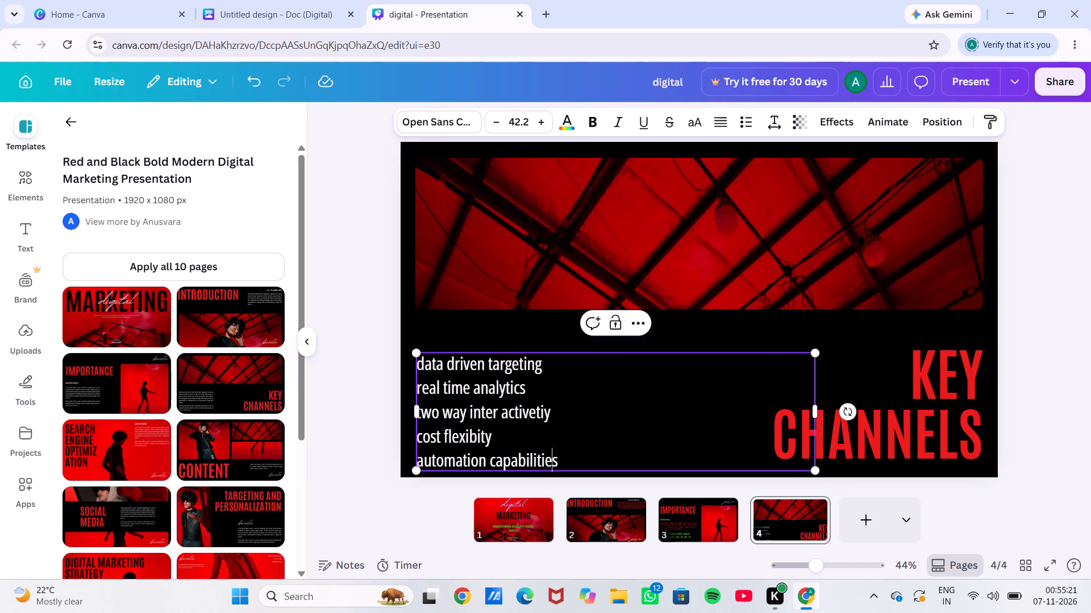
click(556, 459)
drag(556, 459, 424, 371)
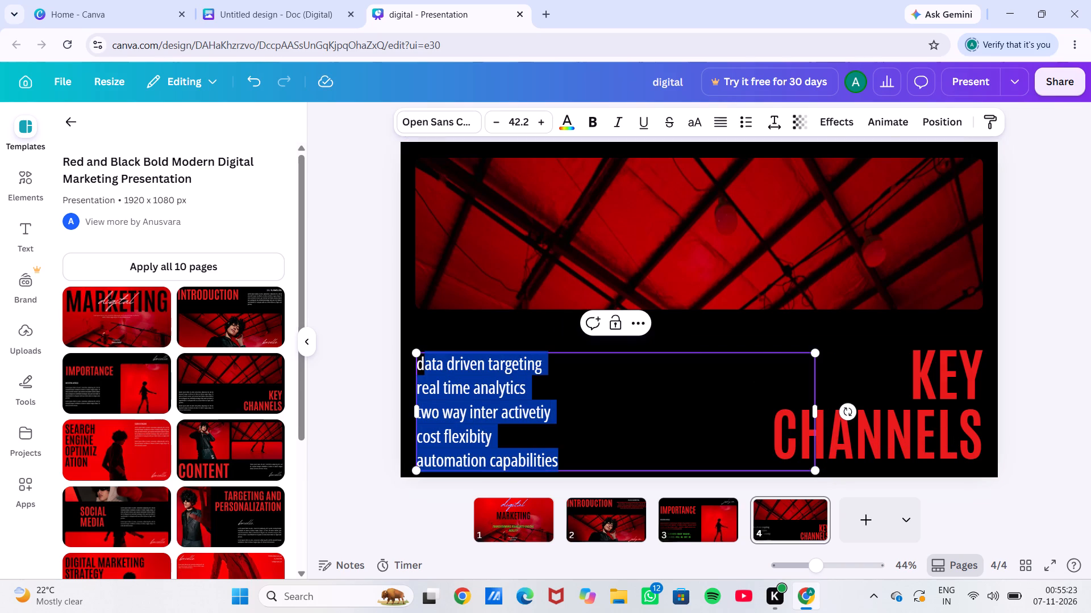
drag(424, 371, 420, 361)
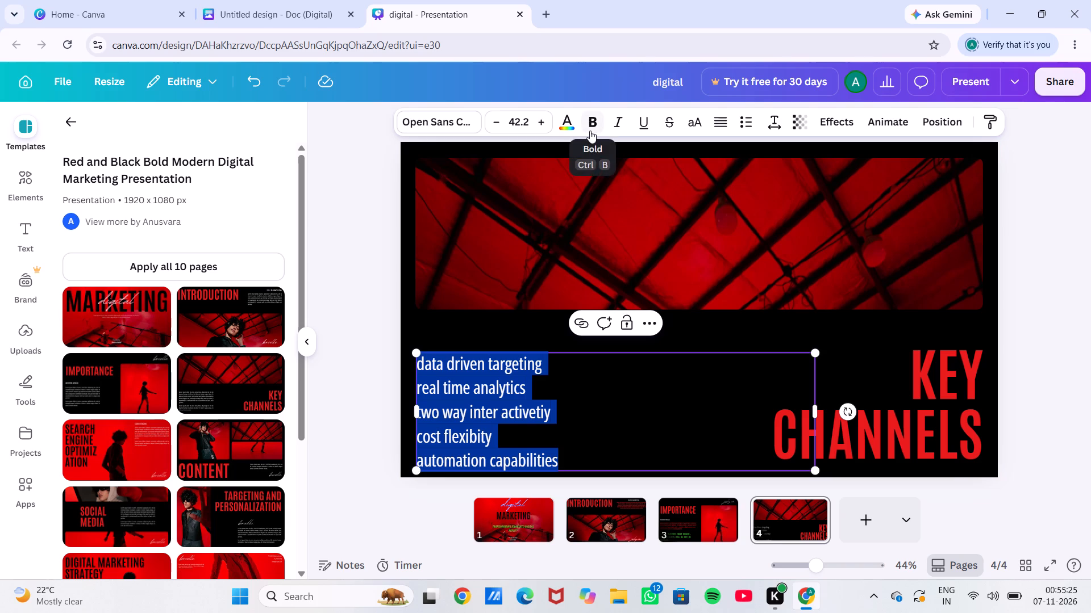
click(590, 131)
click(694, 123)
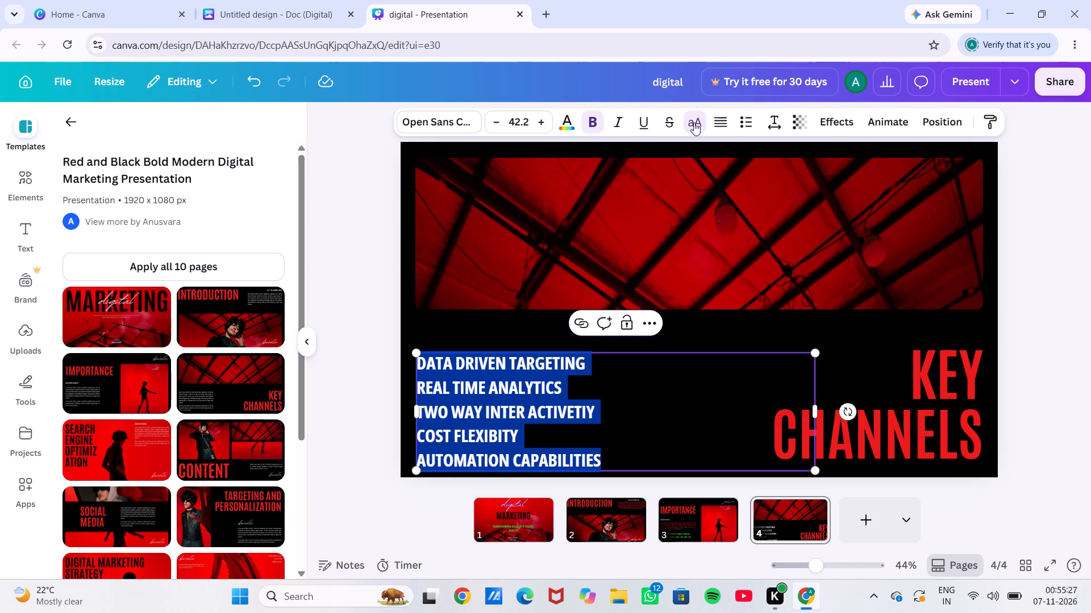
Recolour the five-line Key Channels list with the crimson red already used in this design.
click(572, 124)
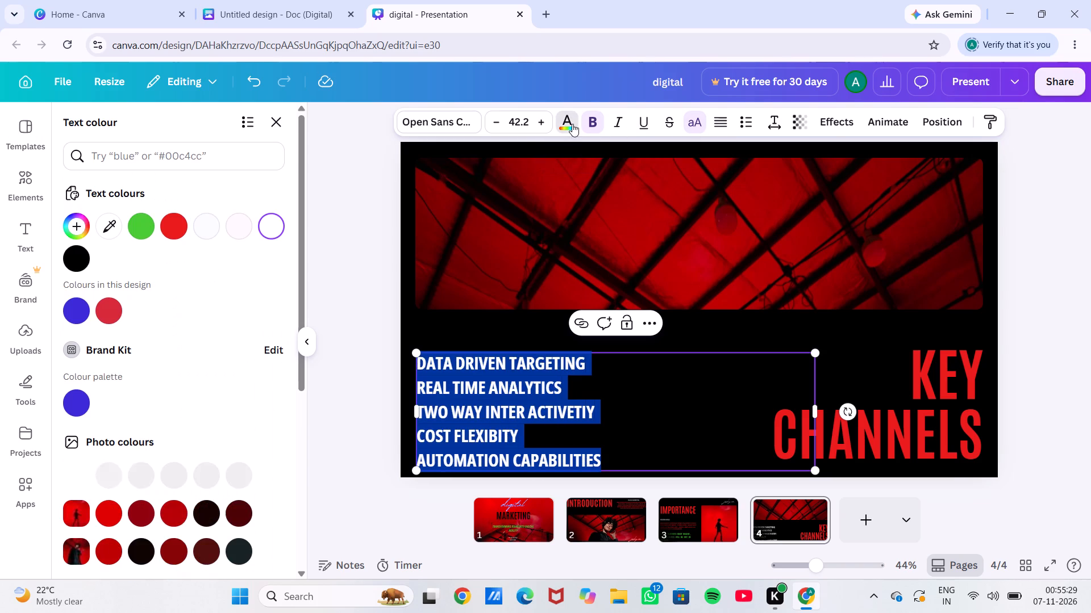
click(109, 309)
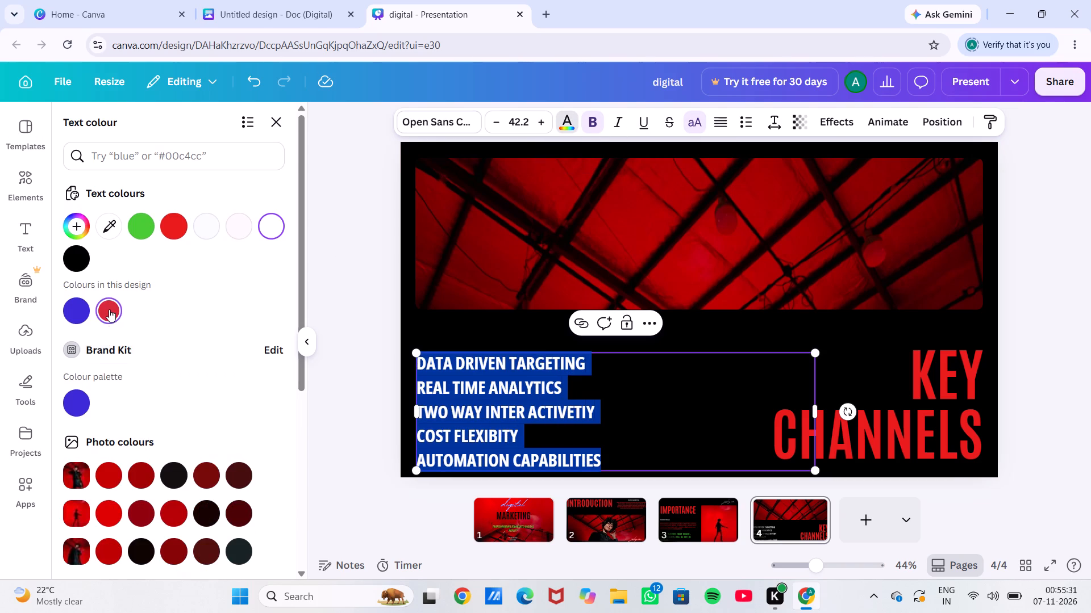
click(480, 263)
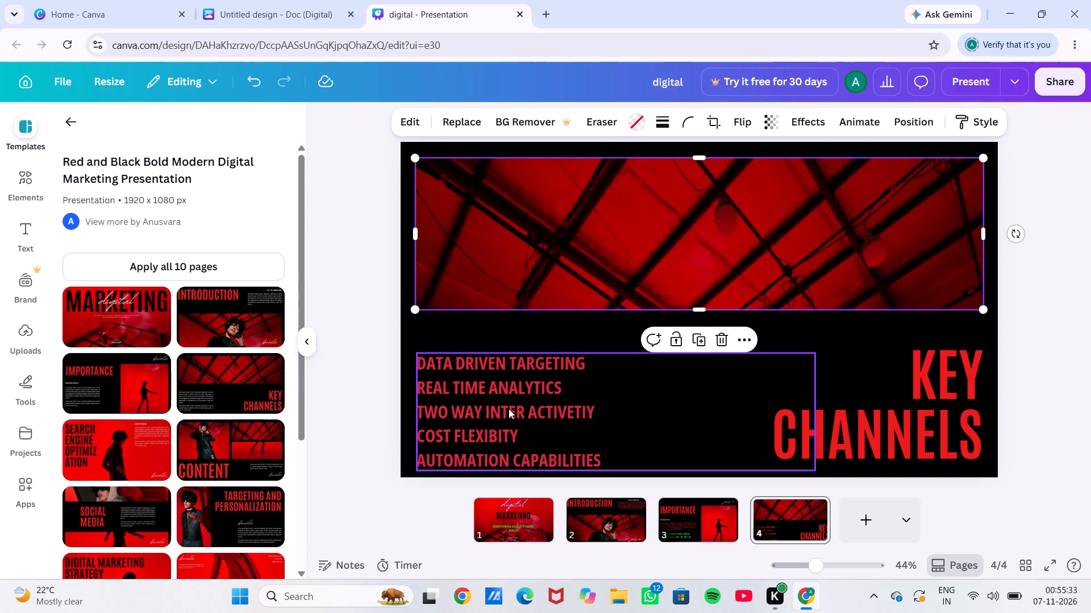
Swap the two text blocks below the photo, placing the KEY CHANNELS heading on the slide's left and the five-line list on its right.
click(885, 411)
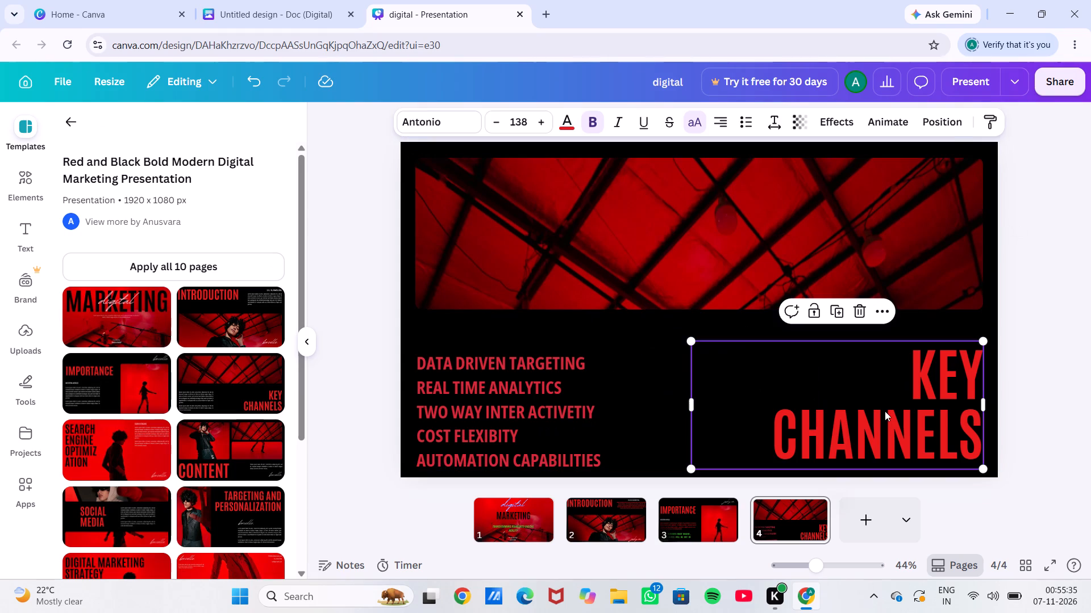
drag(885, 411, 686, 252)
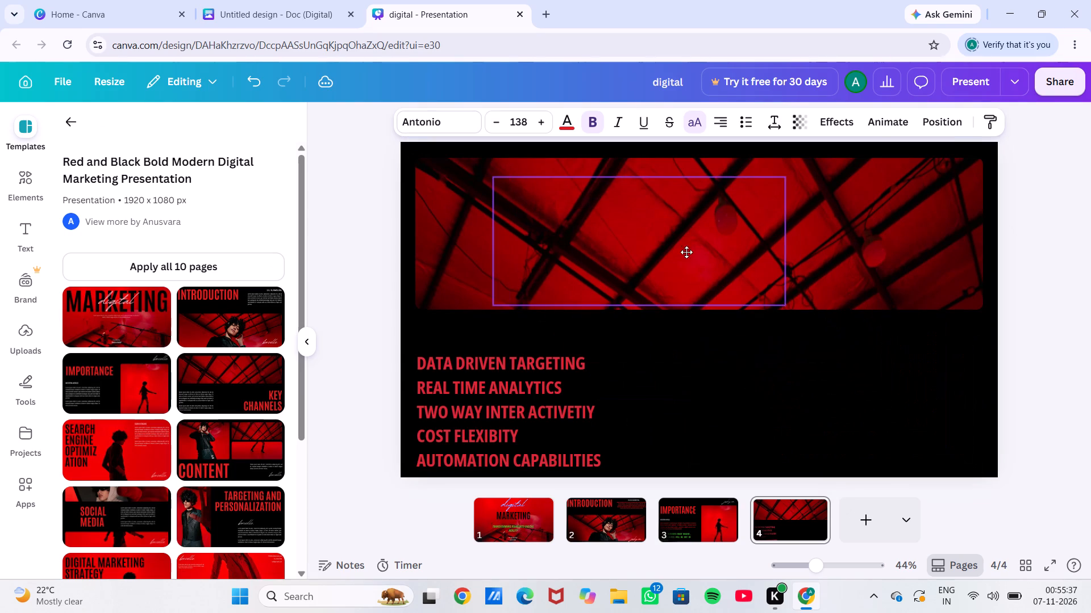
drag(686, 252, 654, 341)
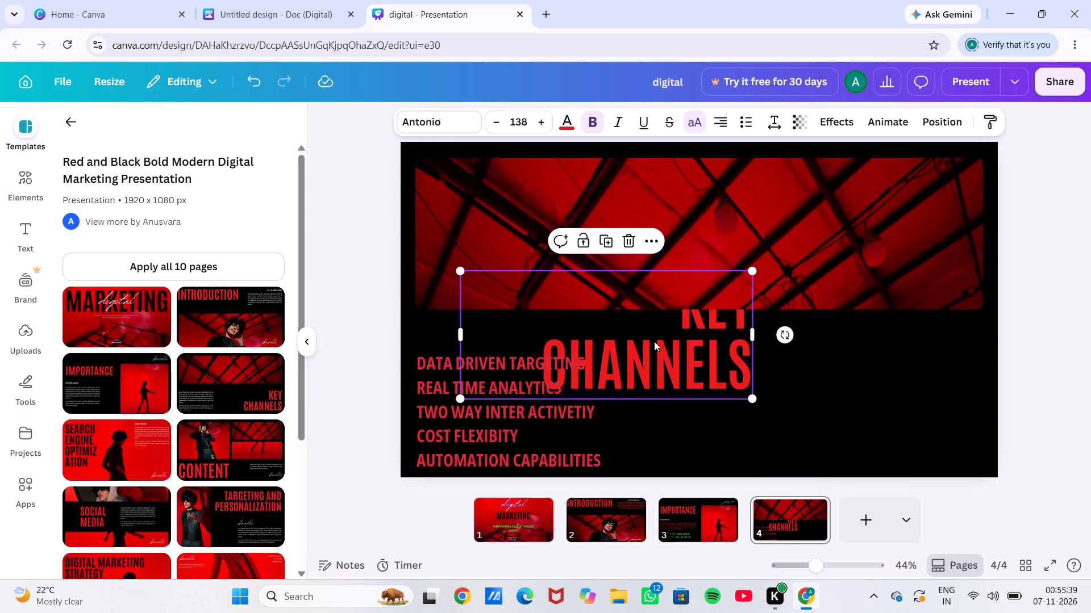
click(543, 435)
drag(543, 435, 852, 429)
drag(675, 381, 580, 431)
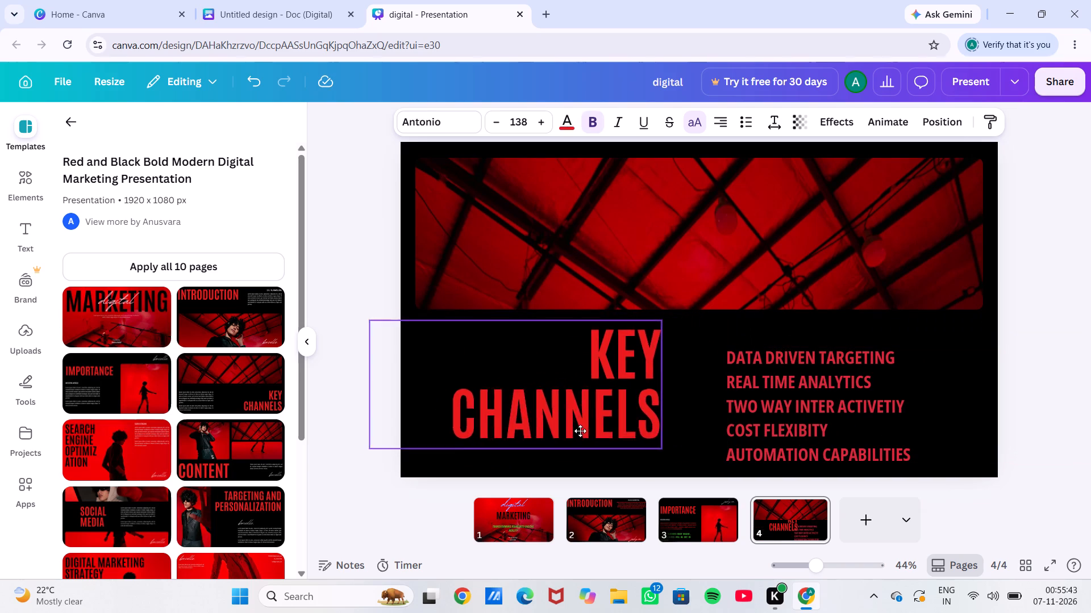
drag(580, 431, 564, 433)
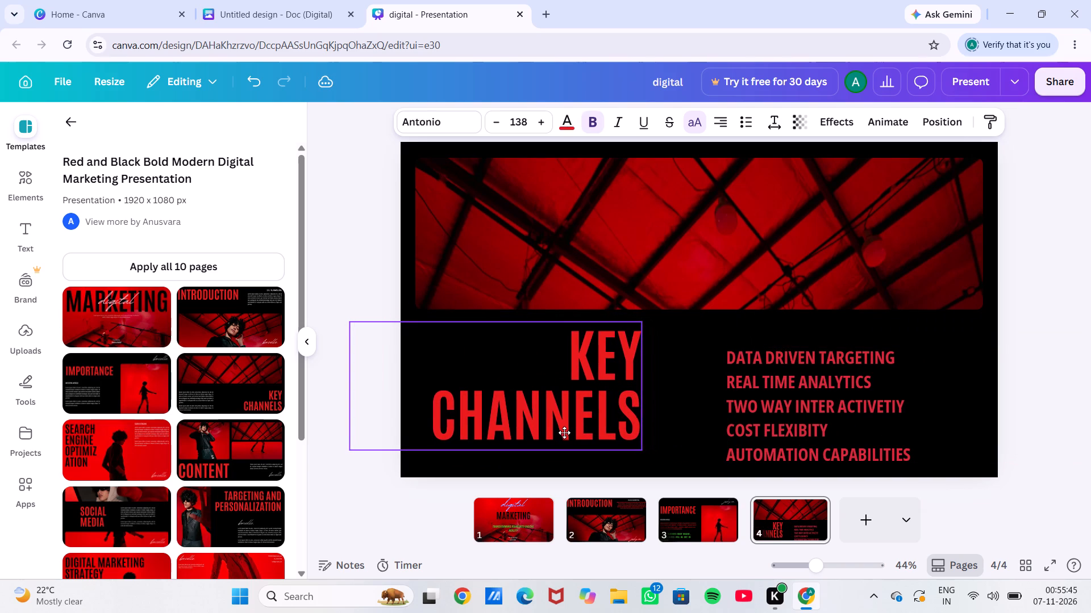
drag(564, 433, 557, 444)
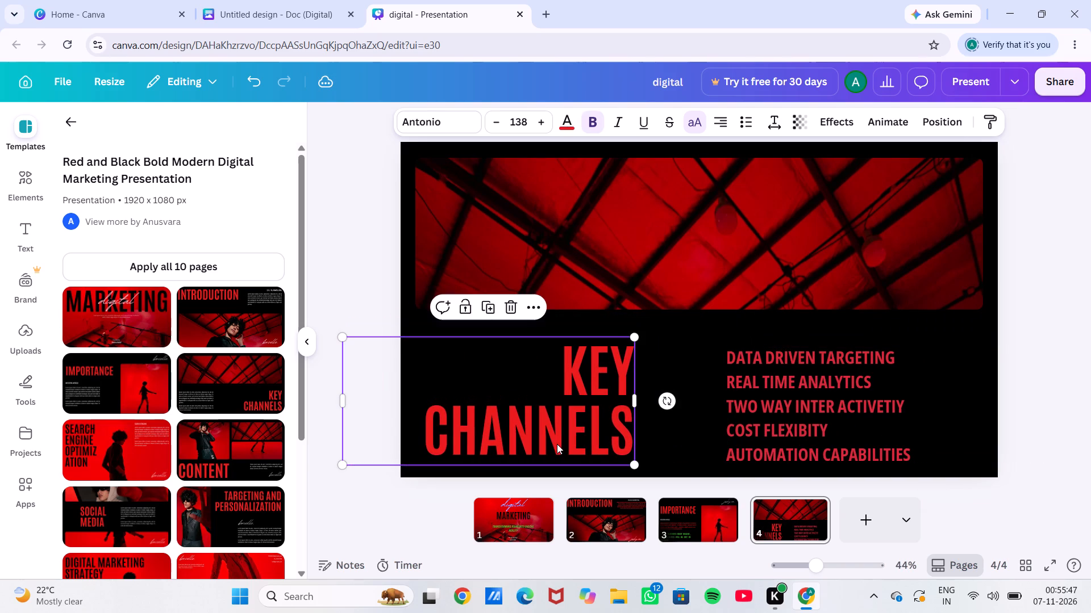
click(697, 367)
click(608, 361)
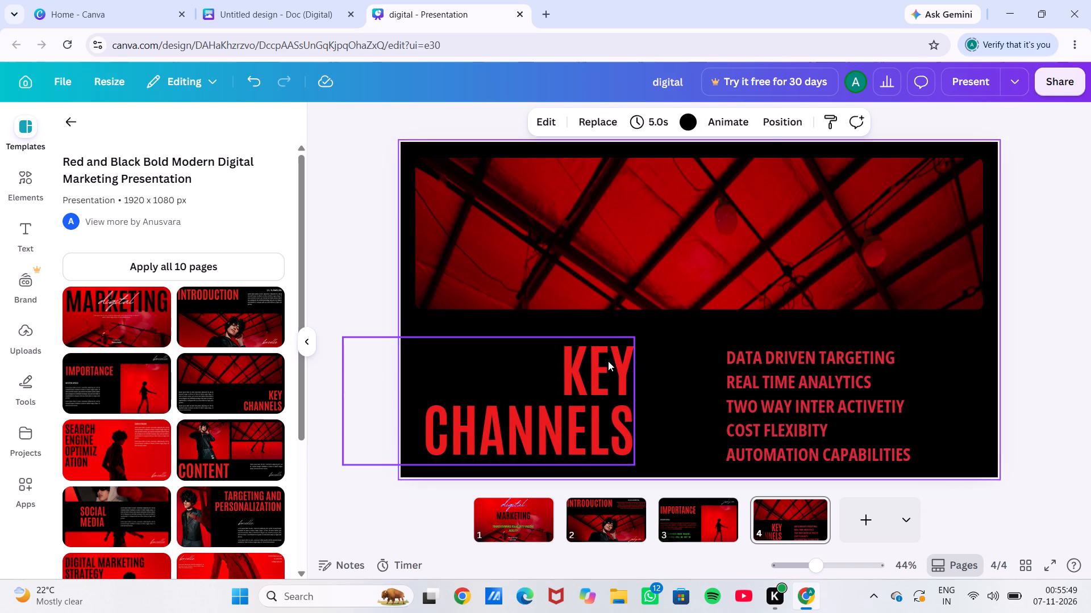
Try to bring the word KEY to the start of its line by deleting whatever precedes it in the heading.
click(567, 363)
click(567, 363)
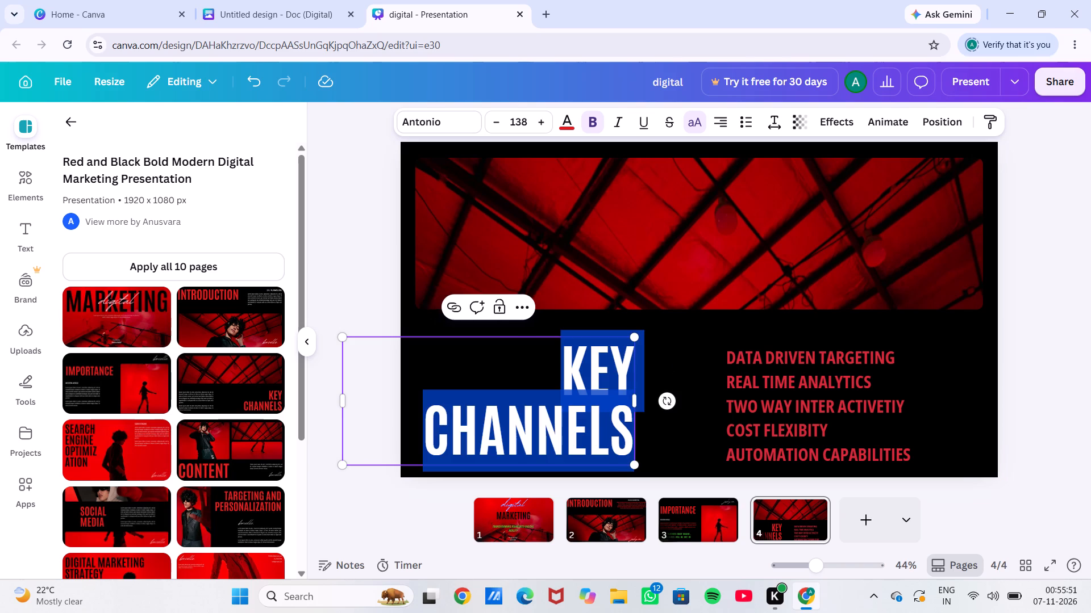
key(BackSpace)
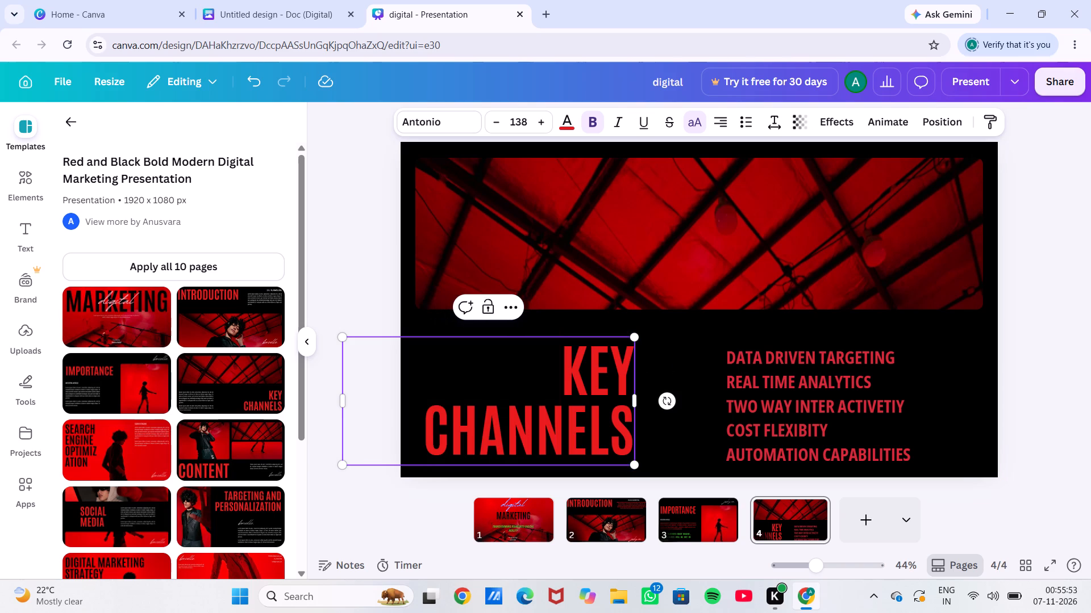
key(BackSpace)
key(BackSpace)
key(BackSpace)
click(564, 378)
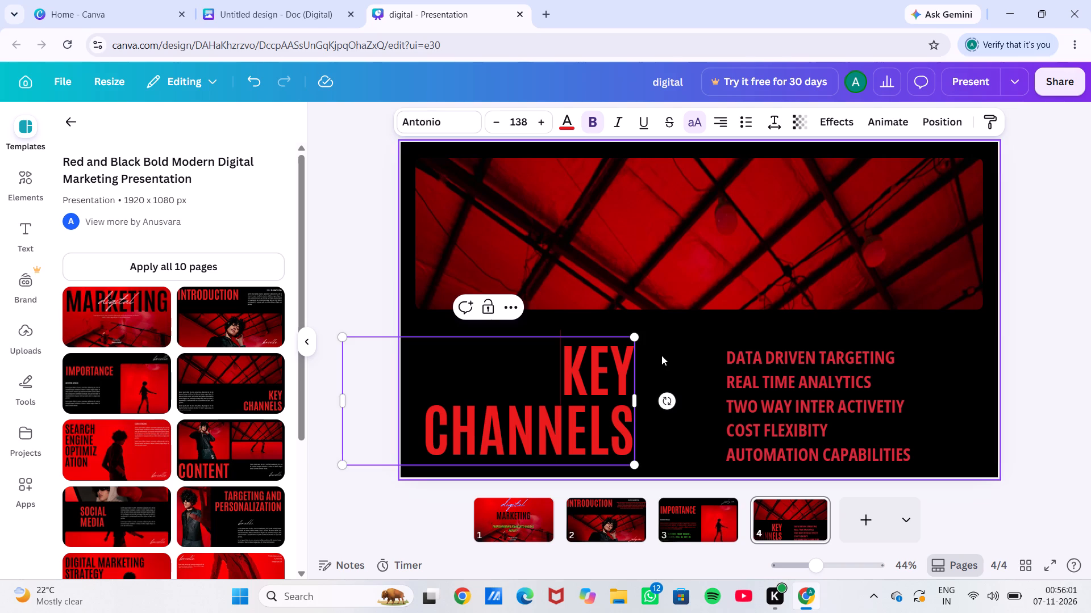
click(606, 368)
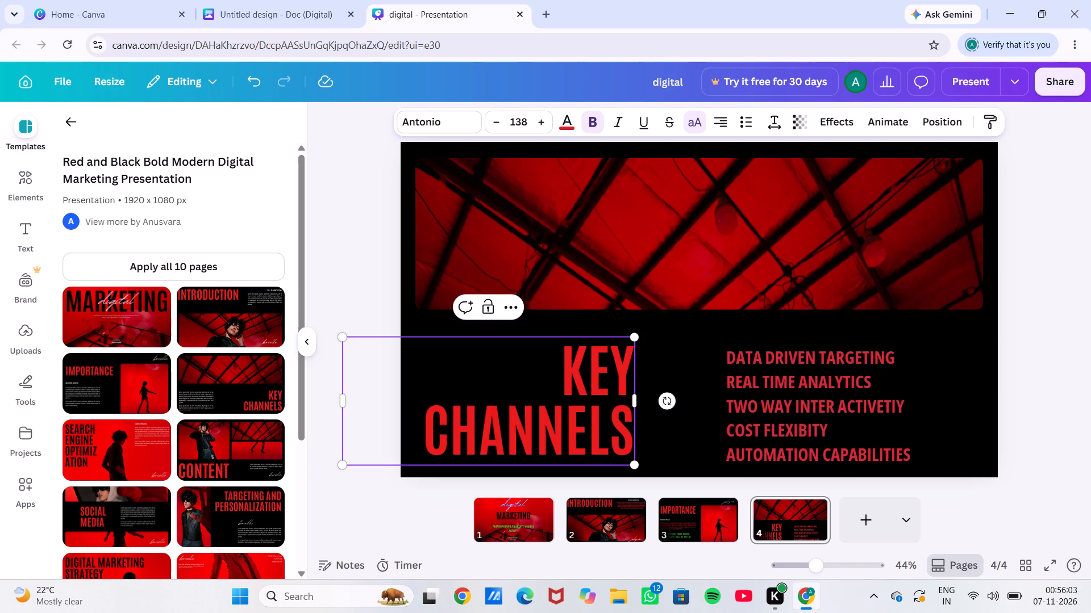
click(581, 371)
Narrow the KEY CHANNELS heading's text box from its left side so it fits snugly around the word CHANNELS.
drag(344, 401, 377, 398)
drag(340, 399, 419, 396)
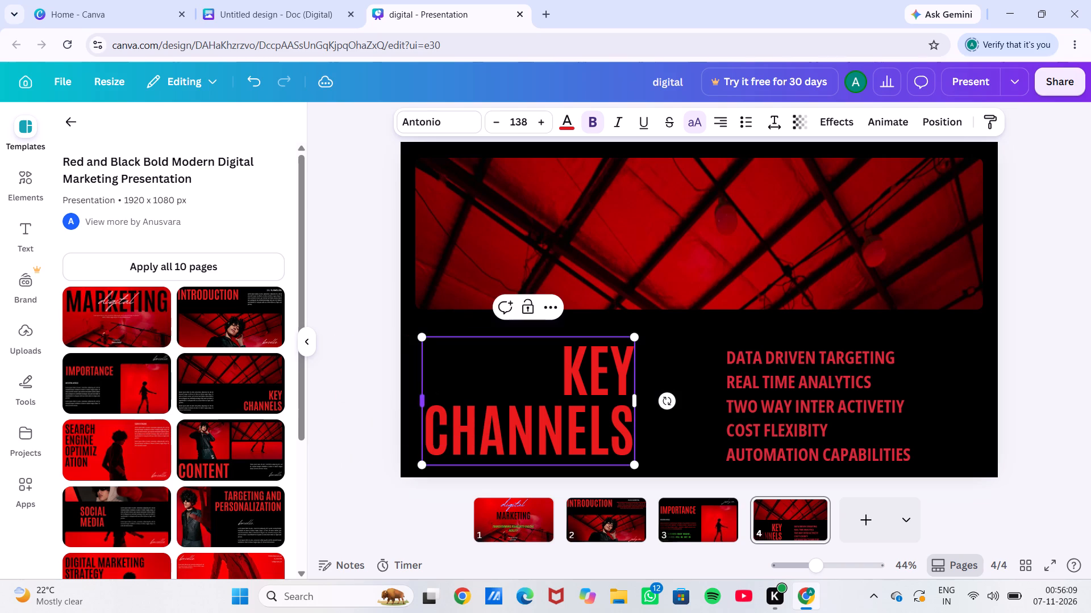
Set the whole KEY CHANNELS heading to justified alignment so both words start at the same left edge.
click(504, 381)
drag(581, 380, 563, 379)
click(563, 379)
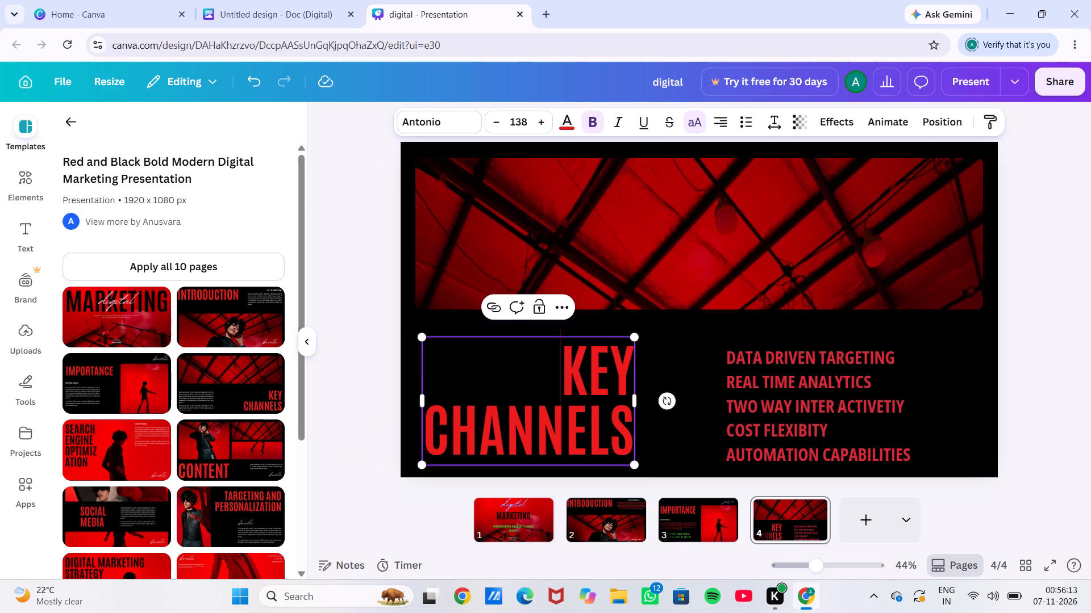
drag(563, 379, 631, 456)
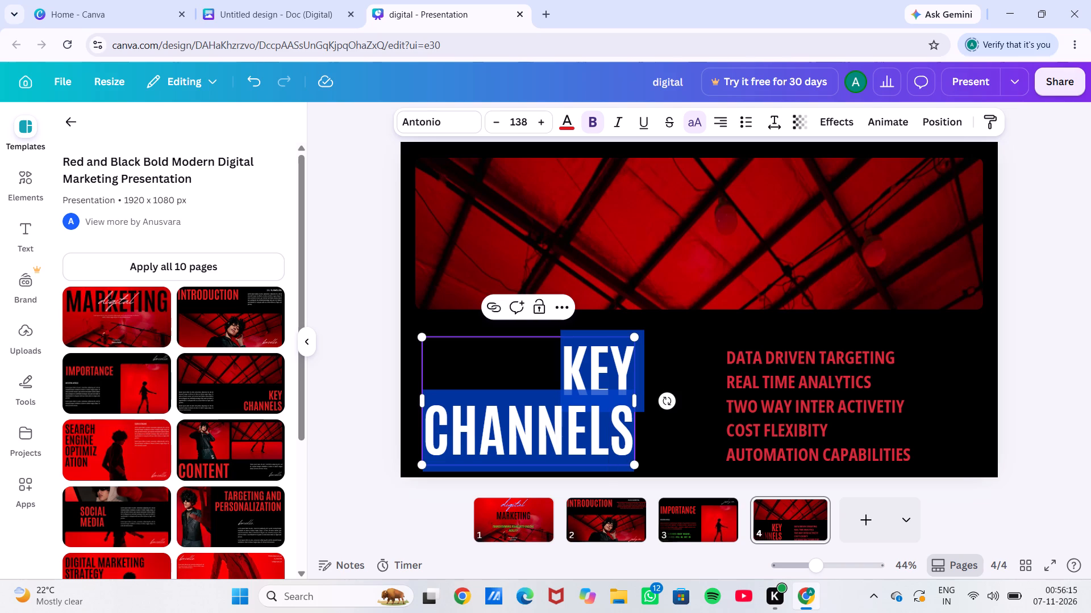
click(726, 132)
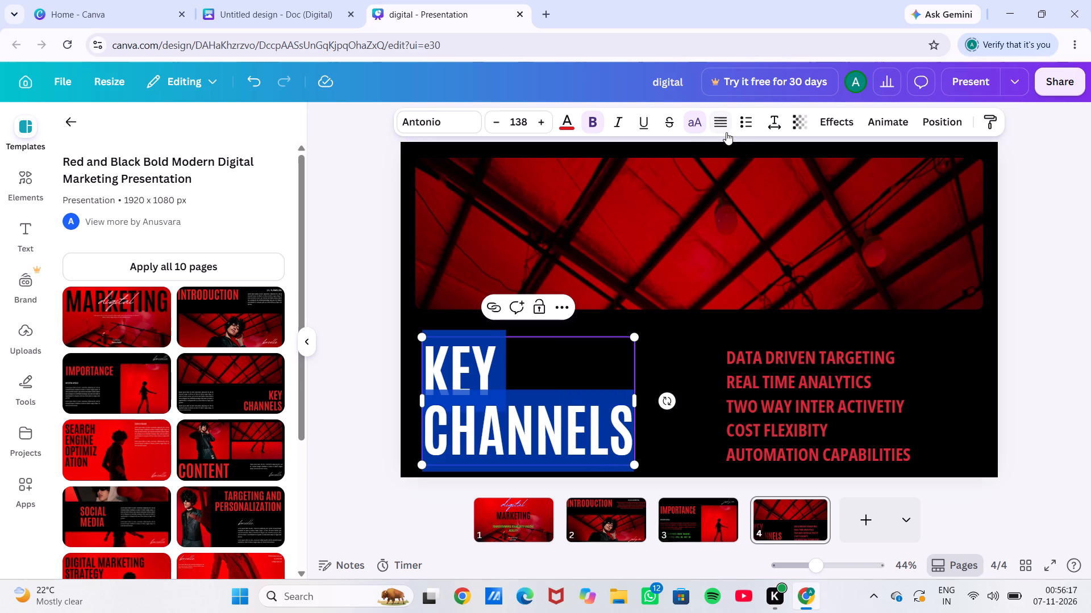
click(660, 377)
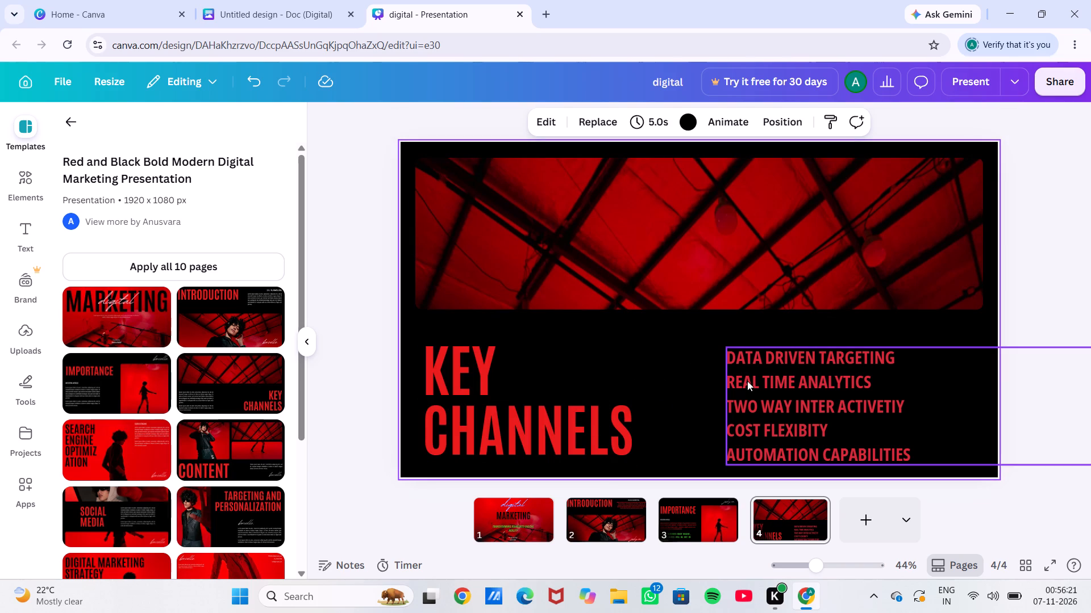
Move the five-line list on the Key Channels slide slightly up and closer to the heading.
click(727, 403)
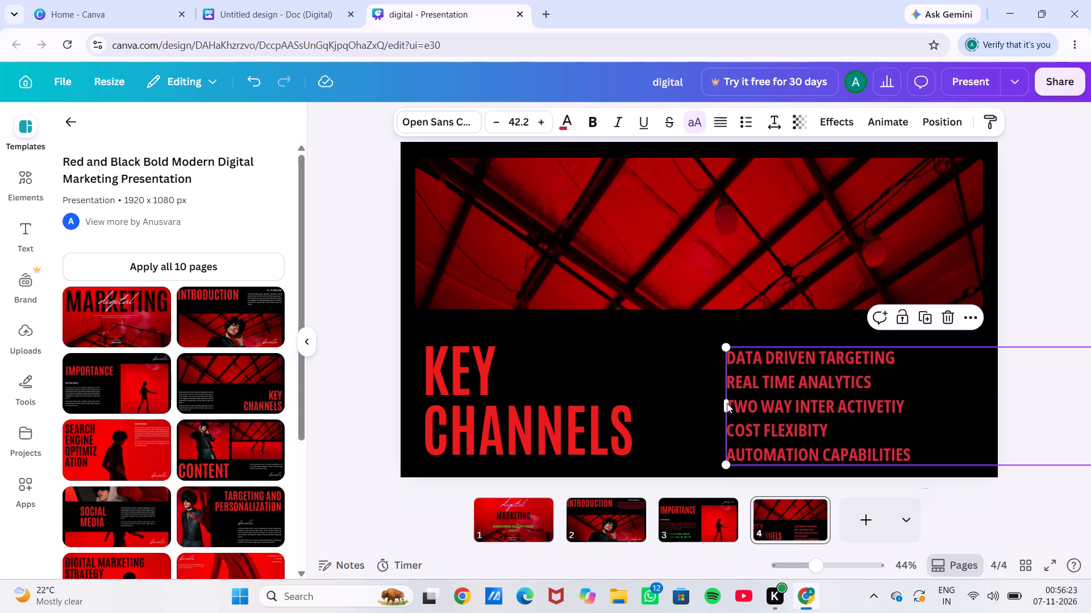
drag(727, 403, 741, 396)
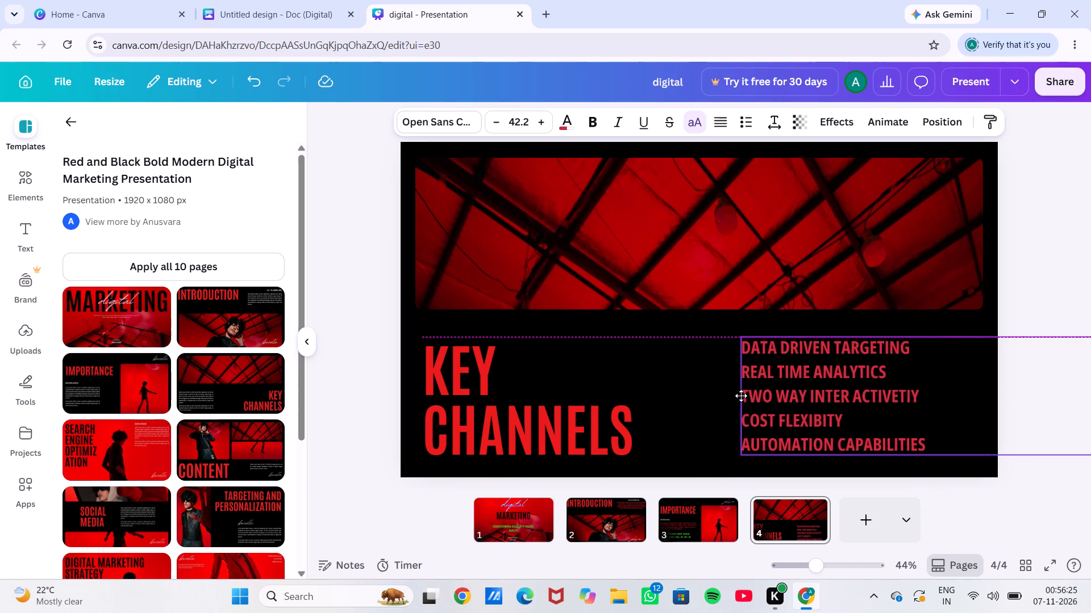
drag(741, 396, 699, 400)
Format all five lines of the Key Channels list, from DATA DRIVEN TARGETING to AUTOMATION CAPABILITIES, as a bulleted list.
click(738, 382)
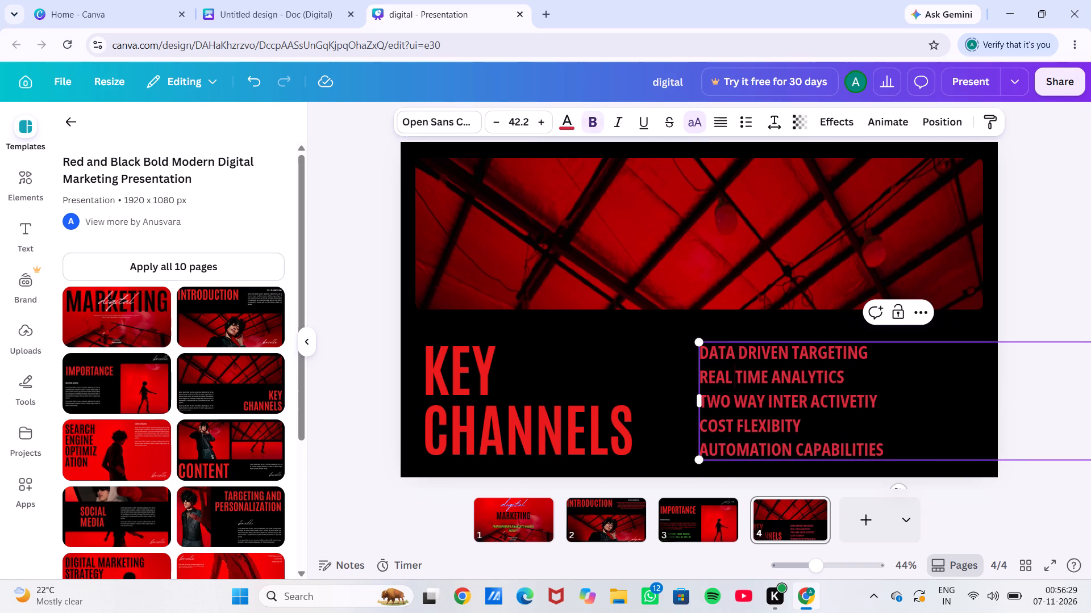
drag(888, 439, 724, 345)
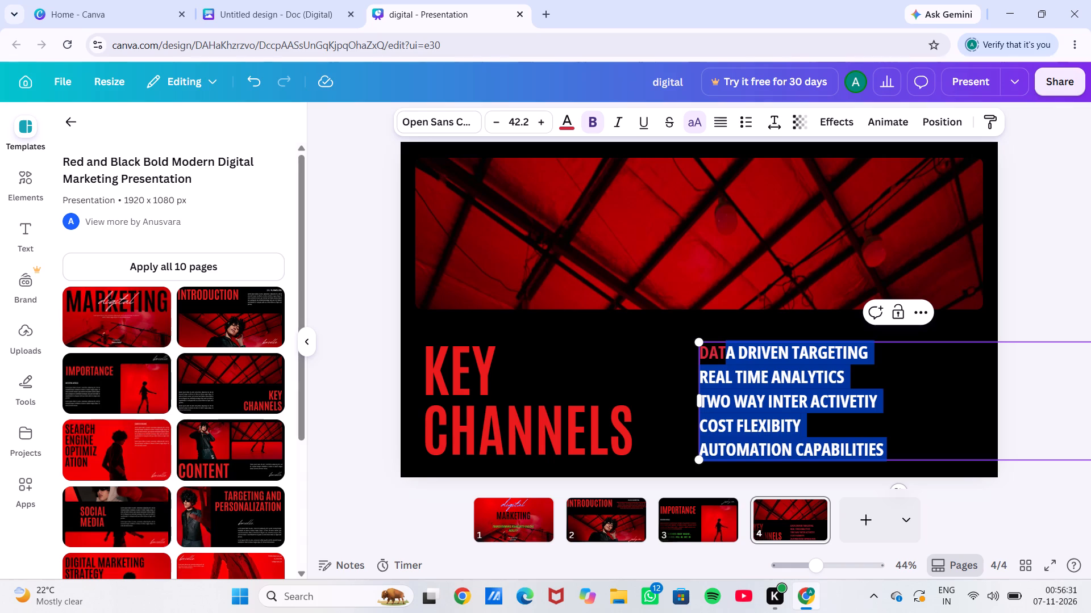
drag(724, 345, 701, 347)
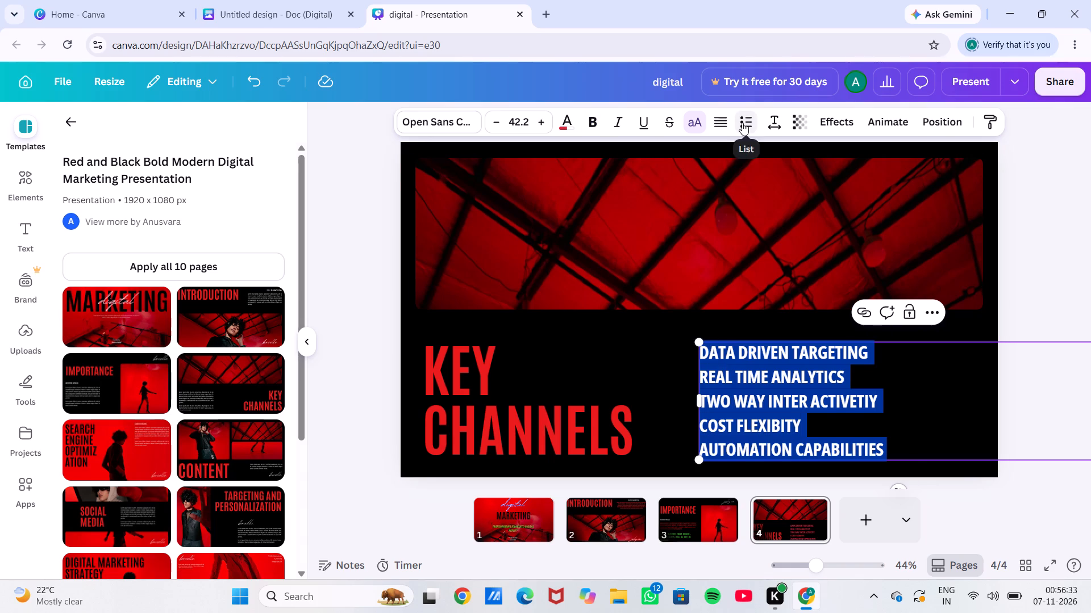
click(742, 123)
click(655, 380)
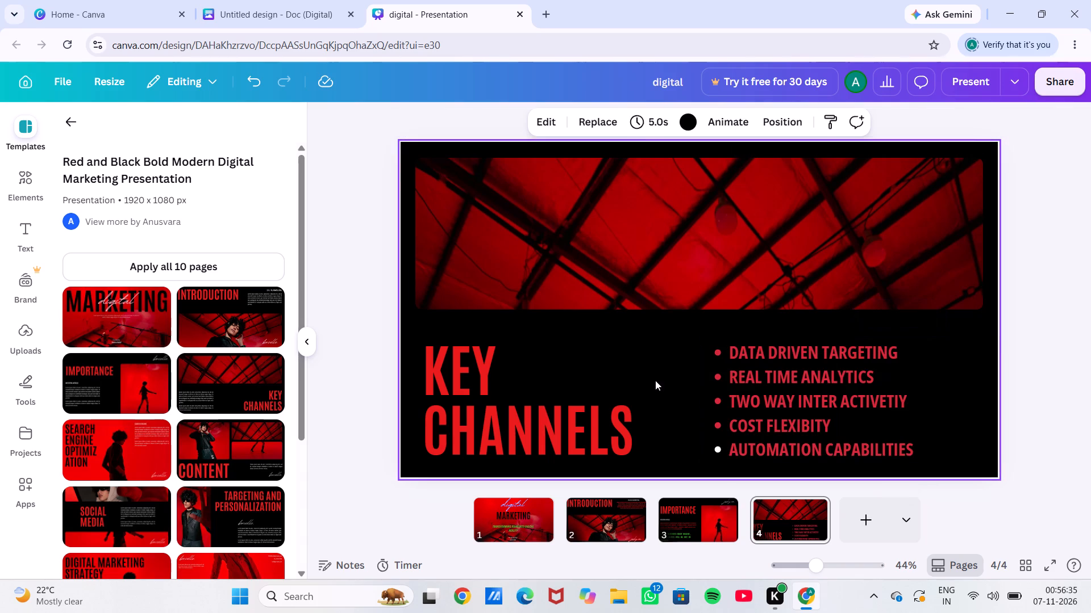
Shift the bulleted Key Channels list a little further left, keeping its height level with the heading.
click(915, 445)
drag(915, 445, 893, 447)
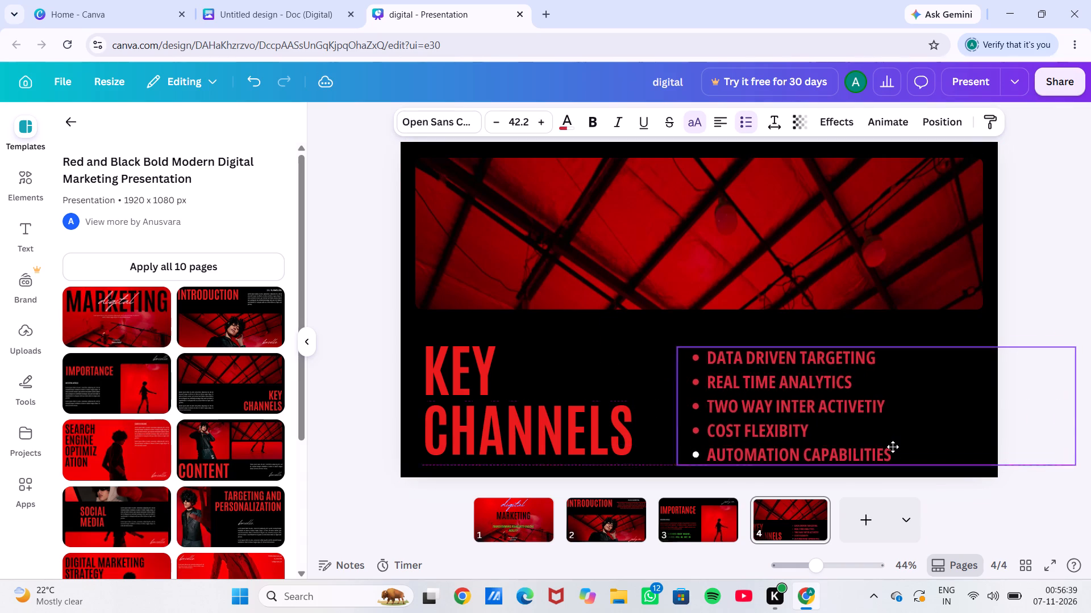
drag(893, 447, 892, 446)
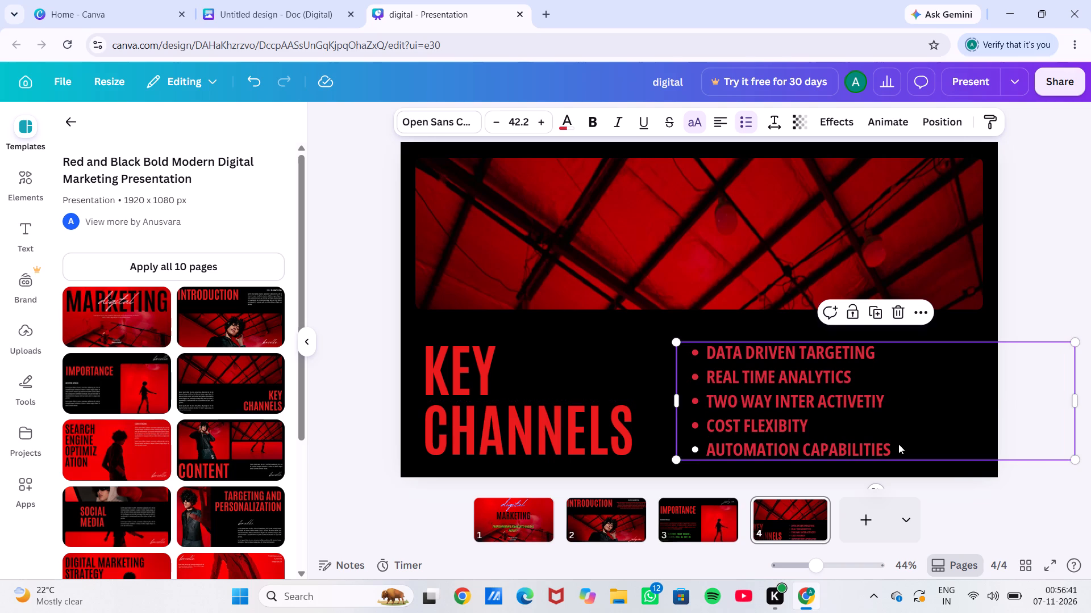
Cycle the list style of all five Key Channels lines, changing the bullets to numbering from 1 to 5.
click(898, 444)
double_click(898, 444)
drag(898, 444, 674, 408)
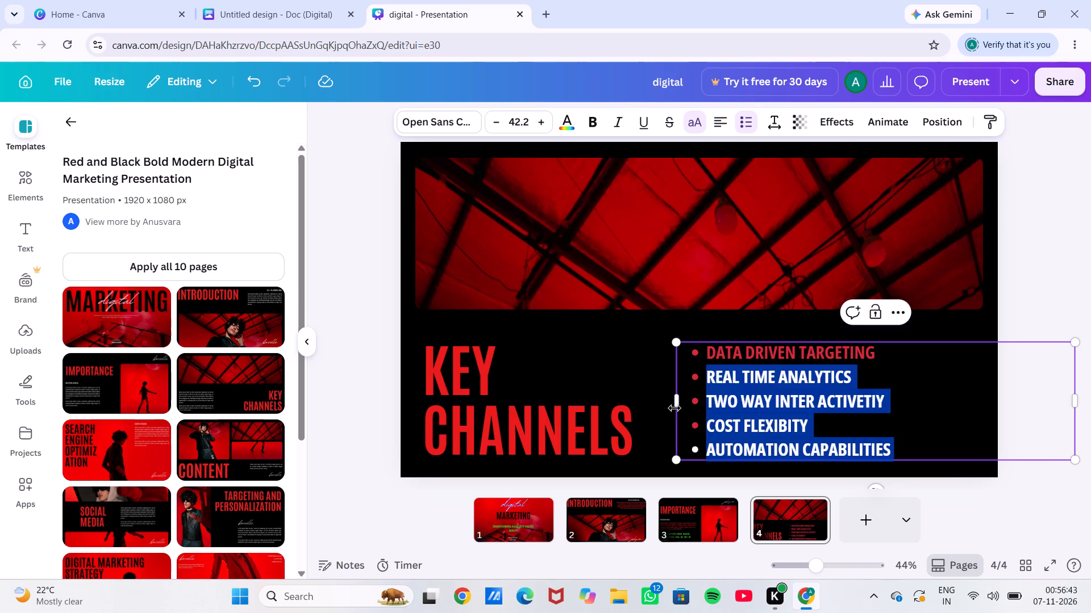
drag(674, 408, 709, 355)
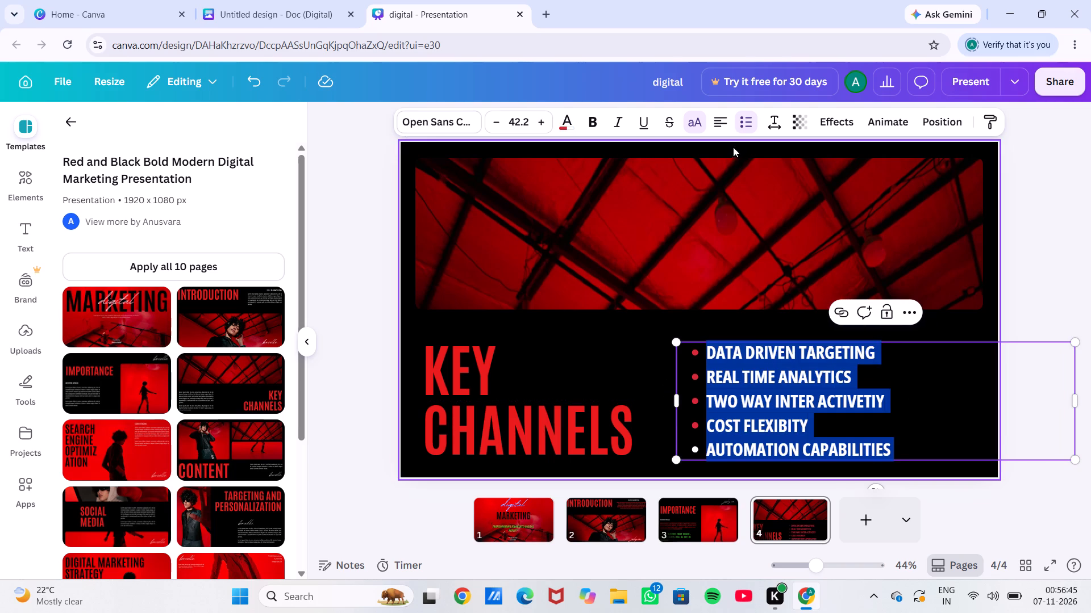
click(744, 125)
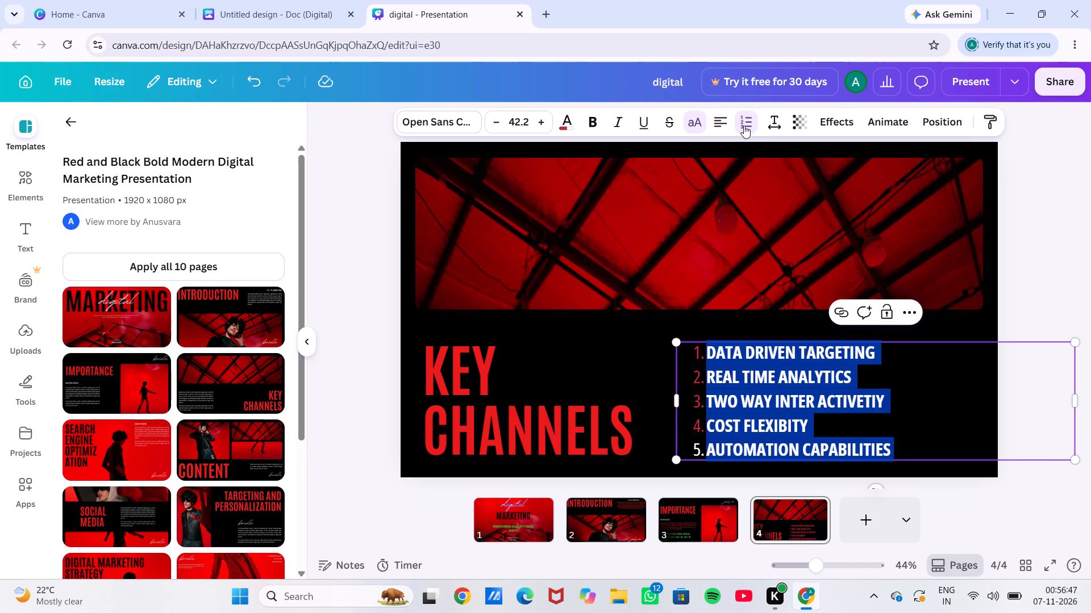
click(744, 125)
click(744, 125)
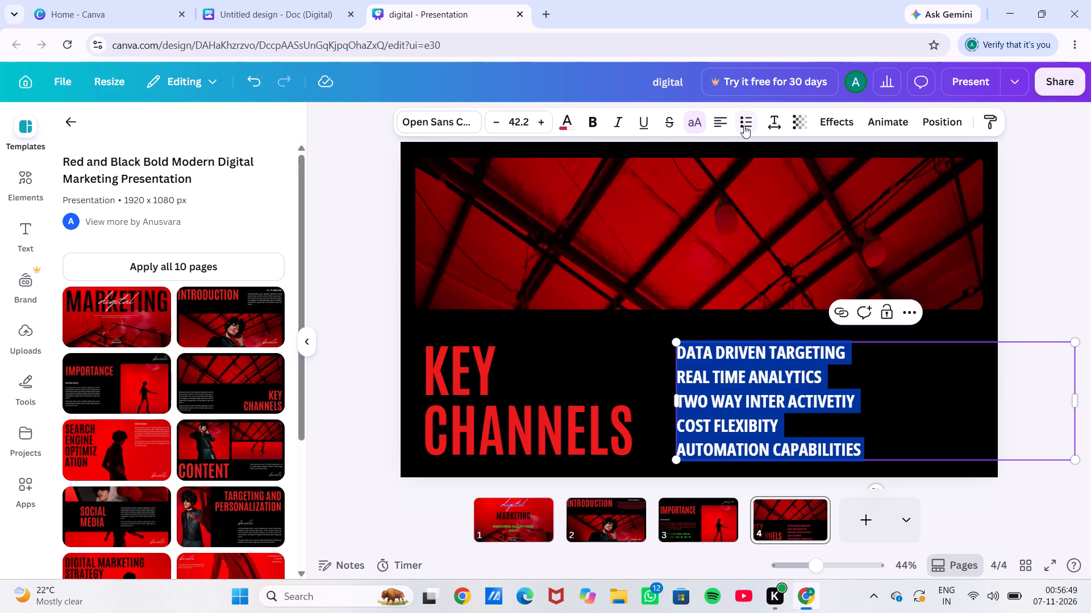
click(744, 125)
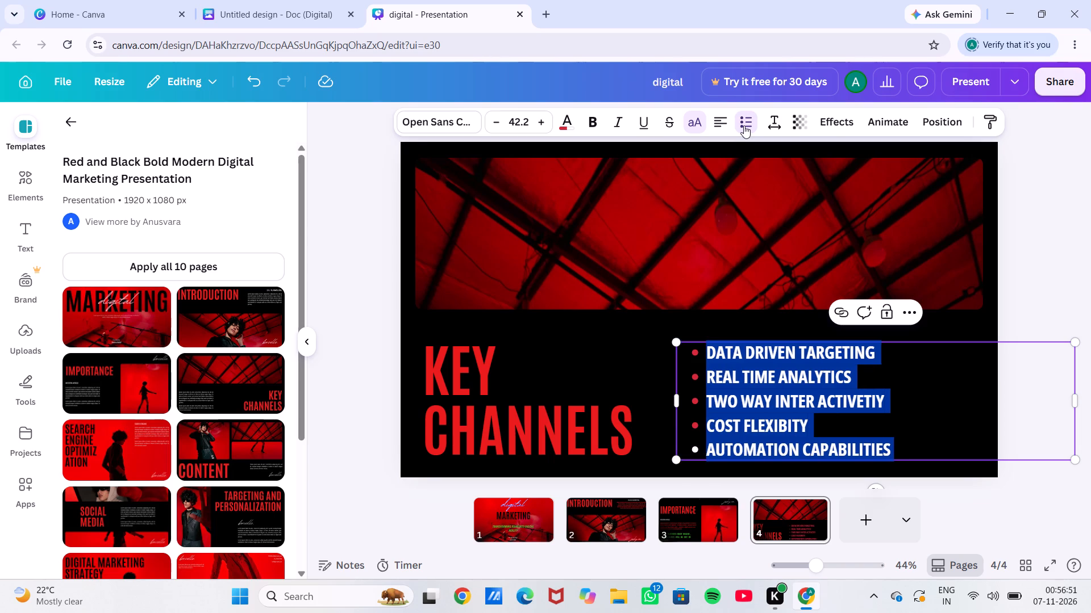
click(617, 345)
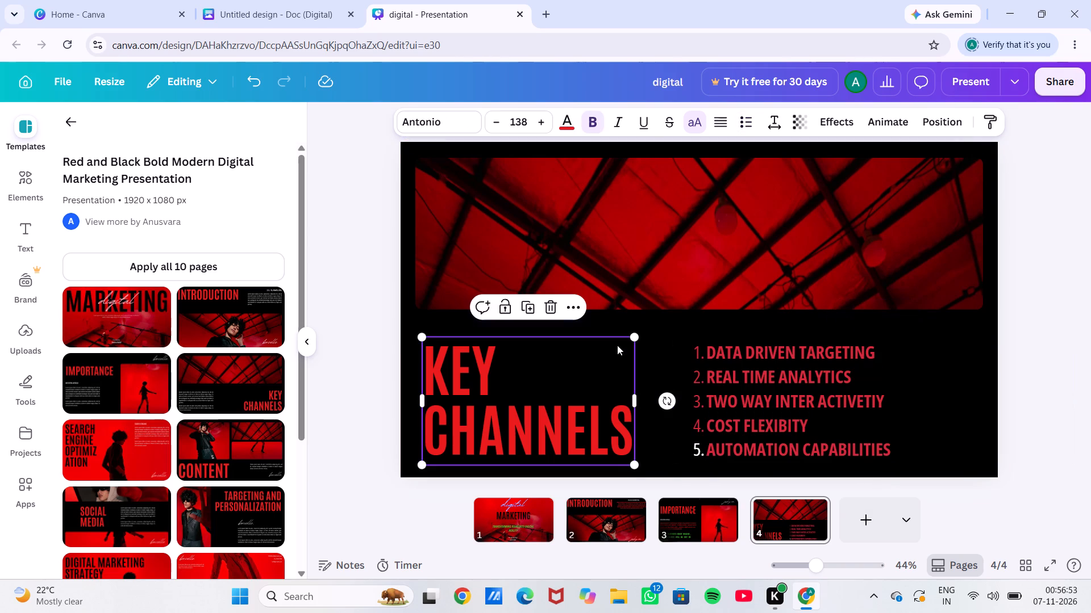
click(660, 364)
Nudge the Key Channels list up so the top of its text box lines up with the heading's box.
click(682, 347)
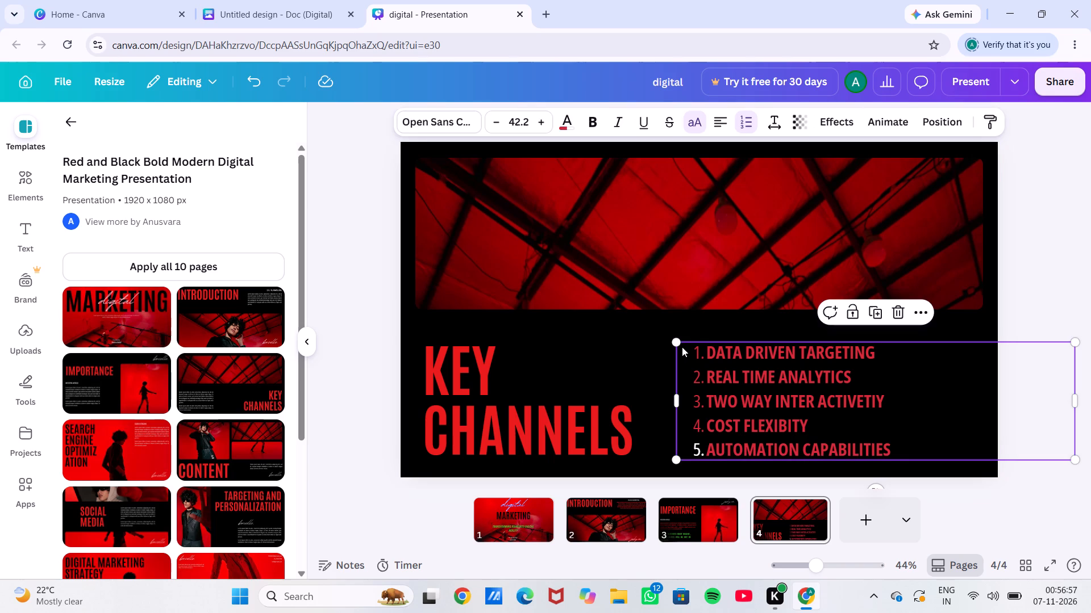
click(682, 347)
click(679, 343)
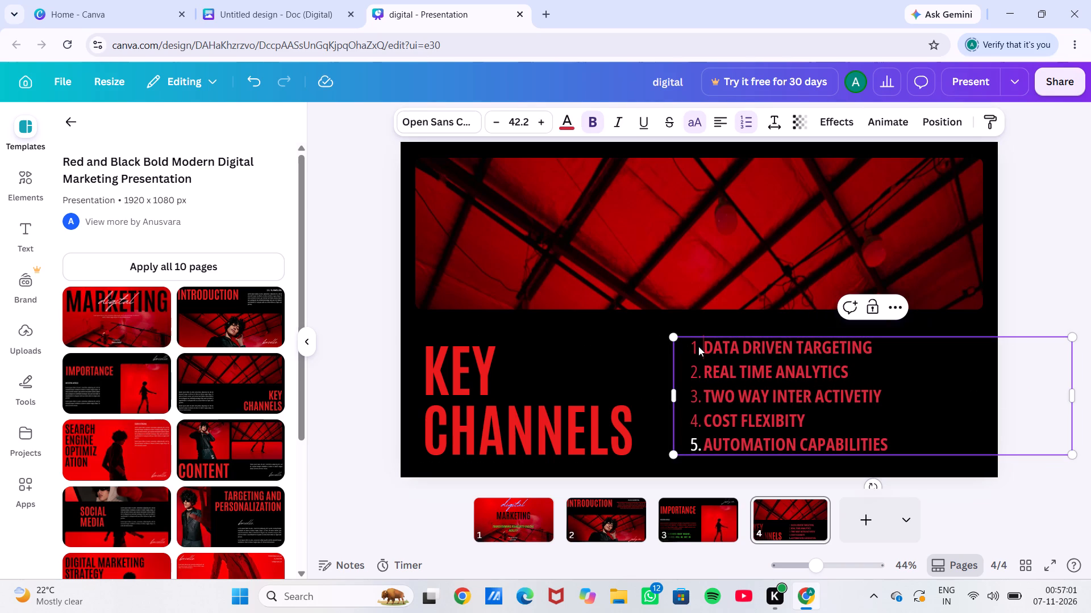
Change all five numbered lines of the Key Channels list to bullet points.
click(696, 346)
click(692, 346)
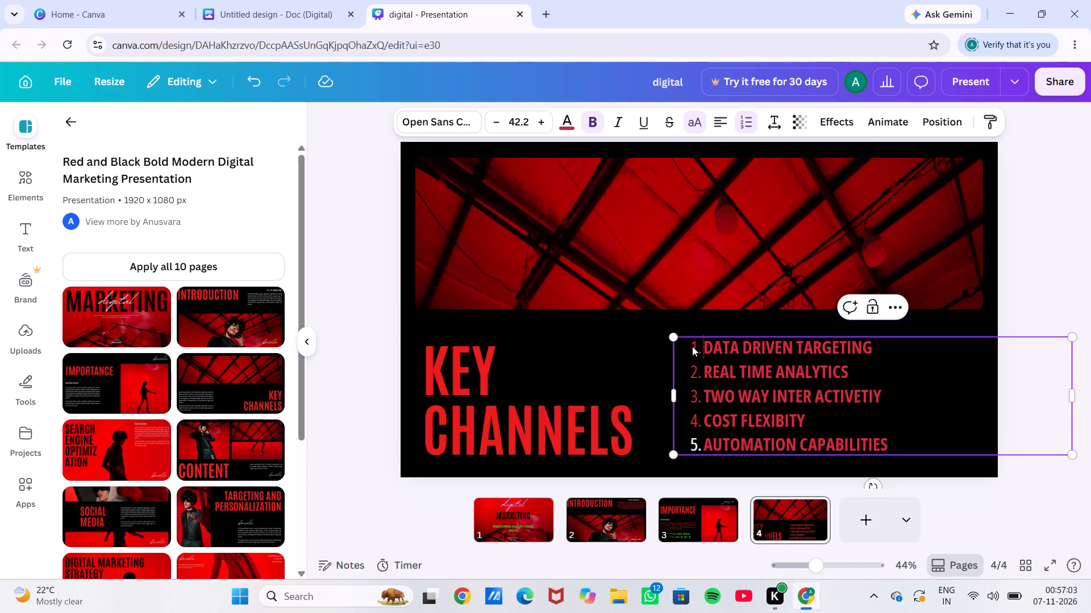
double_click(692, 346)
drag(700, 346, 792, 427)
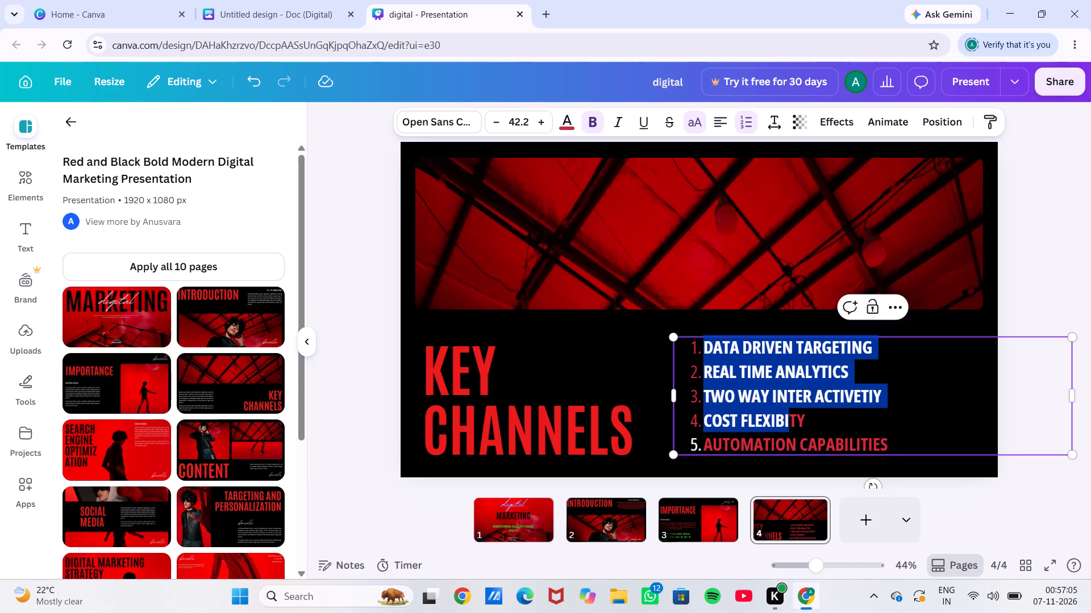
drag(792, 427, 930, 450)
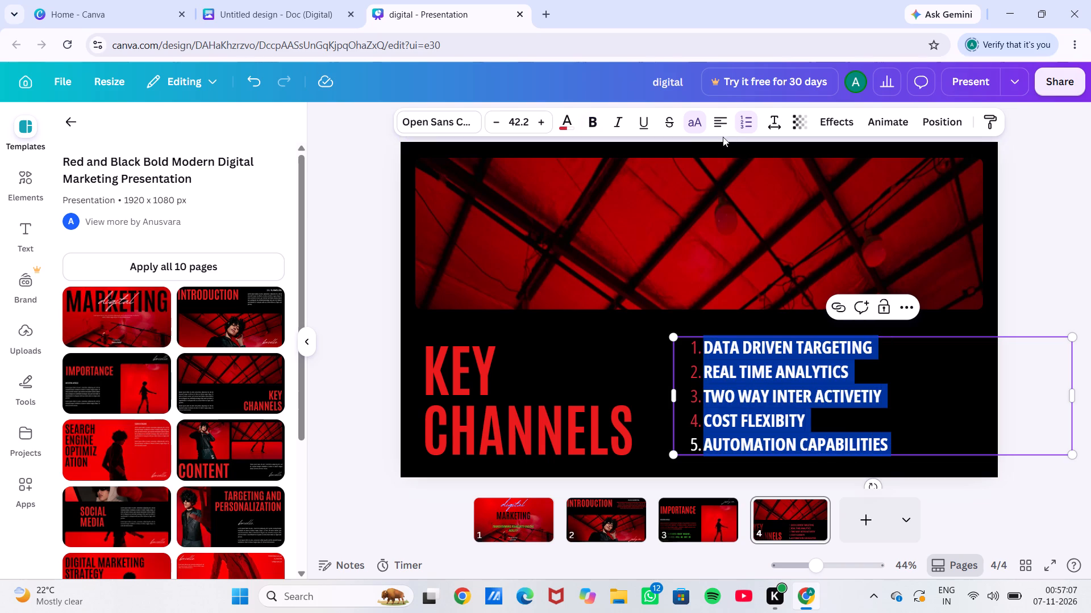
click(744, 124)
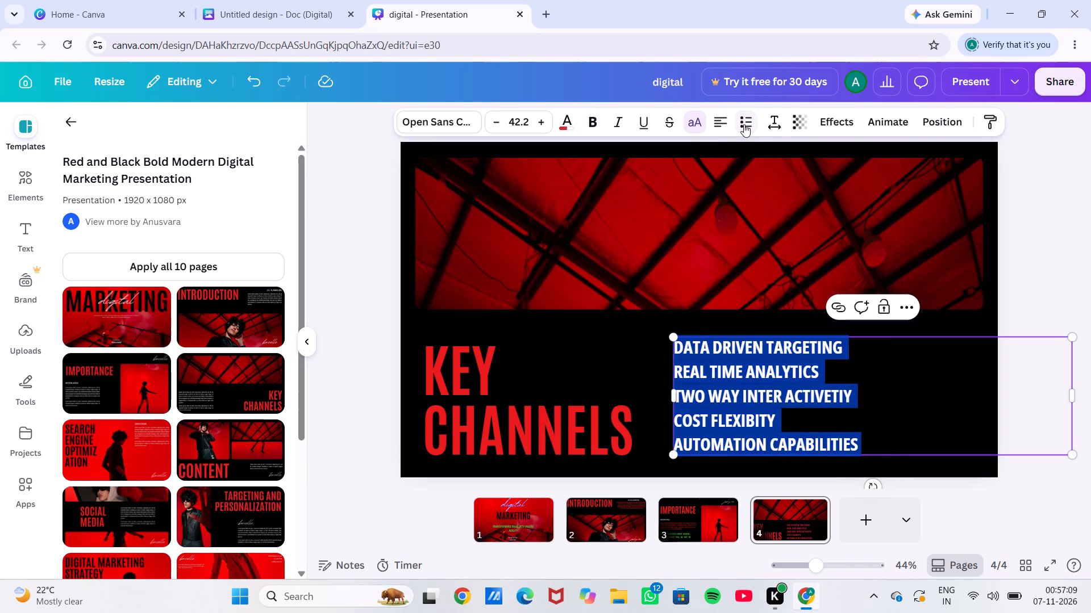
click(744, 124)
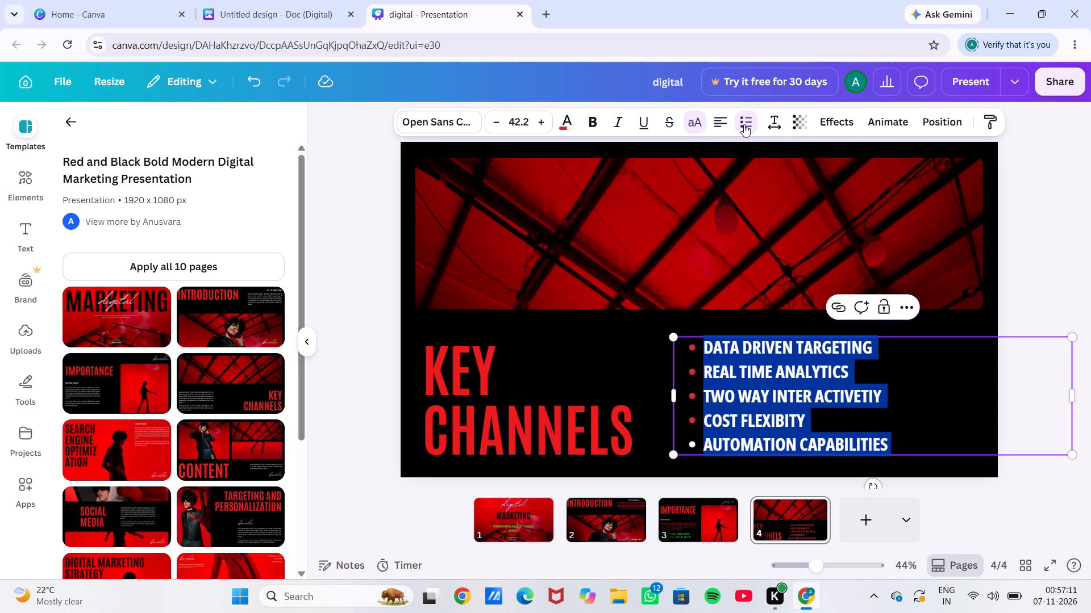
click(642, 366)
Widen the gap between the Key Channels heading and list by moving the list right and the heading to the image's left edge.
drag(723, 389, 749, 391)
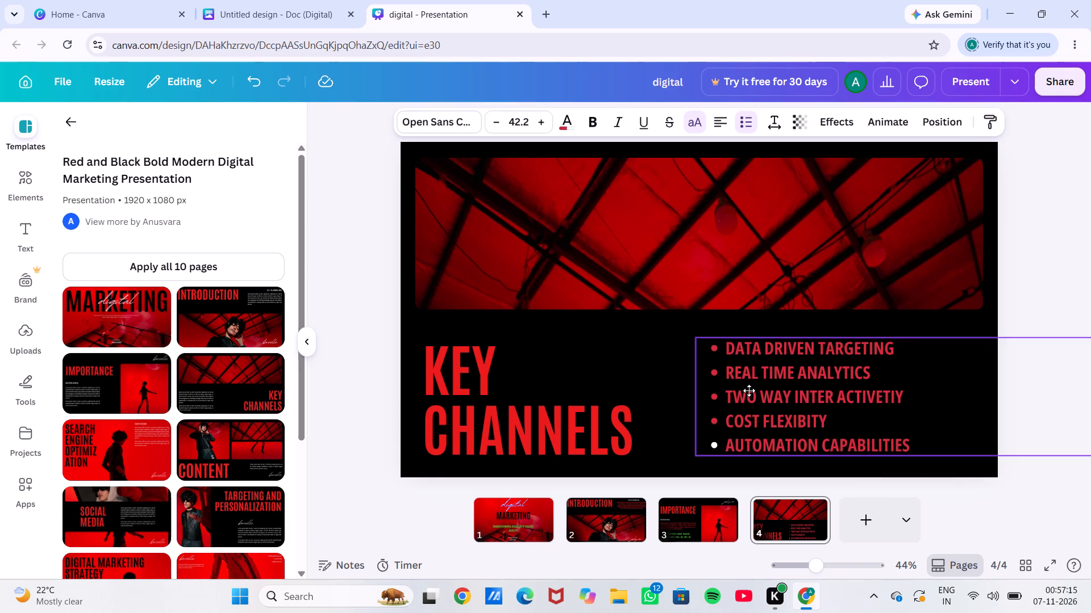
drag(749, 391, 764, 393)
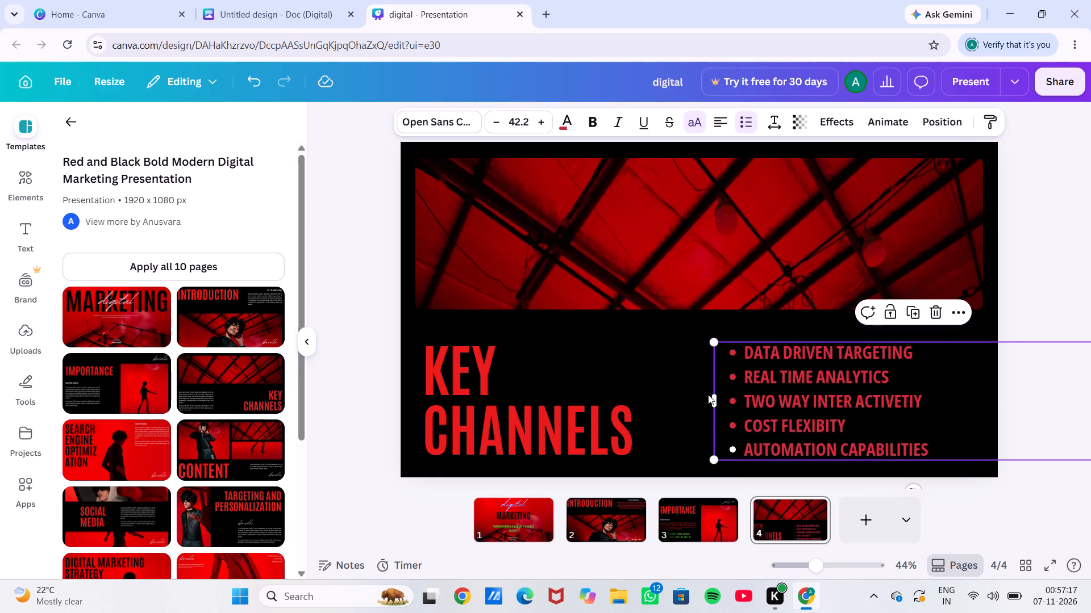
drag(575, 422, 567, 420)
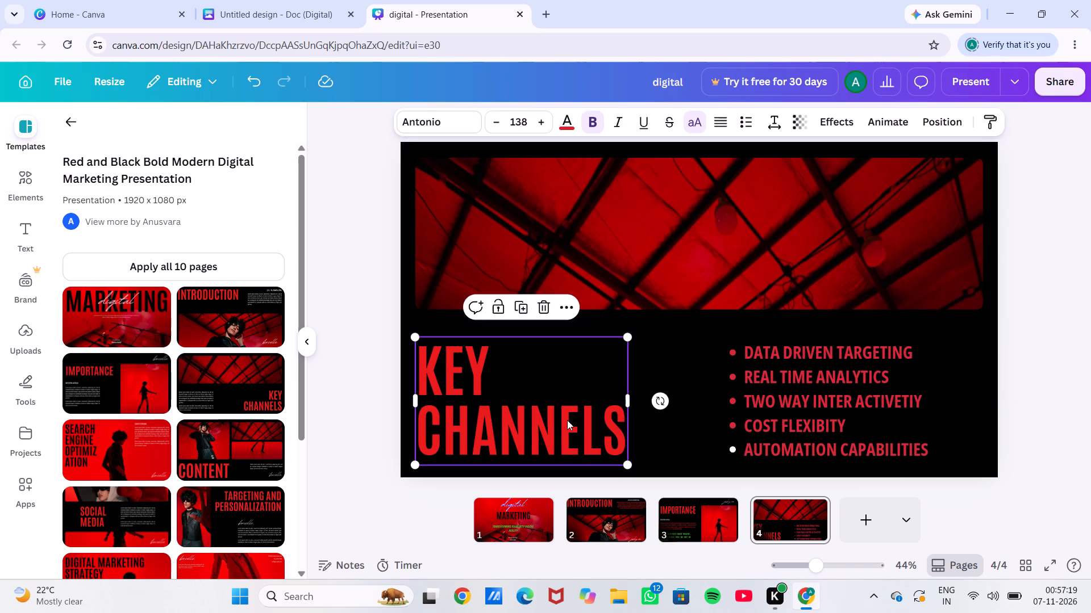
click(659, 376)
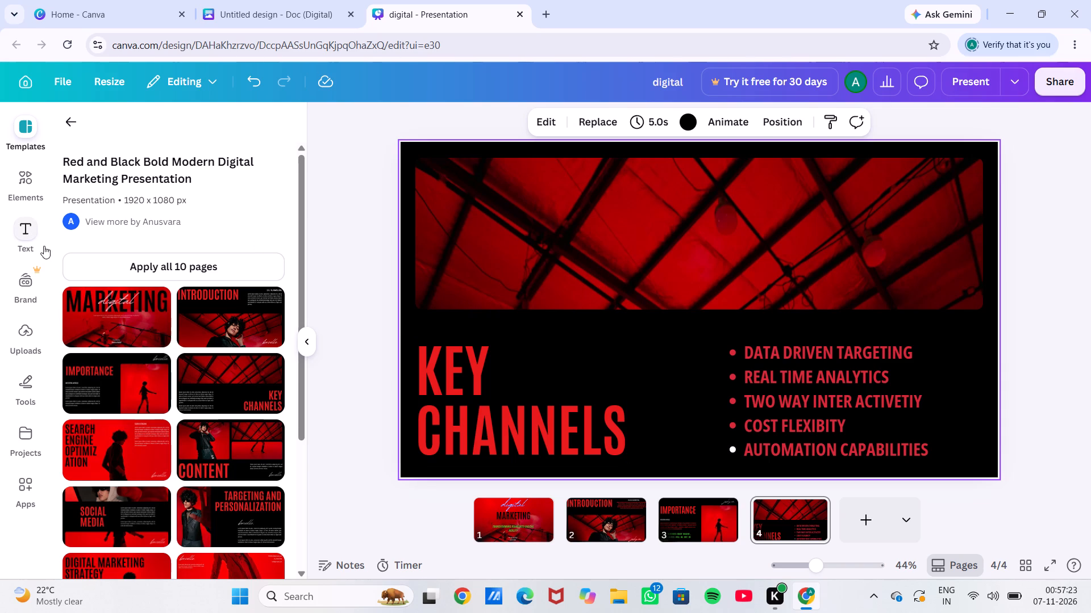
Add a subheading text box to the Key Channels slide and place it between the heading and list, vertically centred on the heading.
click(28, 224)
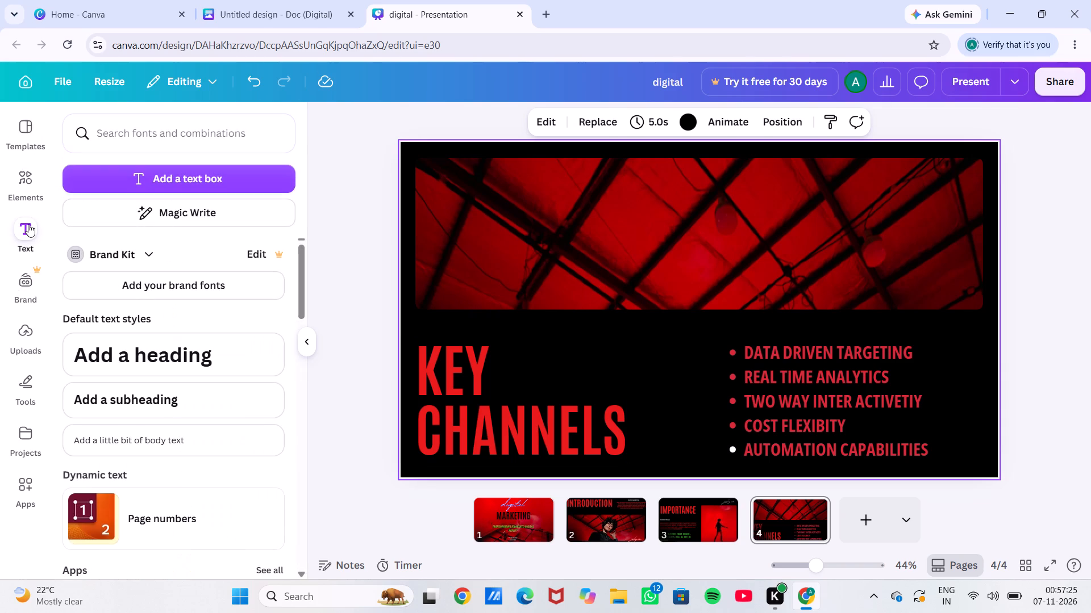
click(148, 179)
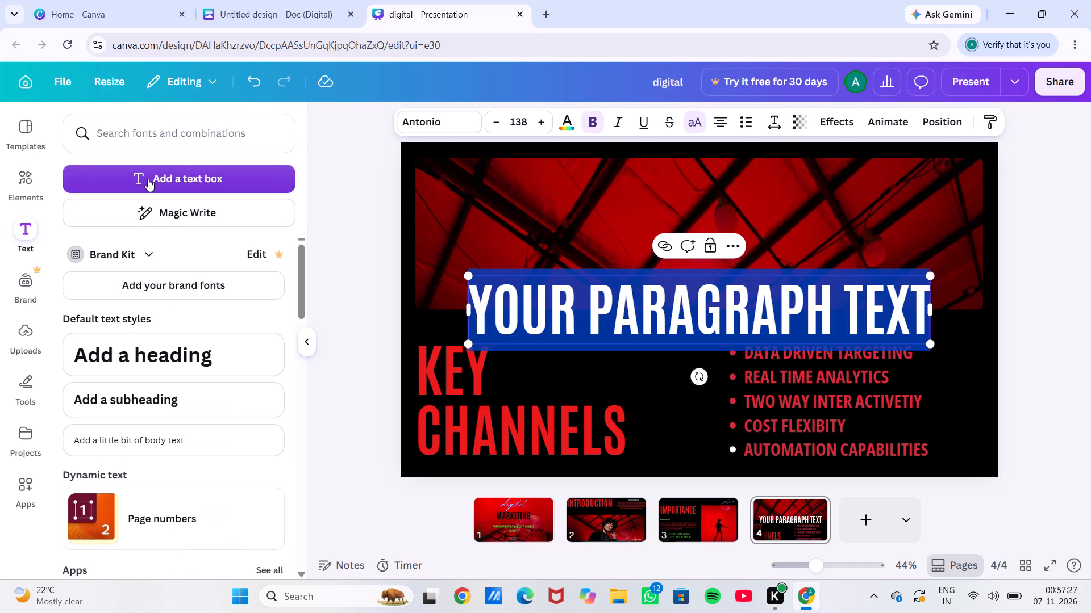
click(252, 83)
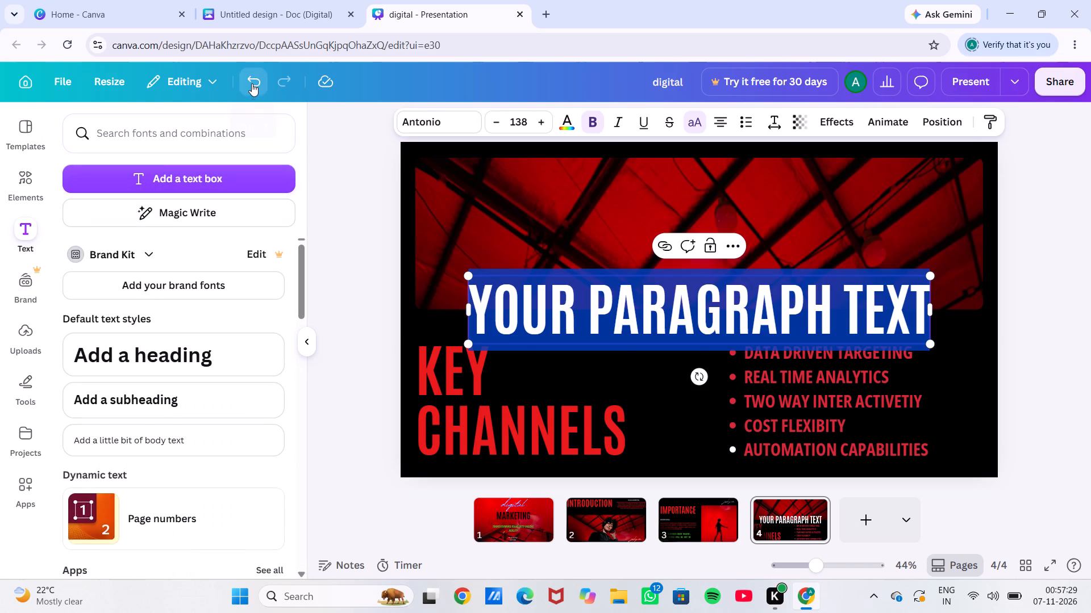
click(174, 412)
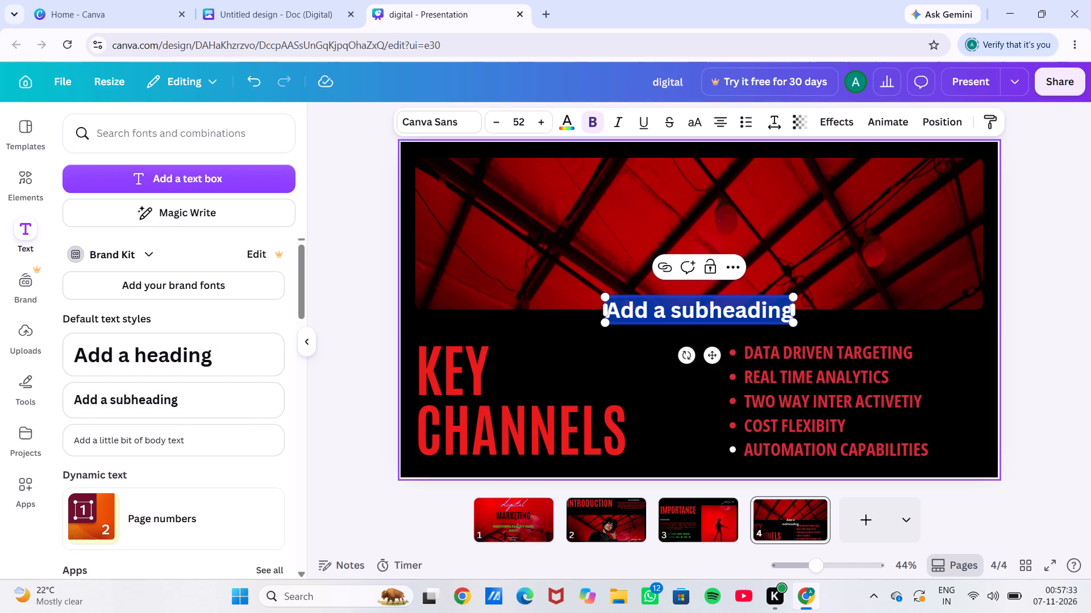
drag(695, 309, 676, 375)
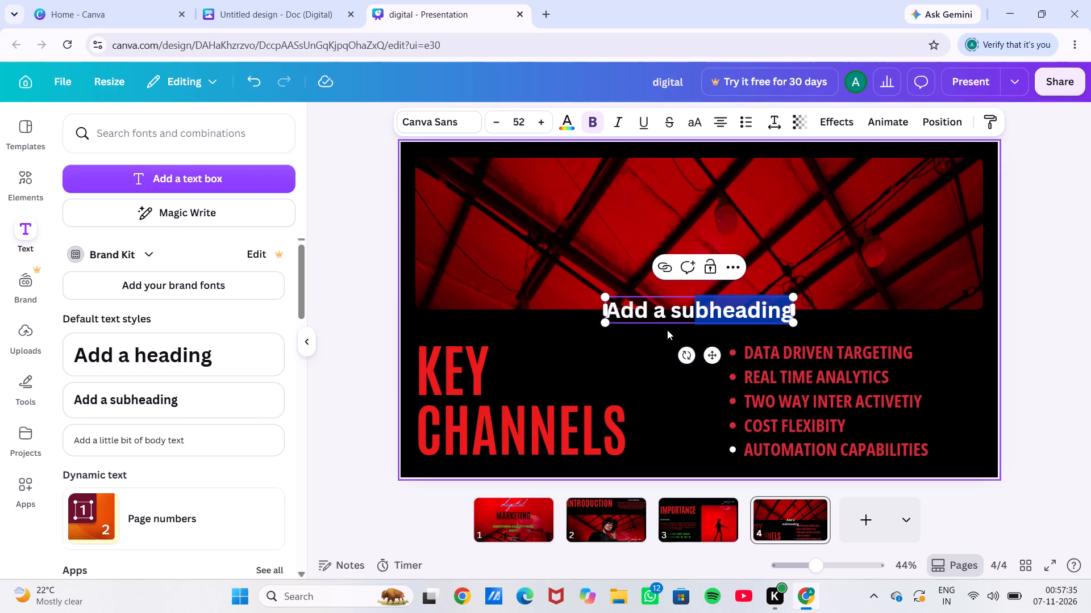
drag(711, 353, 694, 423)
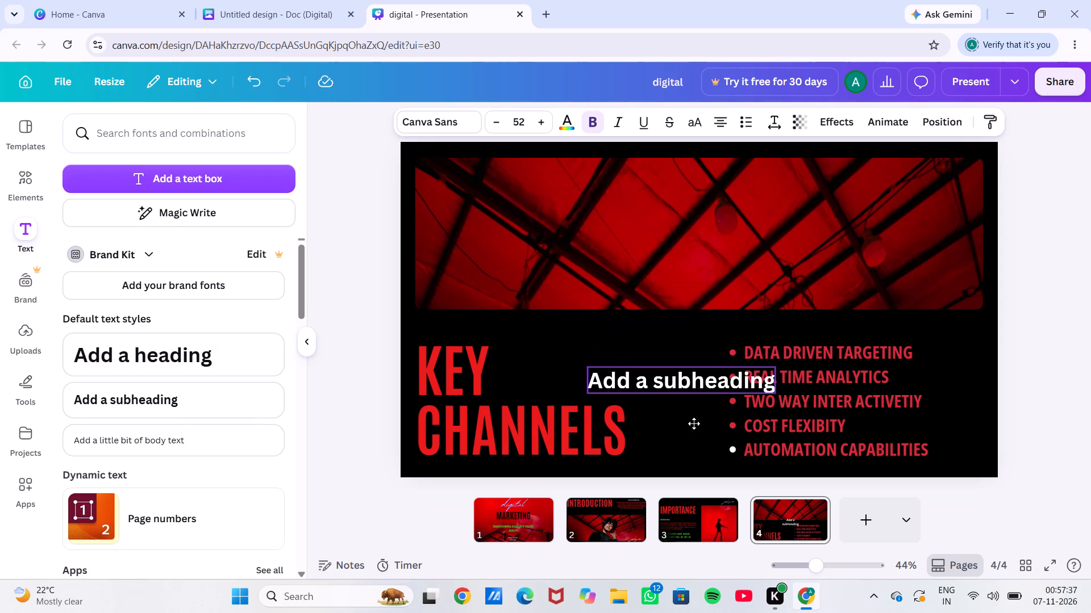
drag(694, 423, 692, 435)
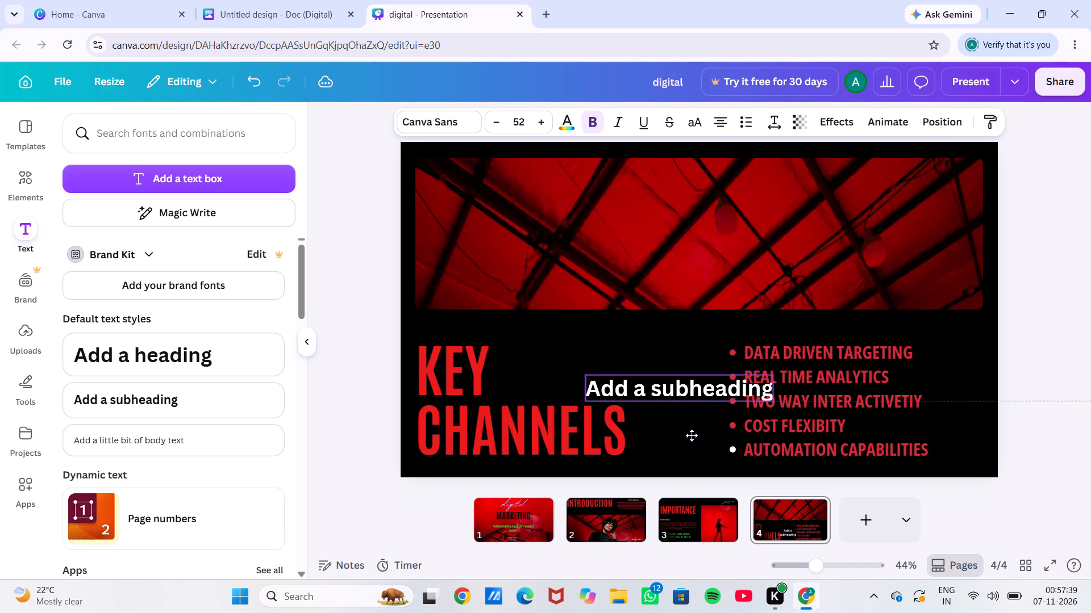
drag(692, 435, 693, 444)
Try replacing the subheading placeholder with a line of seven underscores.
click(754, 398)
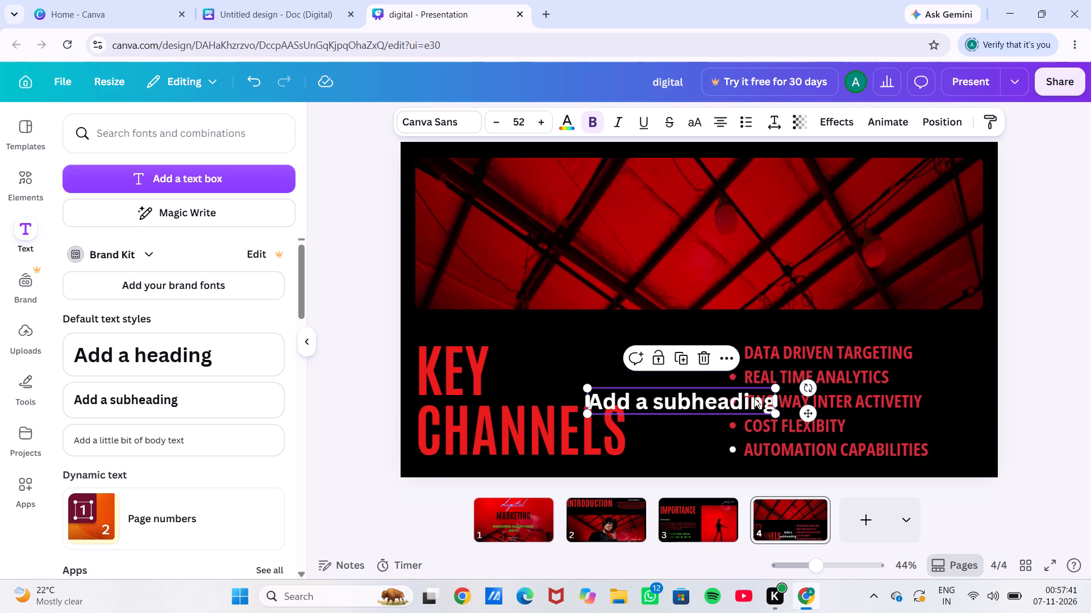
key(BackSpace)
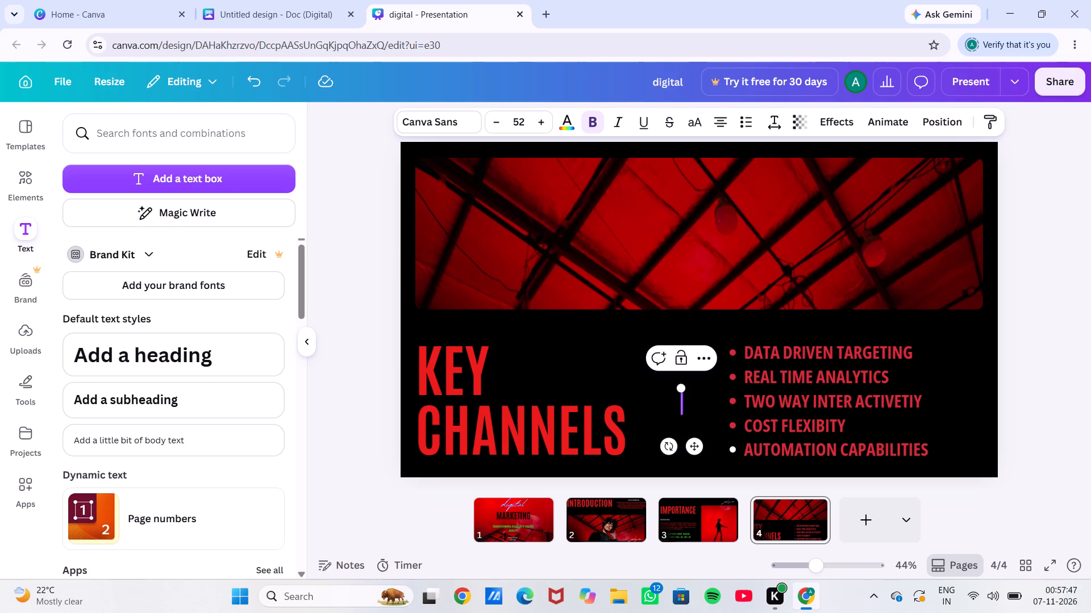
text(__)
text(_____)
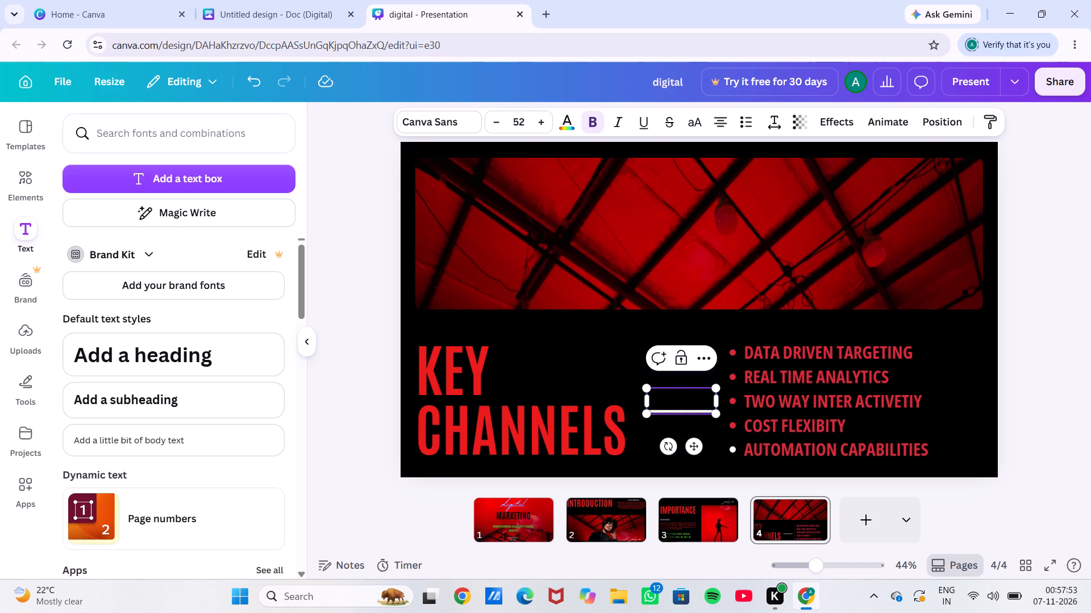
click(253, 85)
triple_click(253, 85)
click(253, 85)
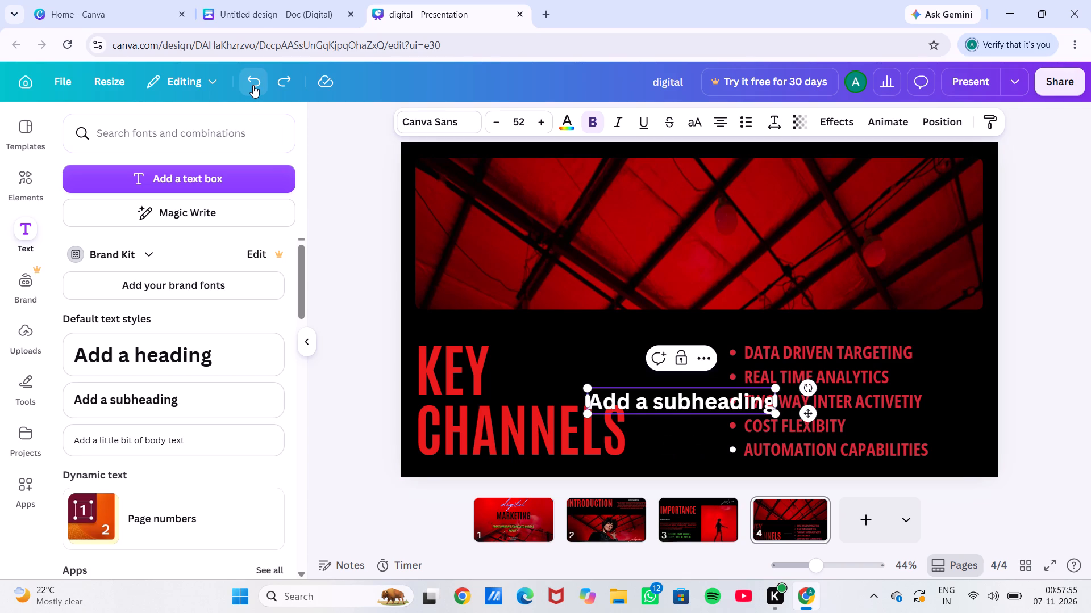
Narrow the subheading box from its left side and scale its text down to size 24.1, beside the bulleted list.
click(647, 396)
double_click(647, 396)
click(647, 396)
drag(647, 396, 659, 396)
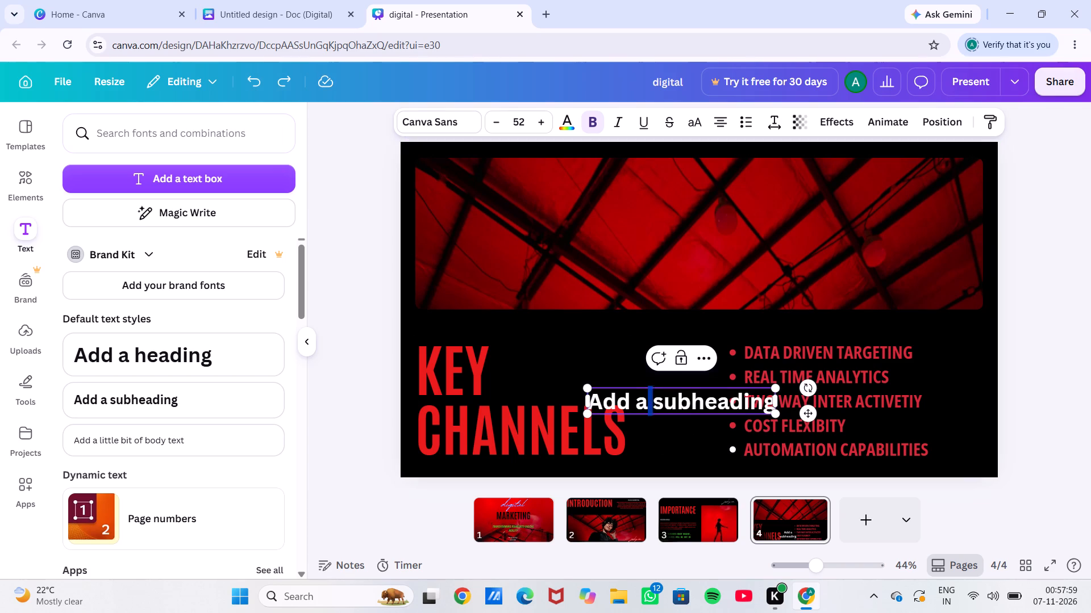
drag(659, 396, 560, 415)
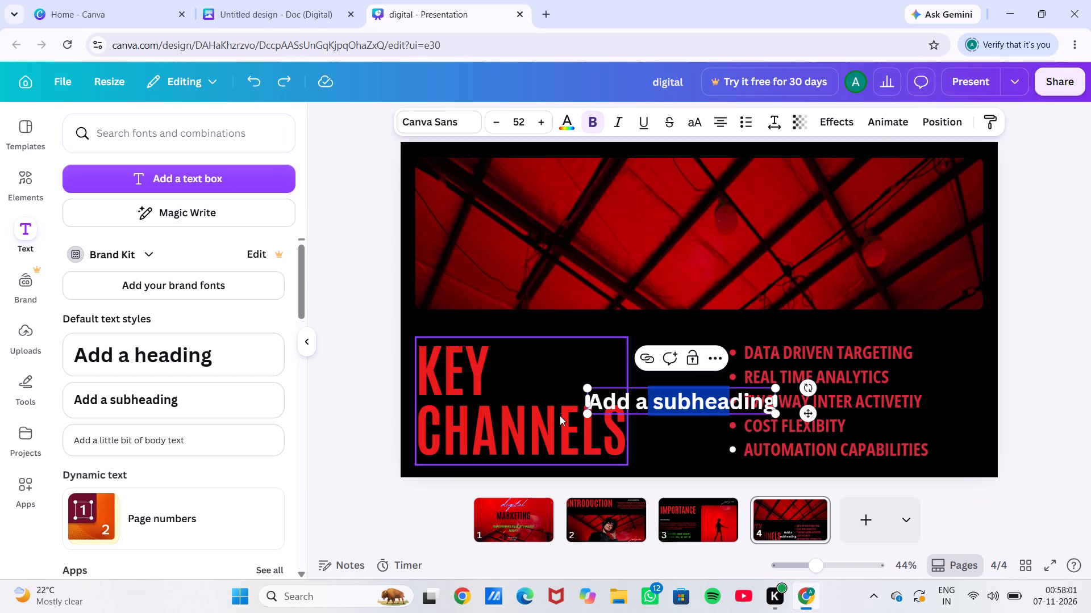
click(585, 378)
click(592, 397)
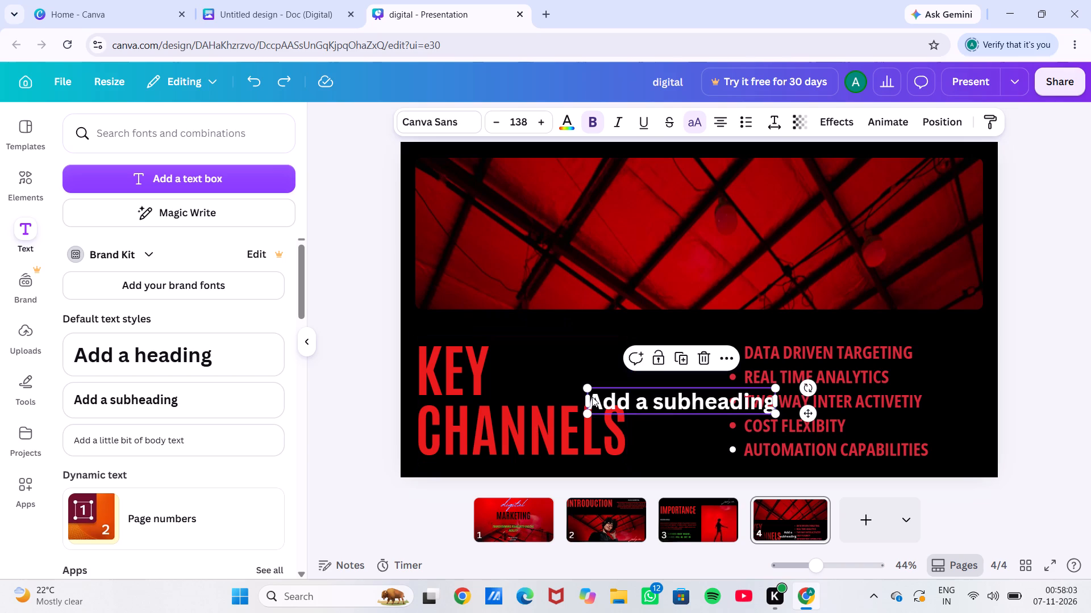
drag(592, 397, 602, 400)
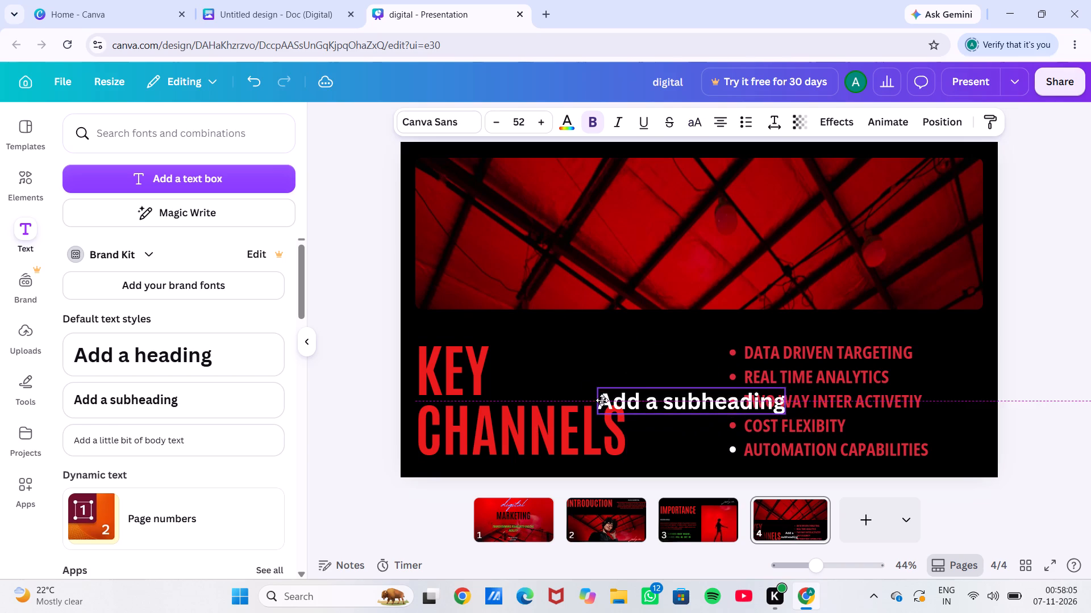
drag(602, 400, 602, 399)
drag(595, 398, 673, 392)
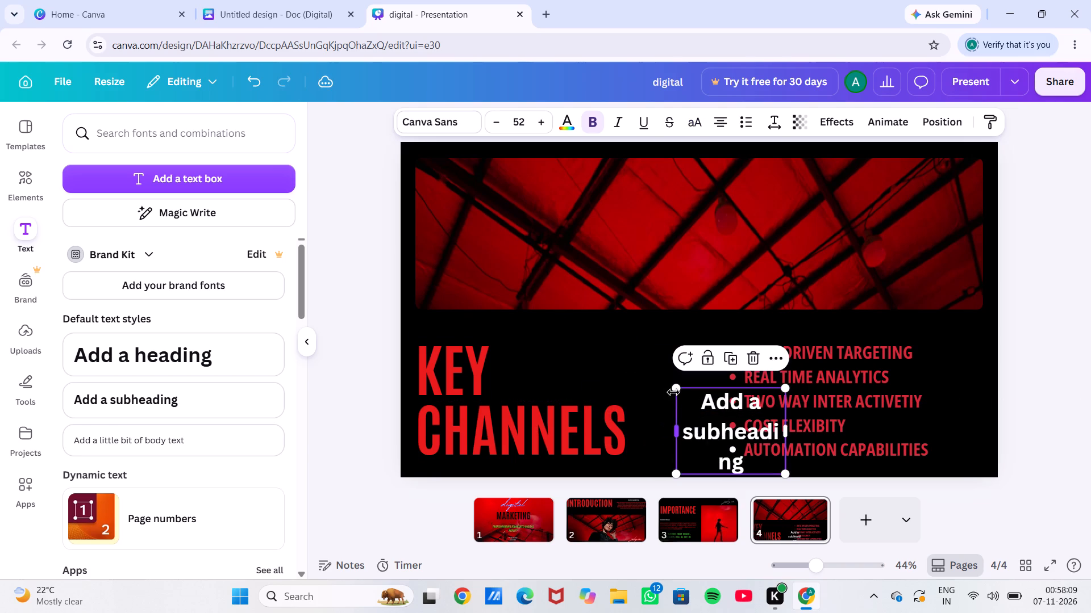
click(729, 466)
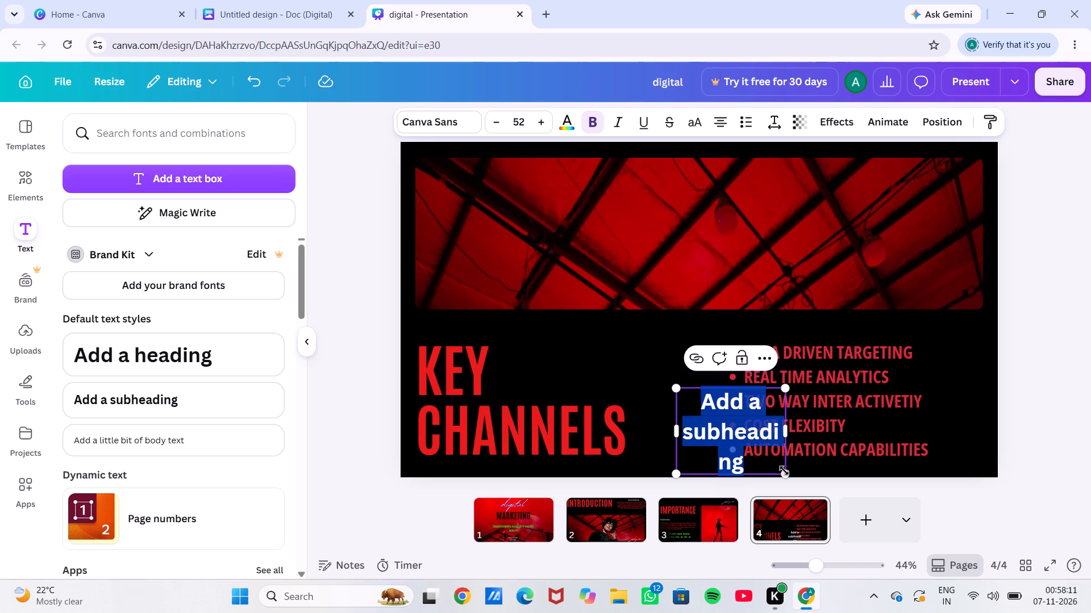
drag(788, 478, 764, 431)
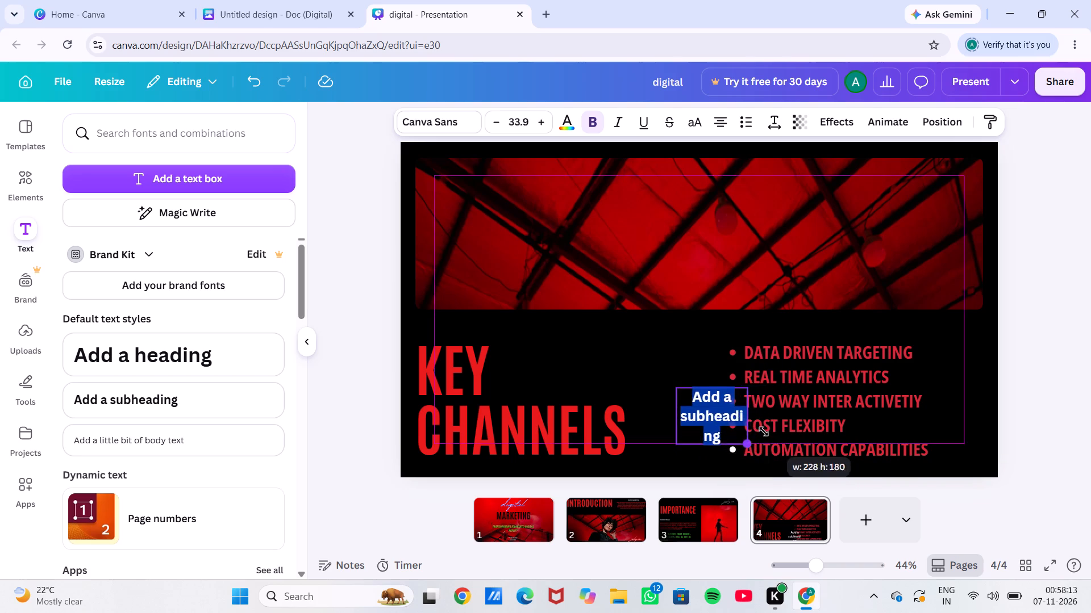
drag(764, 431, 742, 417)
Replace the subheading placeholder text with a divider of seven equals signs, "=======".
drag(710, 414, 699, 419)
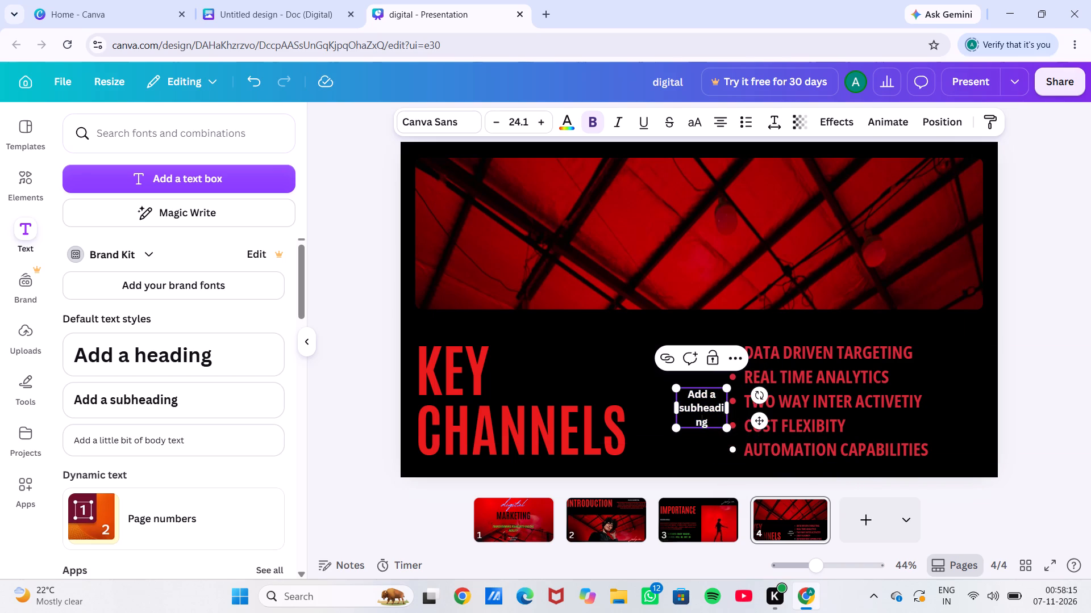
drag(699, 419, 698, 419)
click(709, 419)
drag(709, 419, 676, 388)
key(BackSpace)
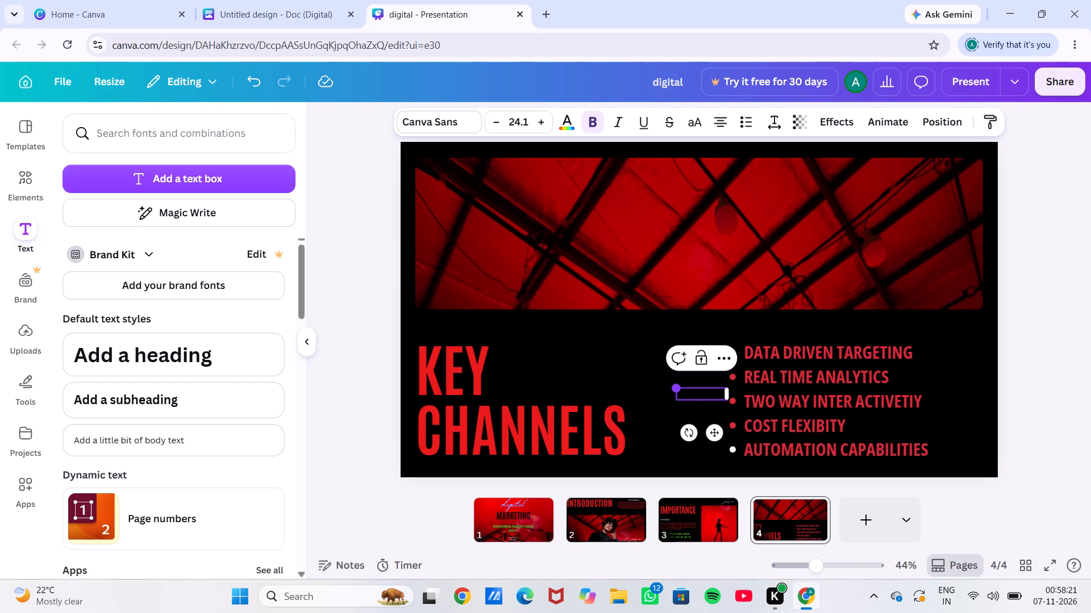
key(shift+plus)
key(BackSpace)
text(=======)
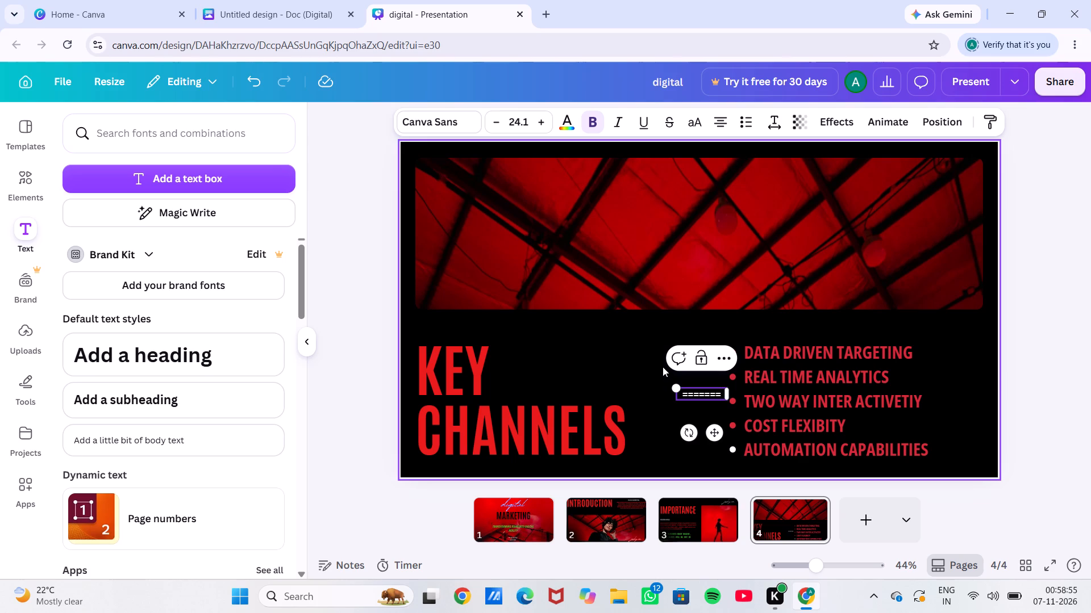
Enlarge the "=======" divider to size 42.2 and position its box against the heading's right edge, in the gap before the list.
drag(675, 384, 649, 322)
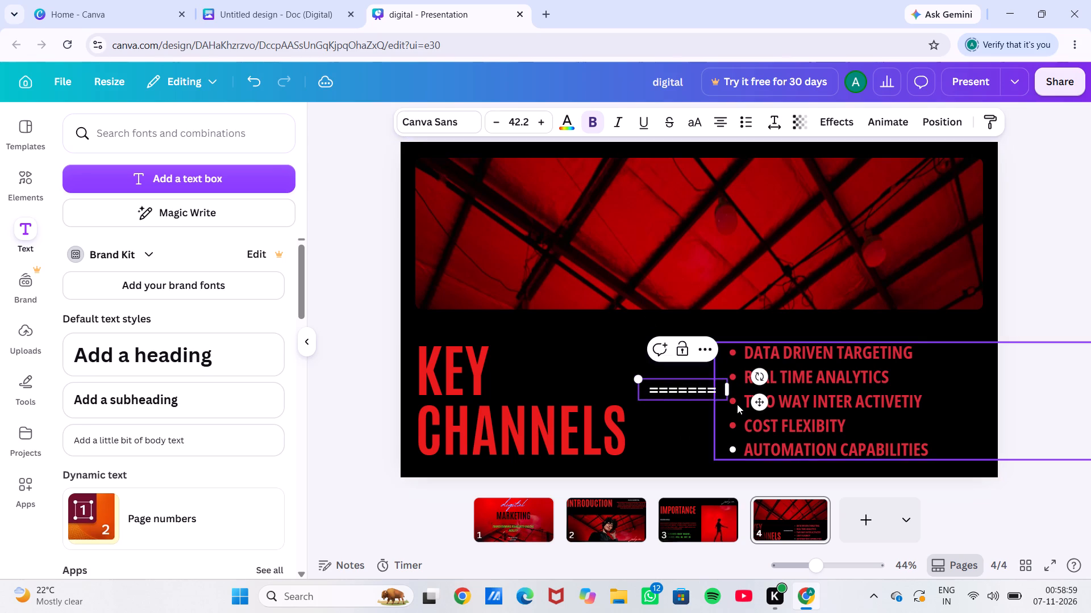
click(699, 392)
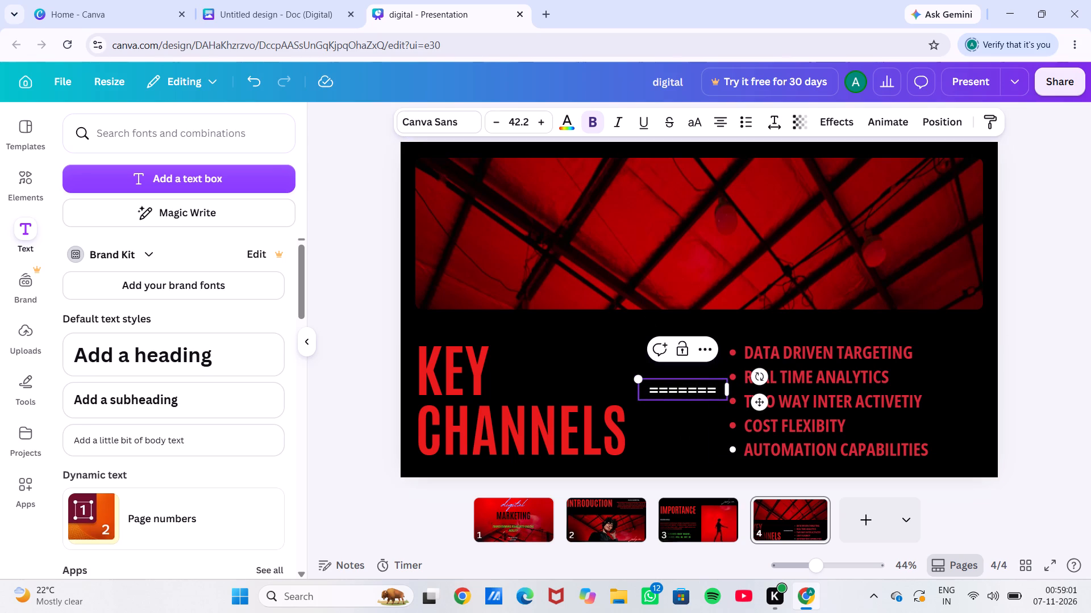
drag(718, 387, 711, 400)
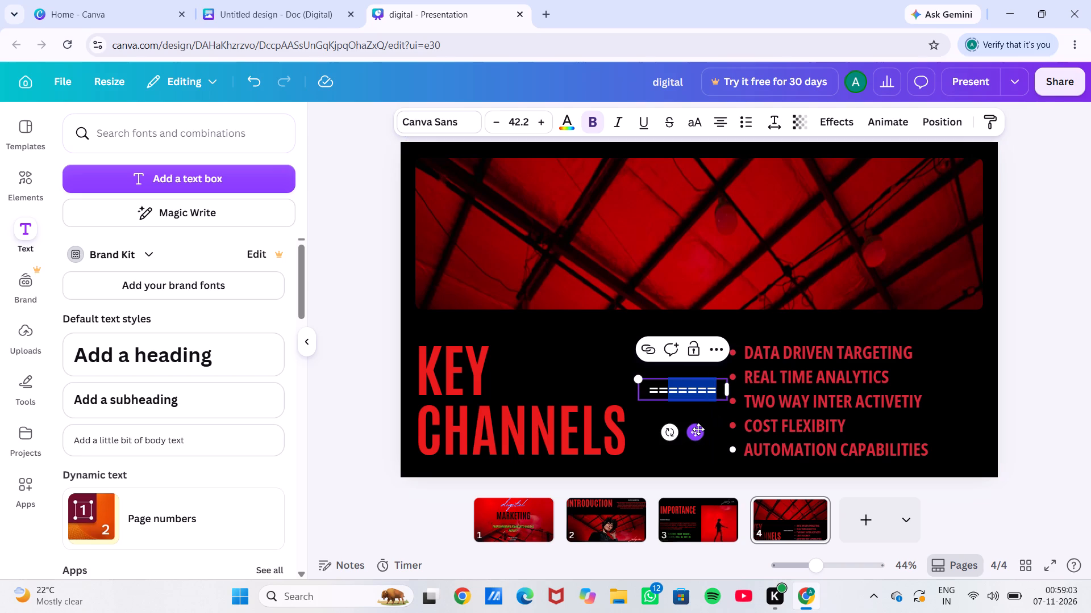
drag(698, 429, 695, 435)
drag(695, 435, 690, 446)
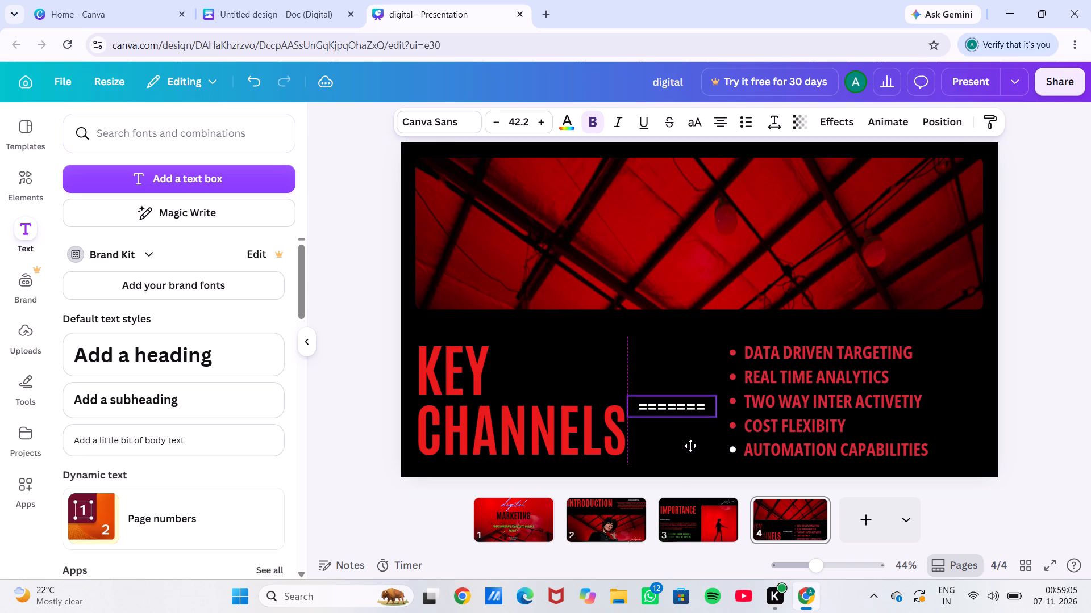
drag(690, 446, 691, 446)
Colour the "=======" divider text green (#48cc33).
click(704, 410)
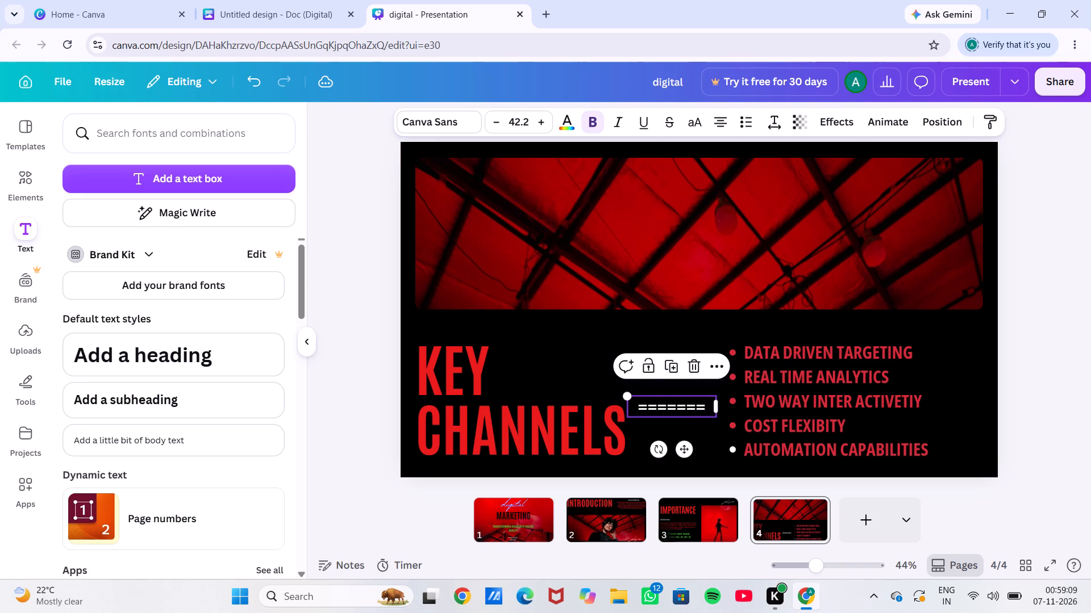
drag(706, 408, 631, 408)
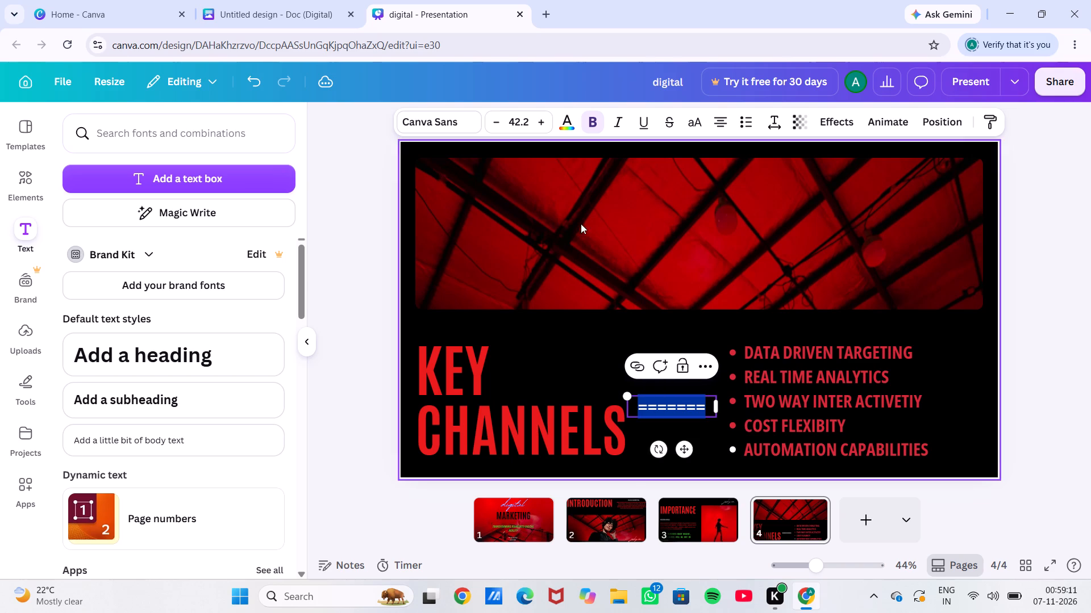
click(570, 125)
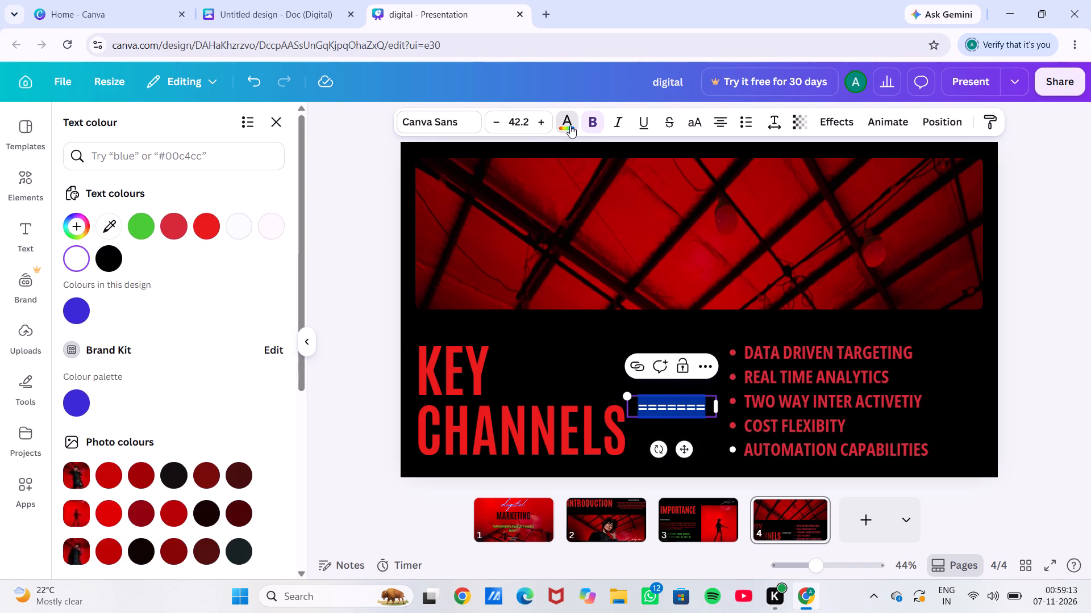
click(152, 225)
click(410, 240)
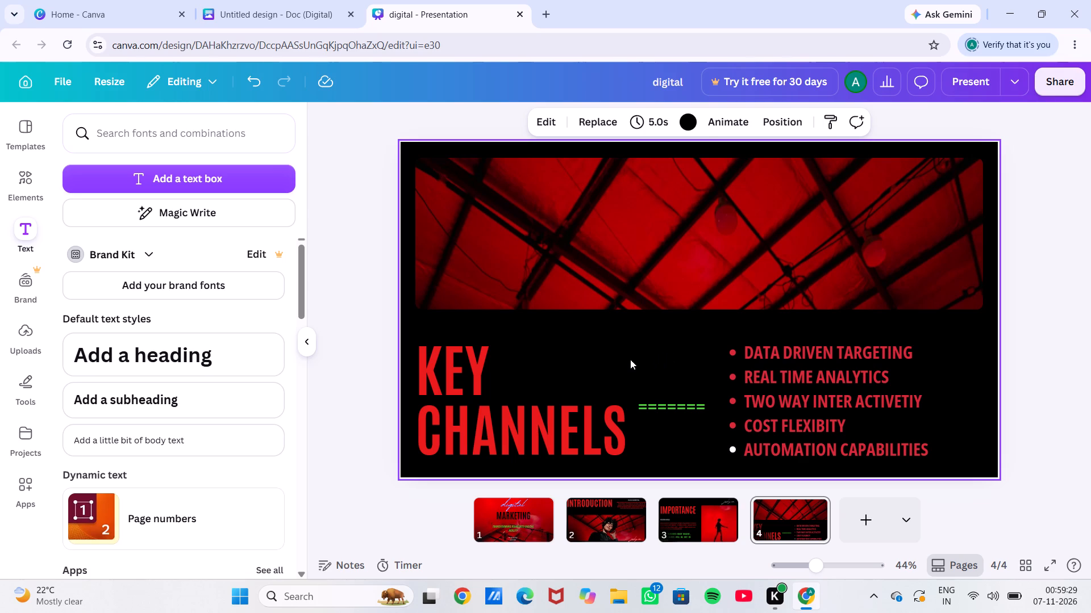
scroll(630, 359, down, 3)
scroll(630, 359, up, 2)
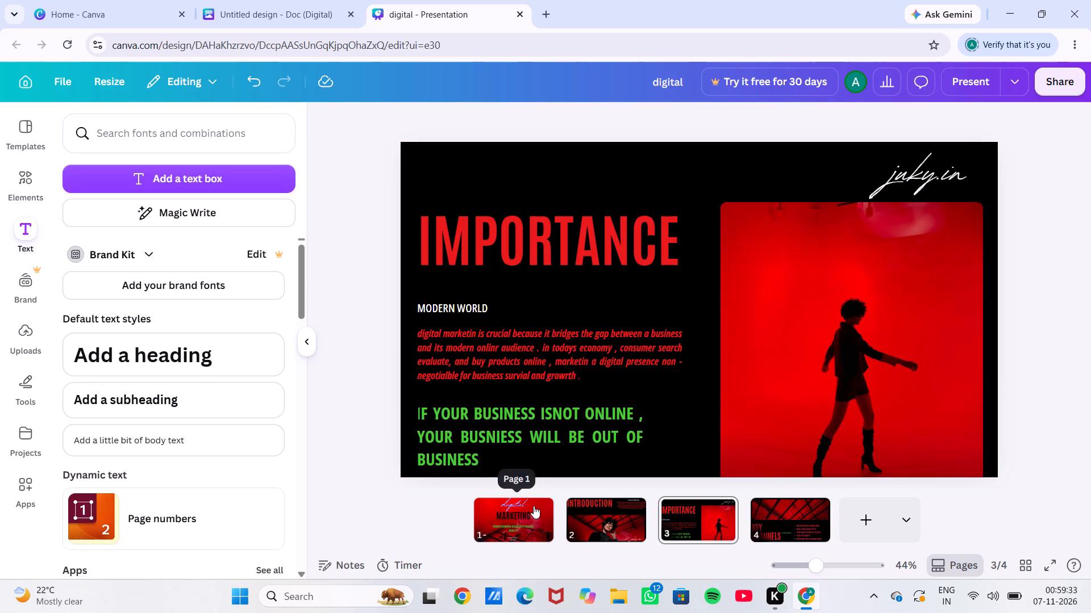
Review the title, Introduction, Importance and Key Channels slides one after another to check their text, colours and layout.
click(534, 506)
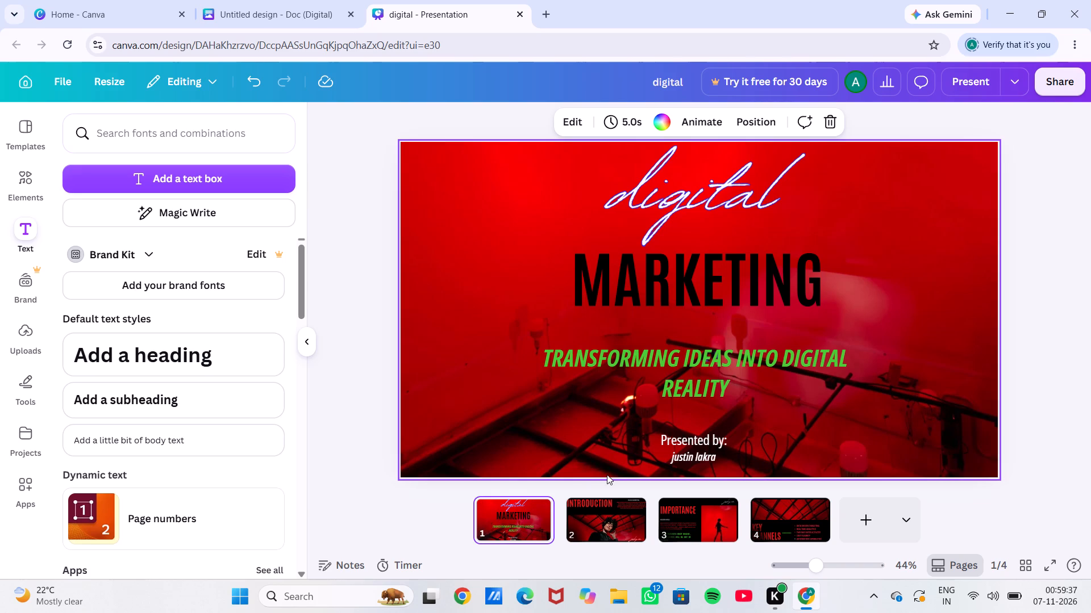
click(613, 507)
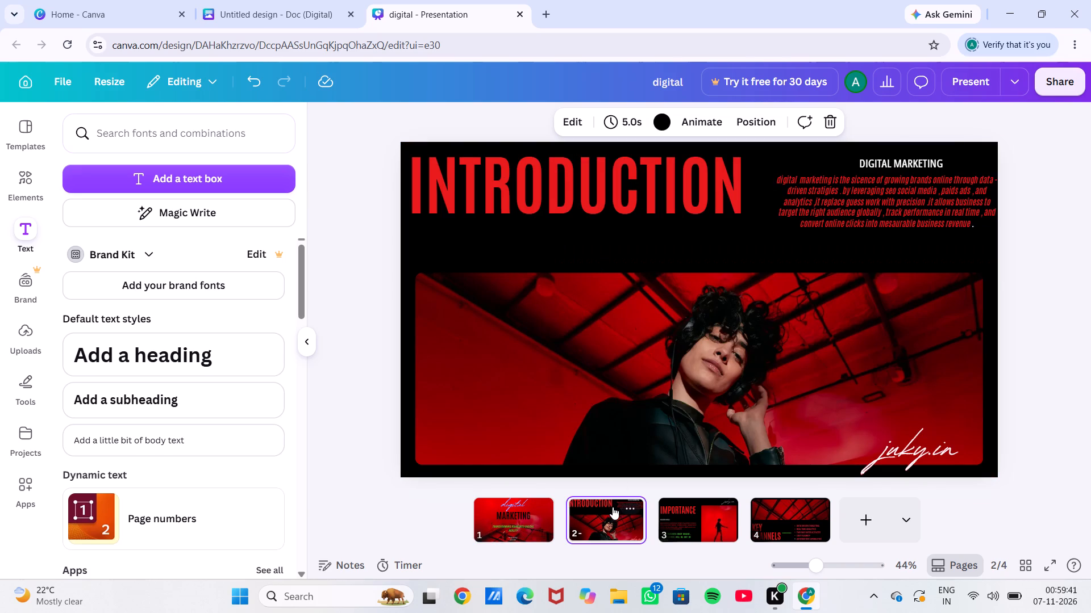
click(680, 506)
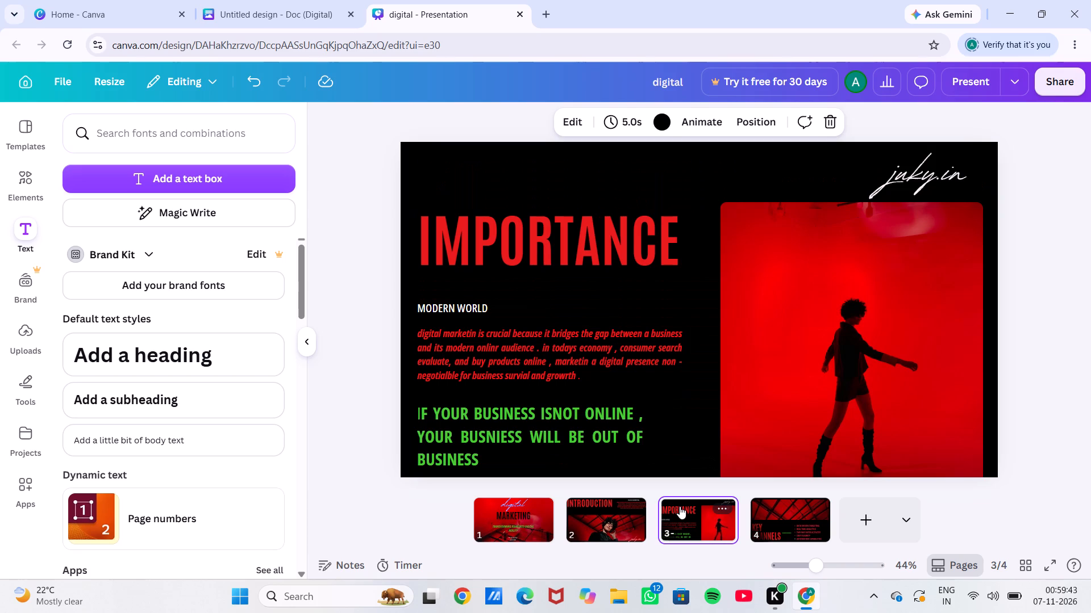
click(622, 515)
click(534, 515)
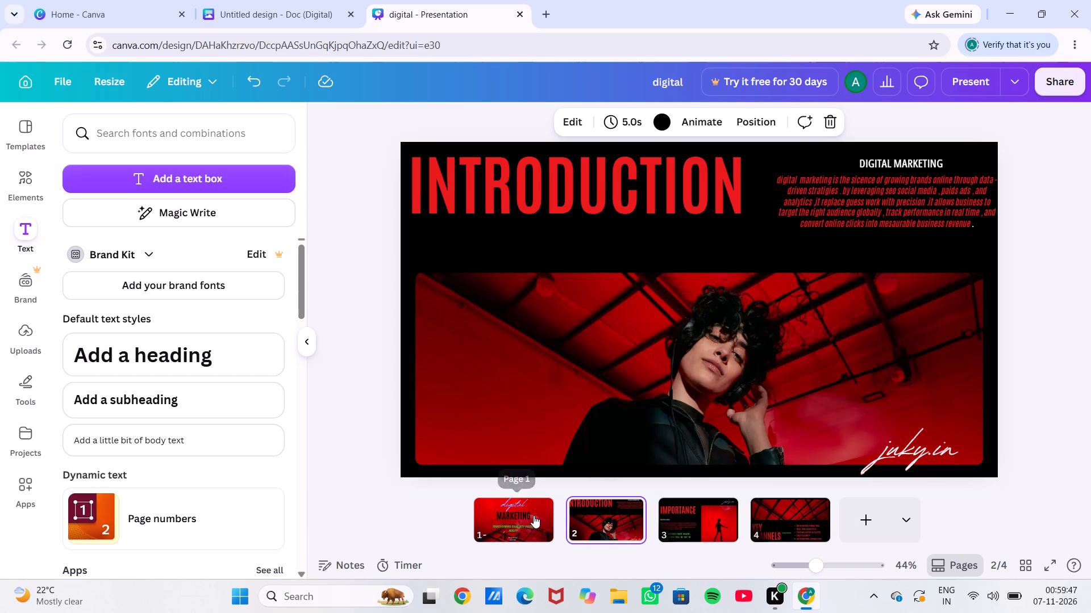
click(602, 518)
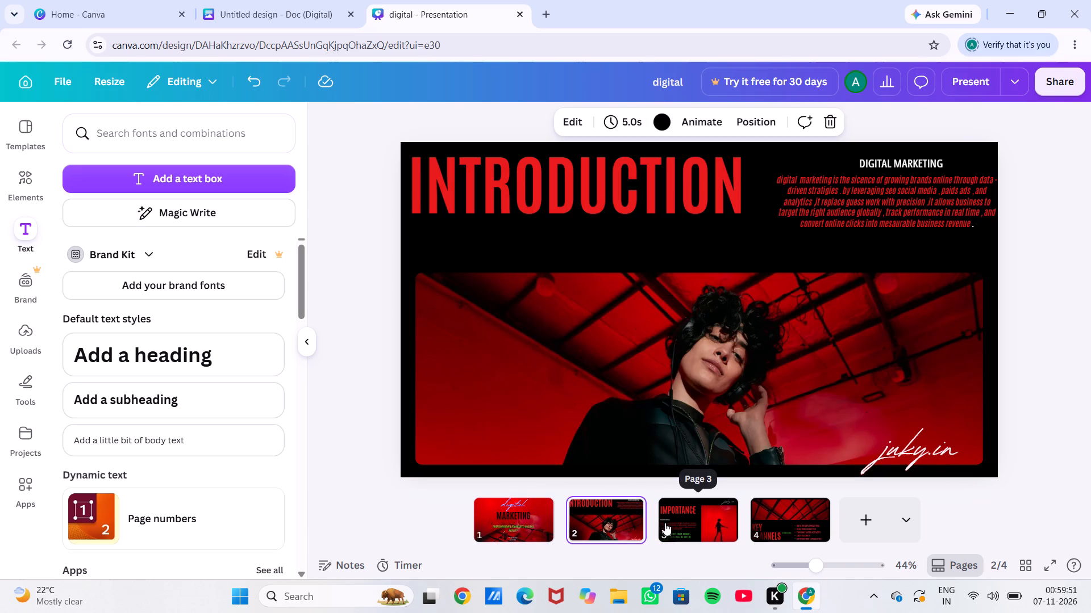
click(670, 529)
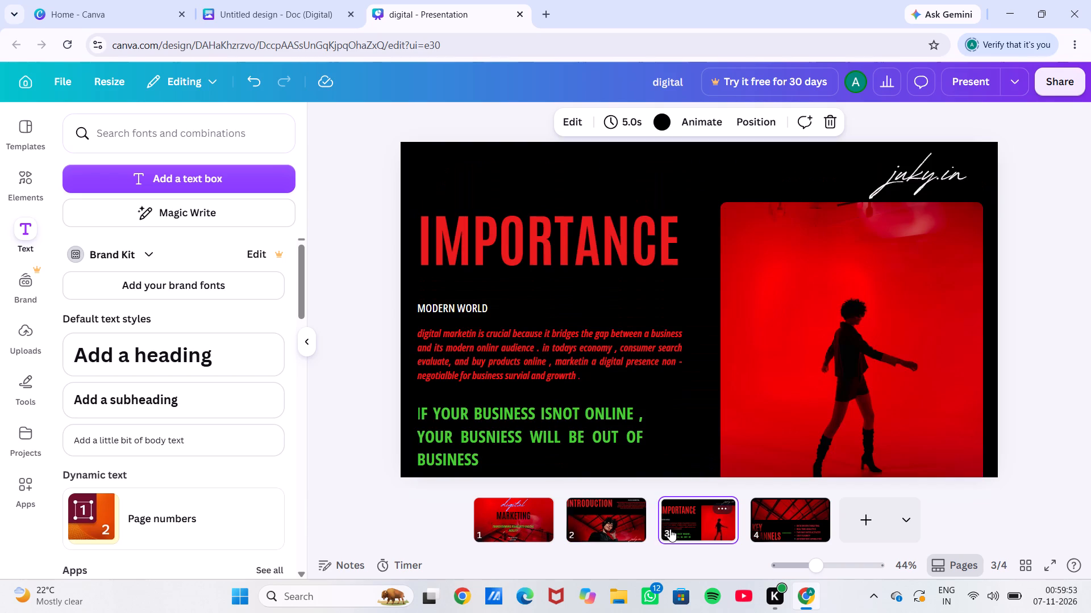
click(816, 534)
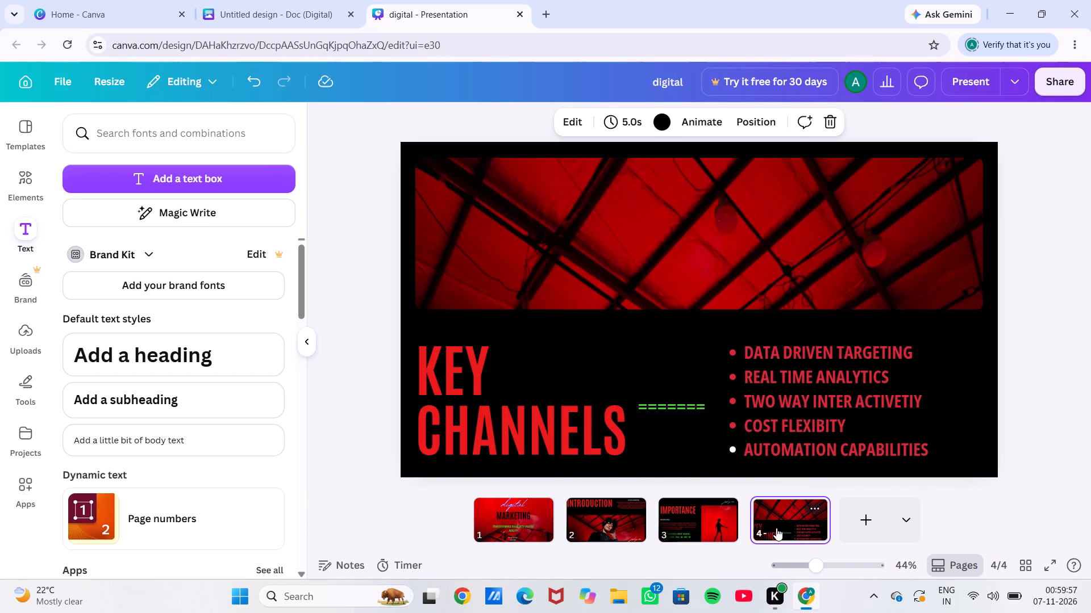
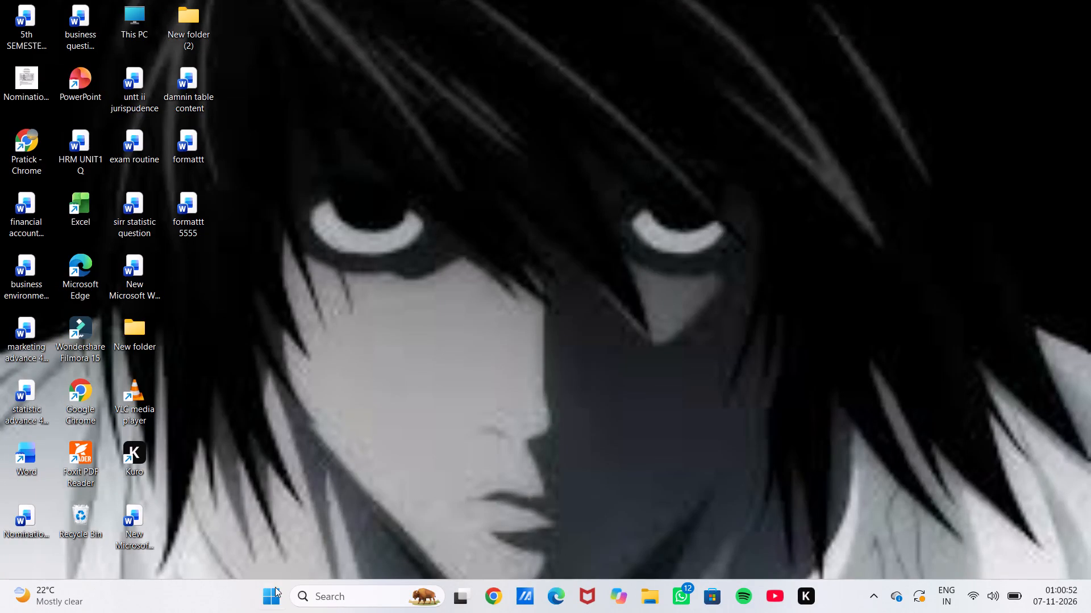
Open the Windows power options from the desktop.
click(259, 595)
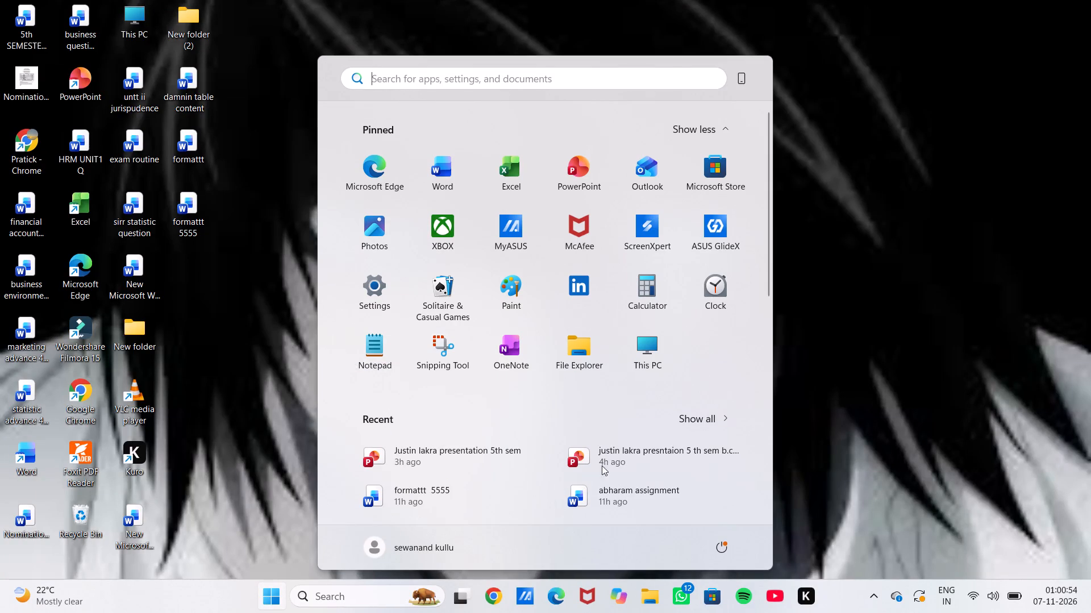
click(734, 537)
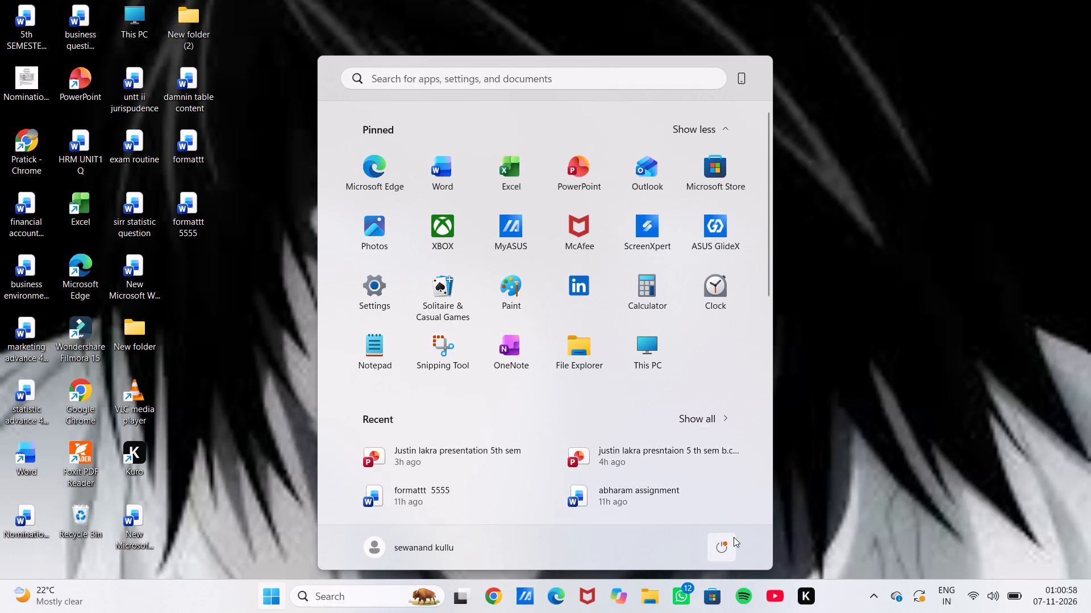